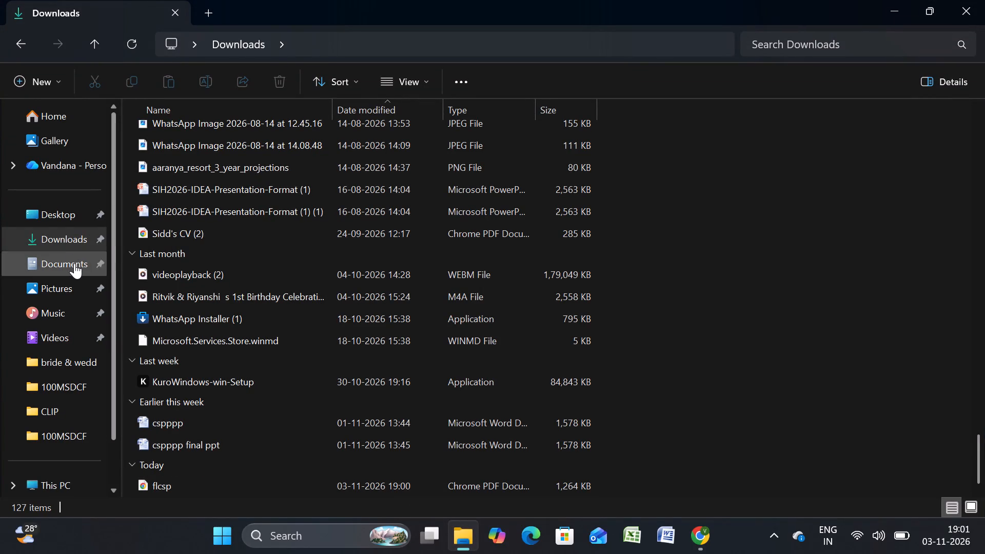
Open the flcsp PDF from the Downloads folder, dismissing the page-organizing tip and closing the page thumbnails.
click(189, 482)
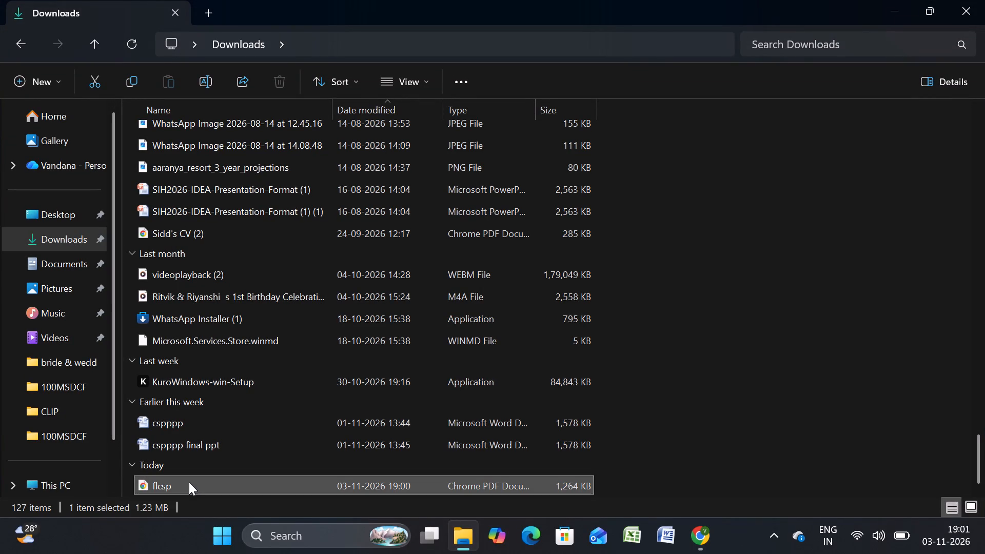
double_click(189, 482)
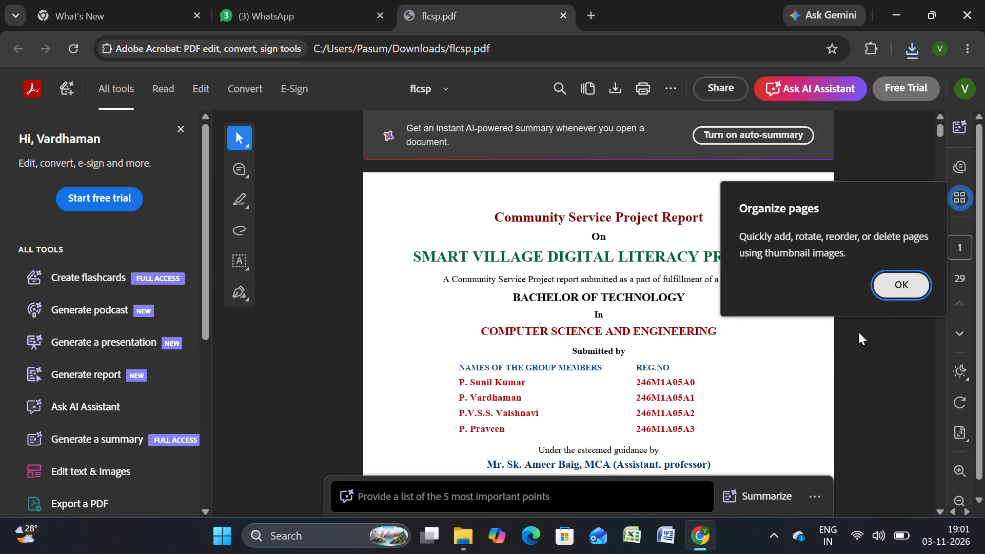
click(888, 286)
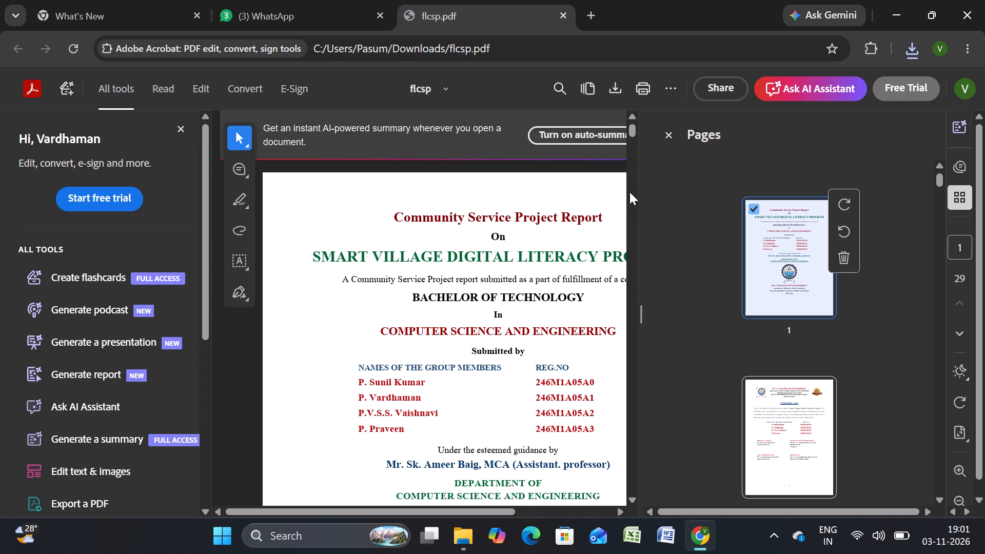
click(667, 134)
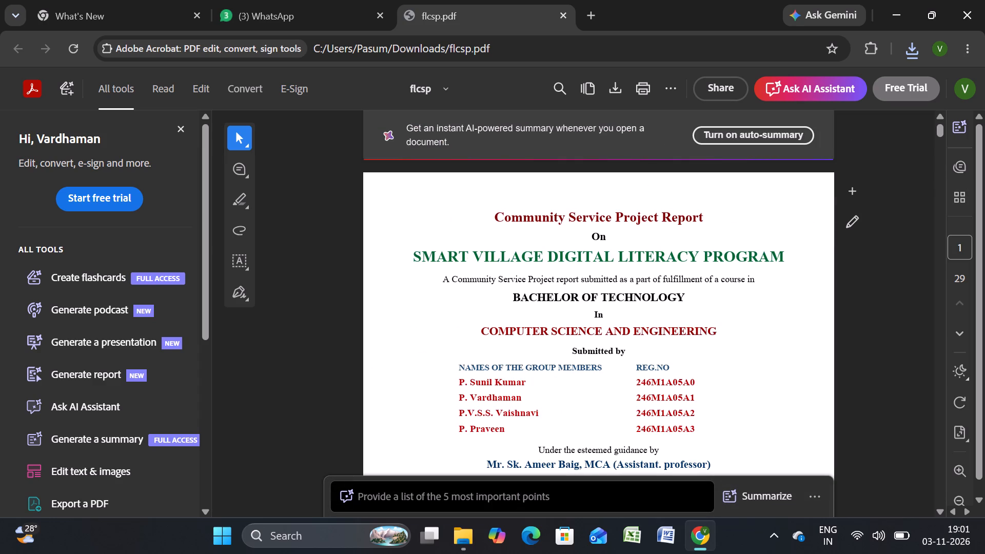
Look through the report's opening pages, from the title page through the certificate to the declaration, and return to the title page.
click(607, 300)
scroll(607, 343, down, 9)
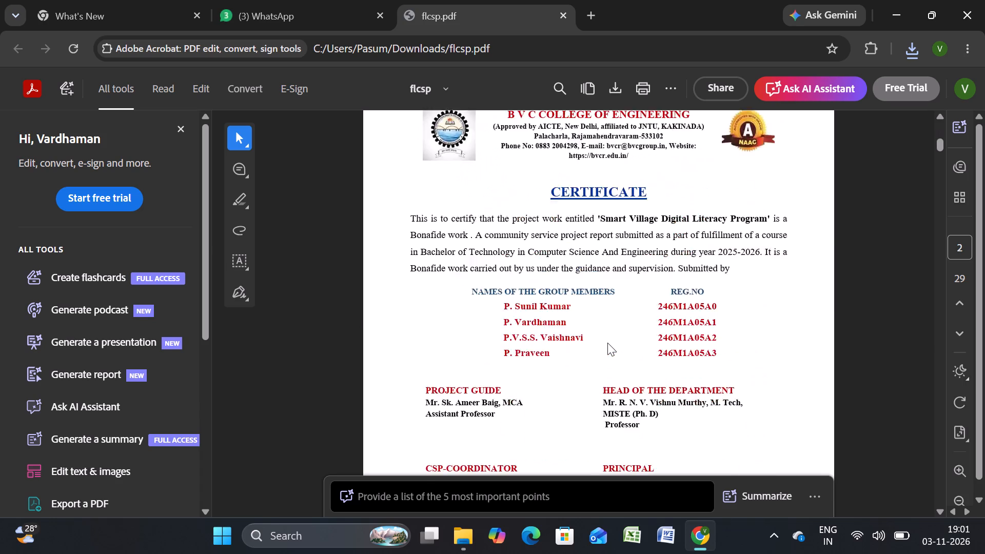
scroll(607, 343, down, 1)
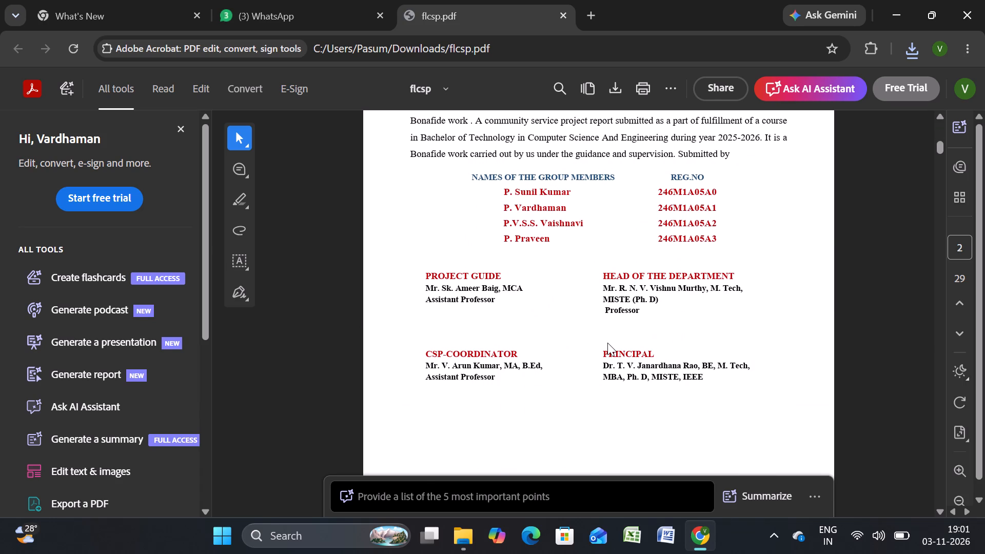
scroll(607, 343, down, 4)
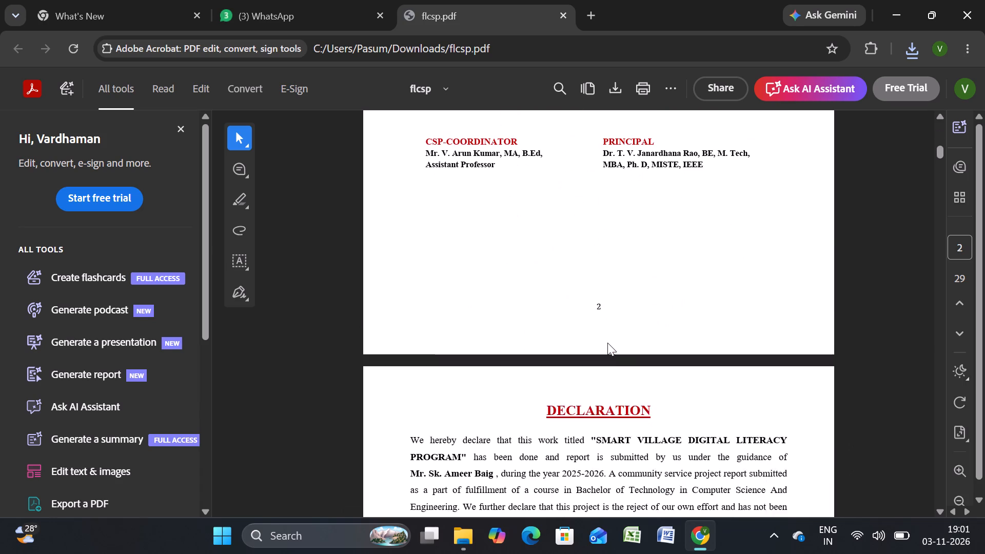
scroll(607, 343, down, 2)
scroll(607, 343, up, 2)
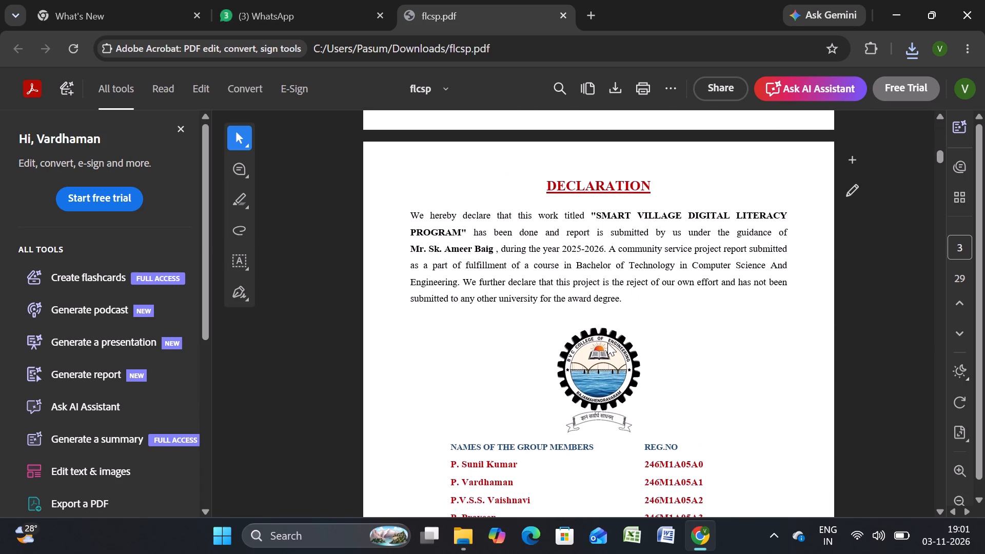
scroll(607, 343, up, 3)
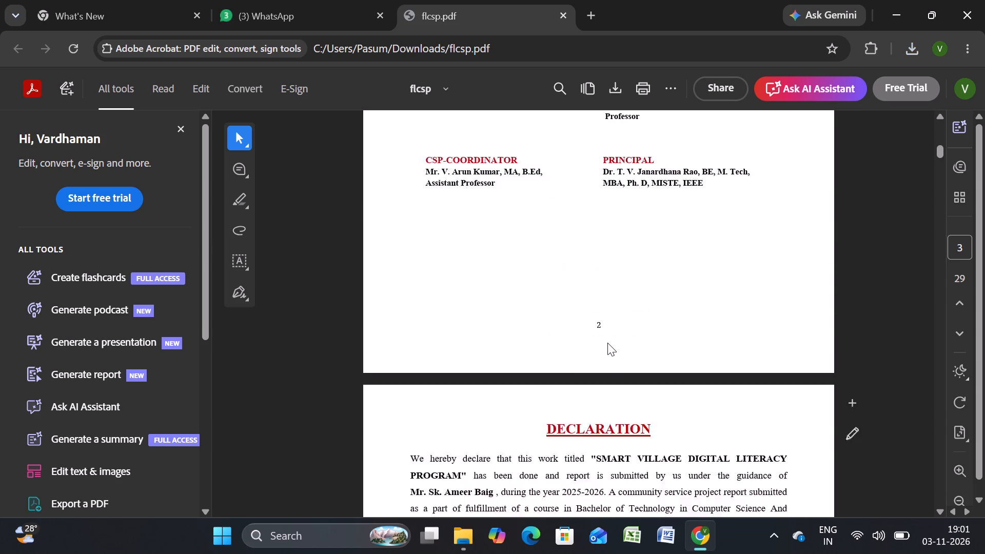
scroll(607, 343, up, 3)
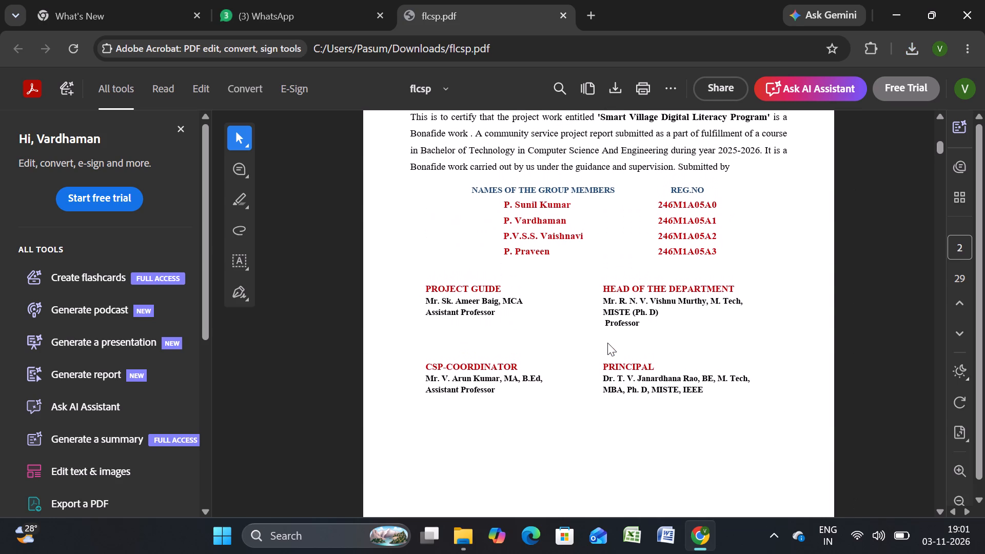
scroll(607, 343, up, 2)
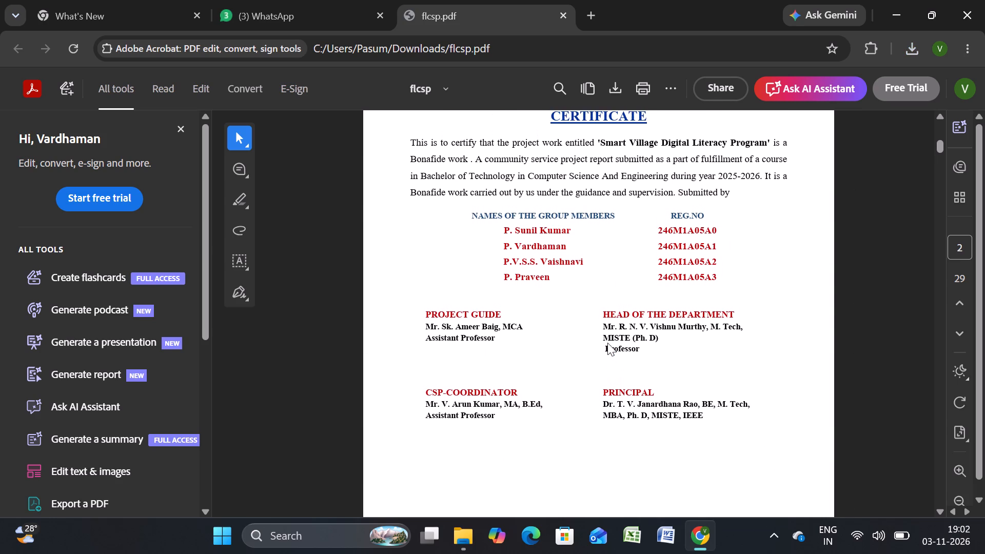
scroll(607, 343, up, 2)
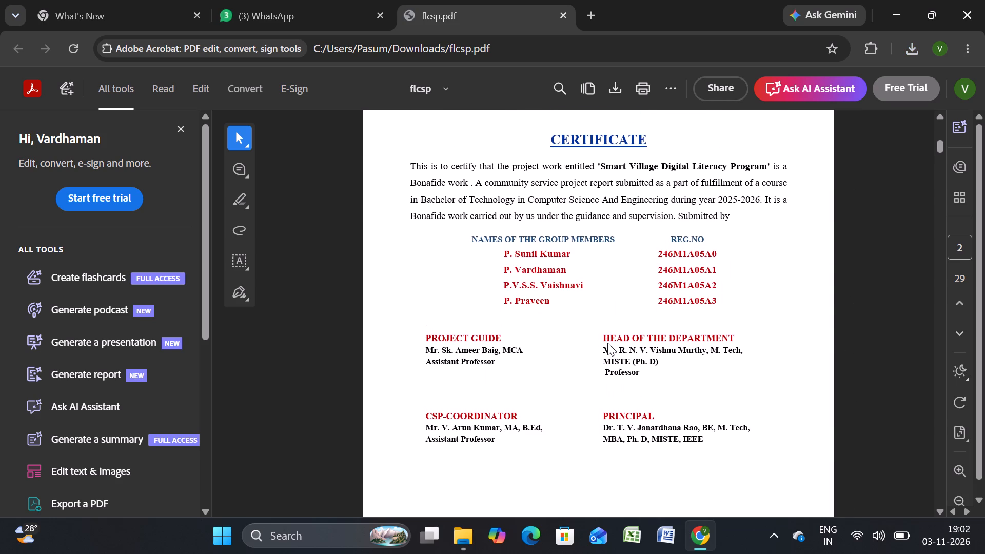
scroll(607, 343, up, 1)
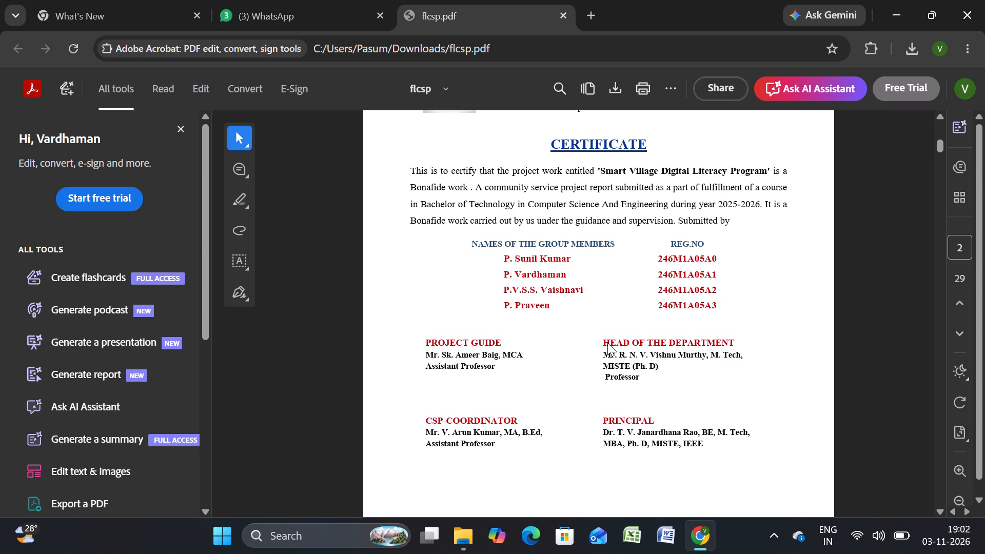
scroll(607, 343, up, 1)
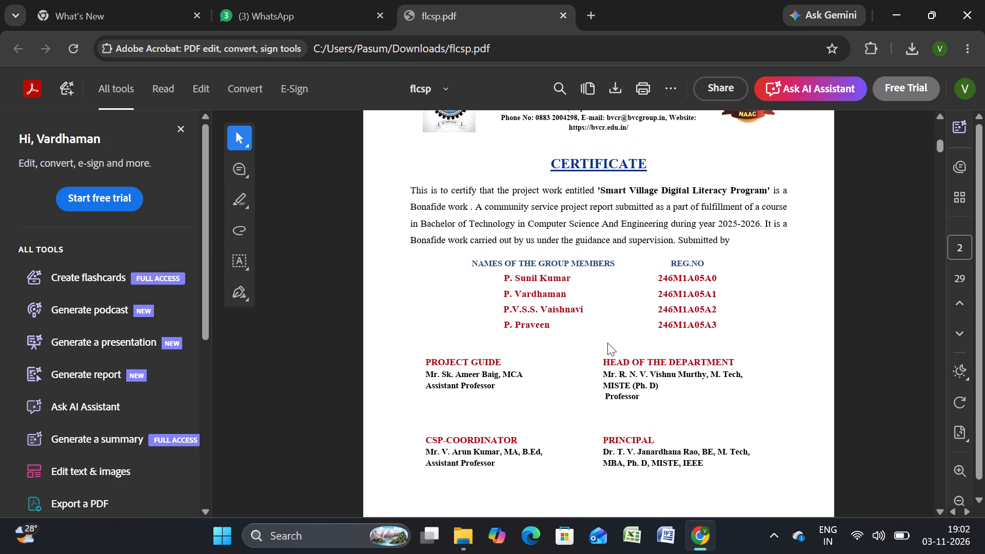
scroll(607, 343, up, 5)
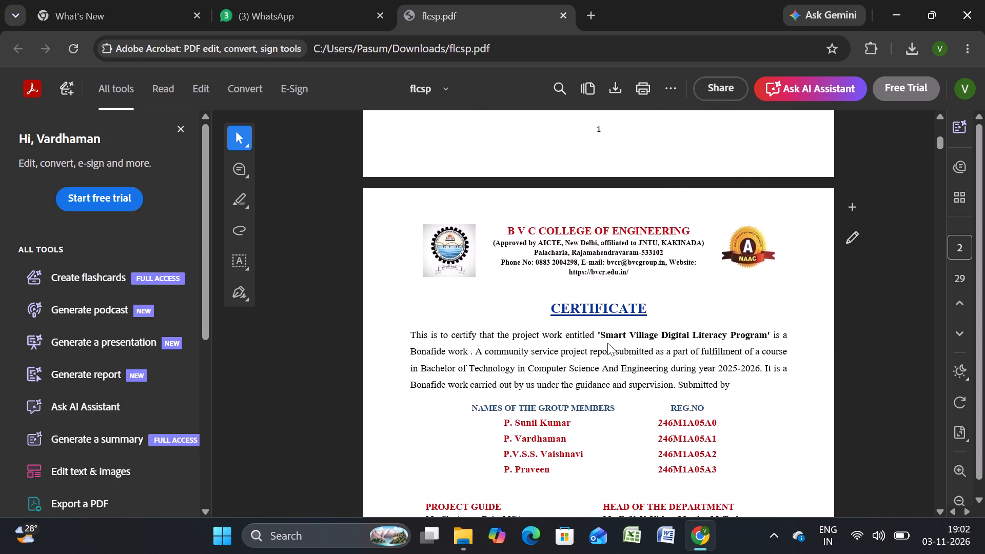
scroll(607, 343, up, 6)
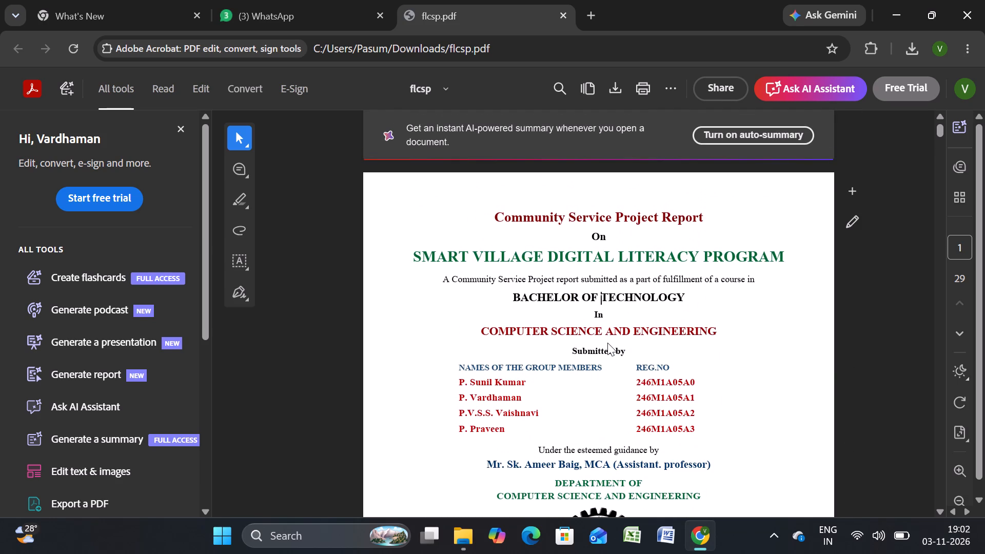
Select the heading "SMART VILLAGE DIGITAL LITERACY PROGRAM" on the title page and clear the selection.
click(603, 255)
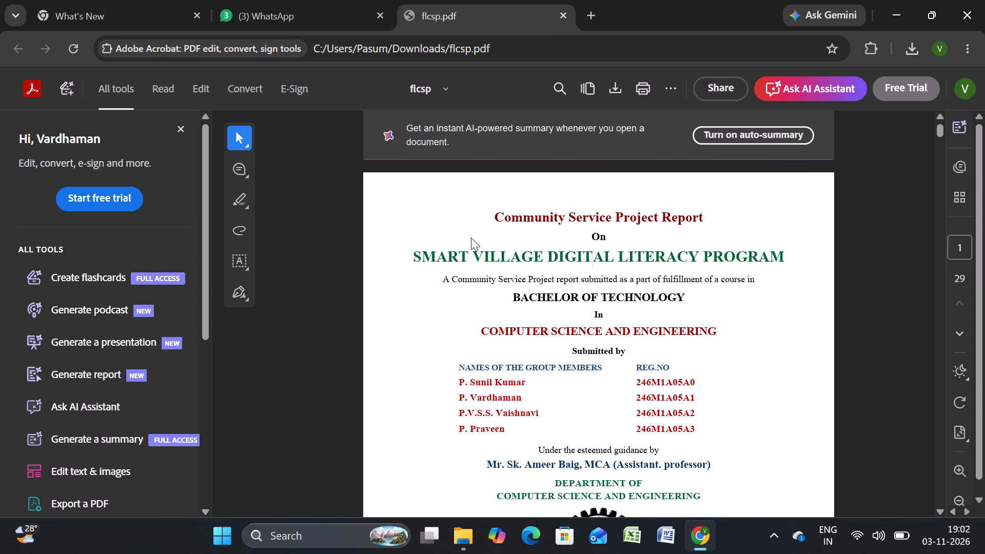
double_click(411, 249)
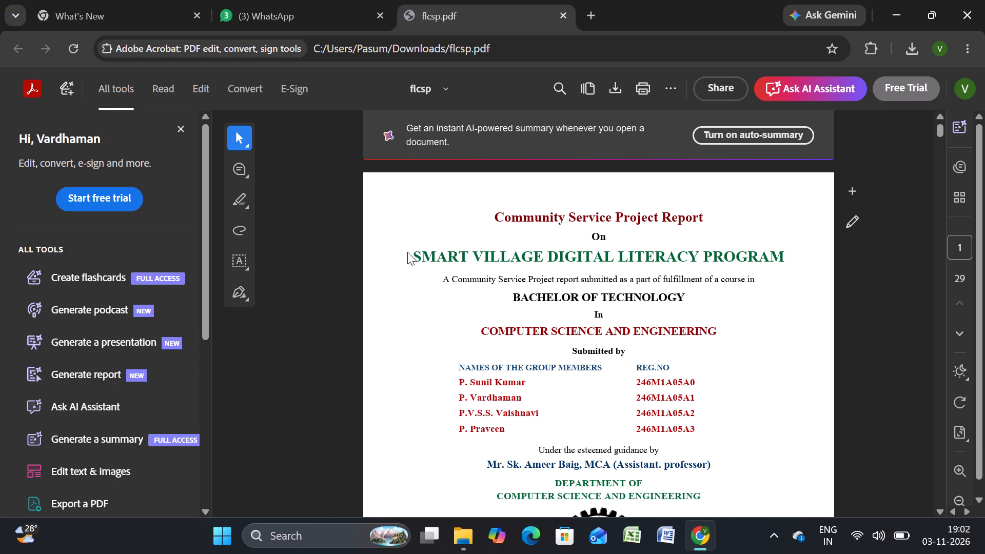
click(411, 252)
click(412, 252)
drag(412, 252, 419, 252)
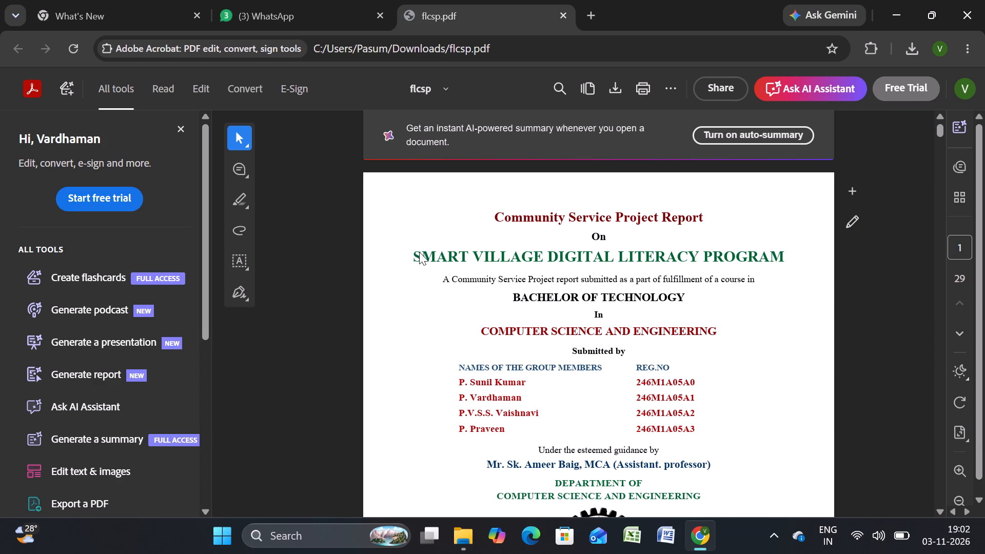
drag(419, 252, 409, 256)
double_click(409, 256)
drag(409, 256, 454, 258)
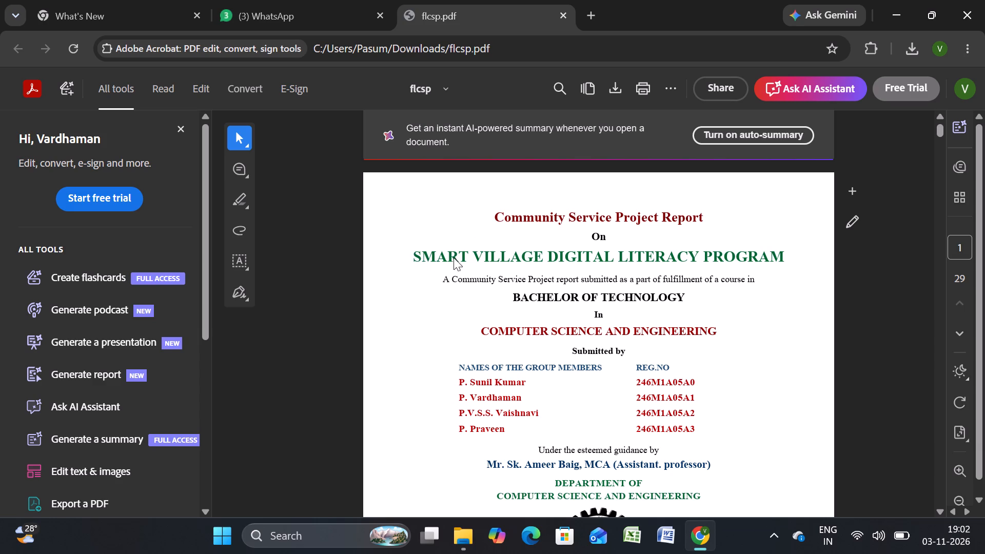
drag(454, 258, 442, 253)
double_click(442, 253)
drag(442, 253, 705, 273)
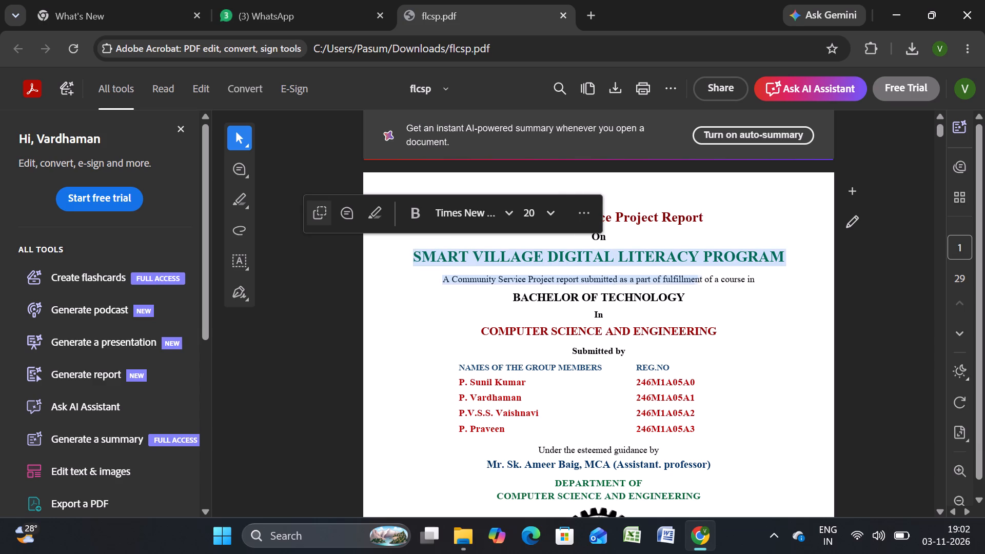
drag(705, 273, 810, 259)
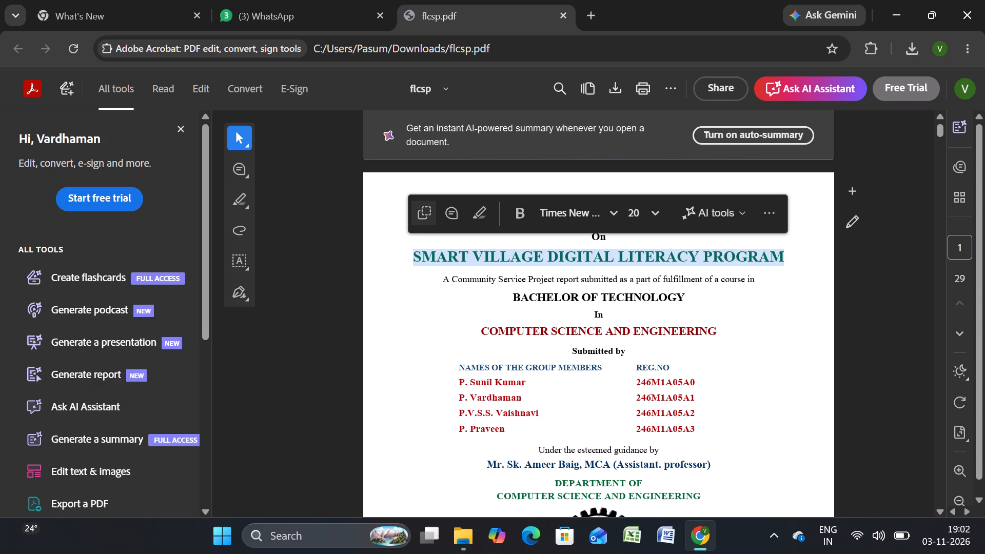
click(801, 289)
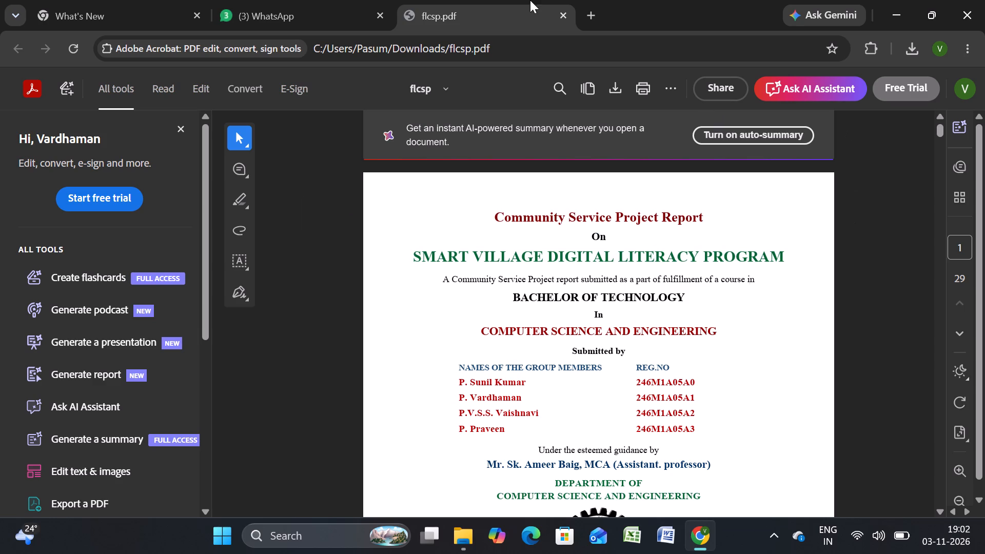
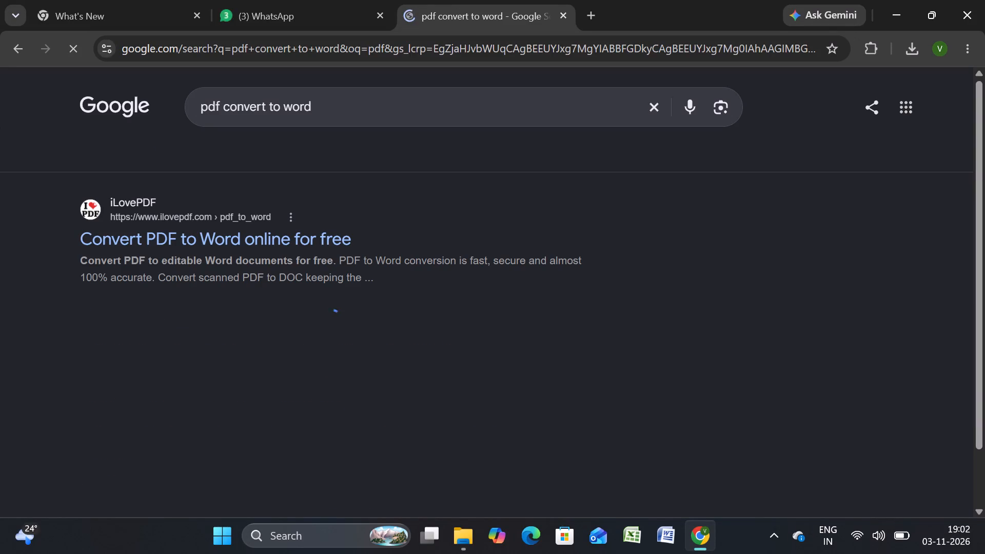
Open iLovePDF's PDF to Word converter from the search results and start choosing a PDF file to convert.
click(337, 233)
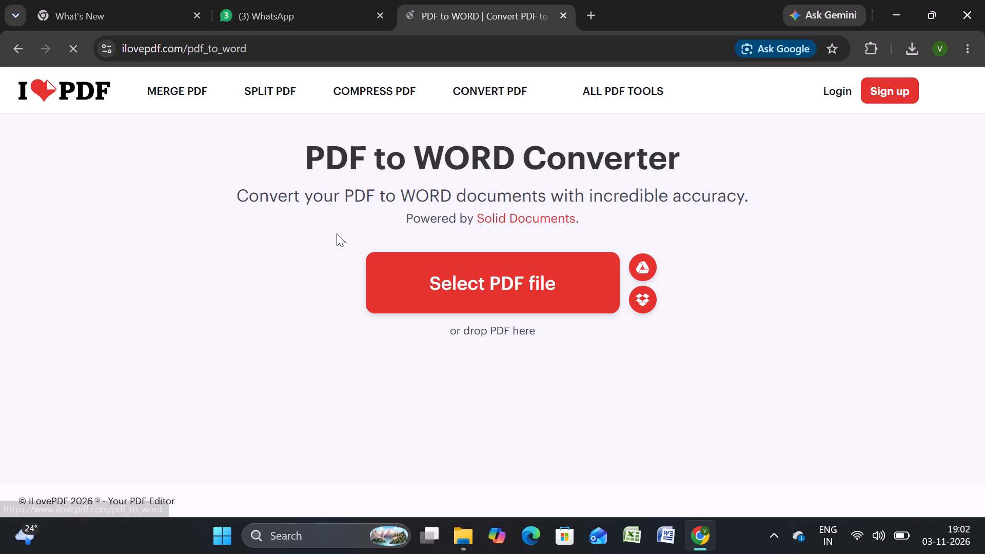
click(419, 275)
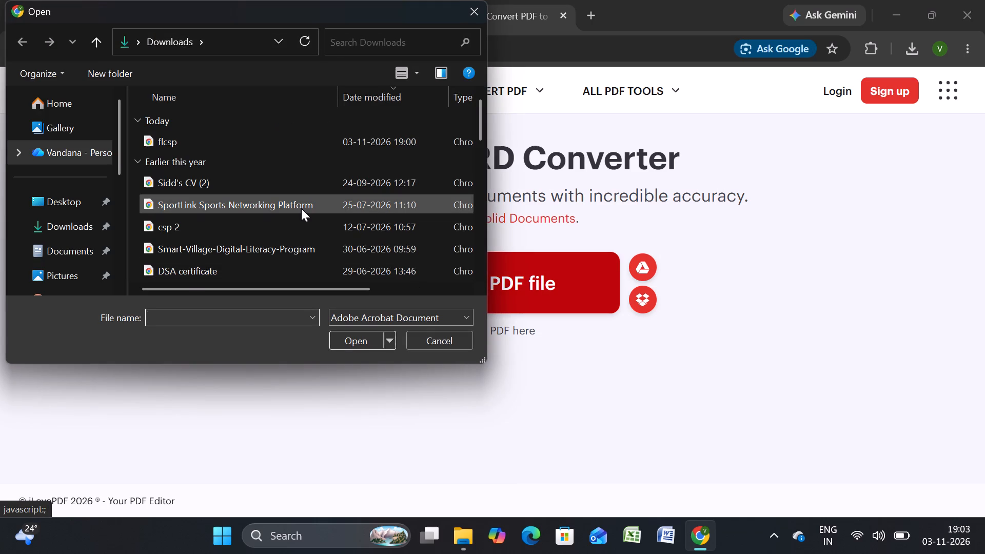
click(303, 142)
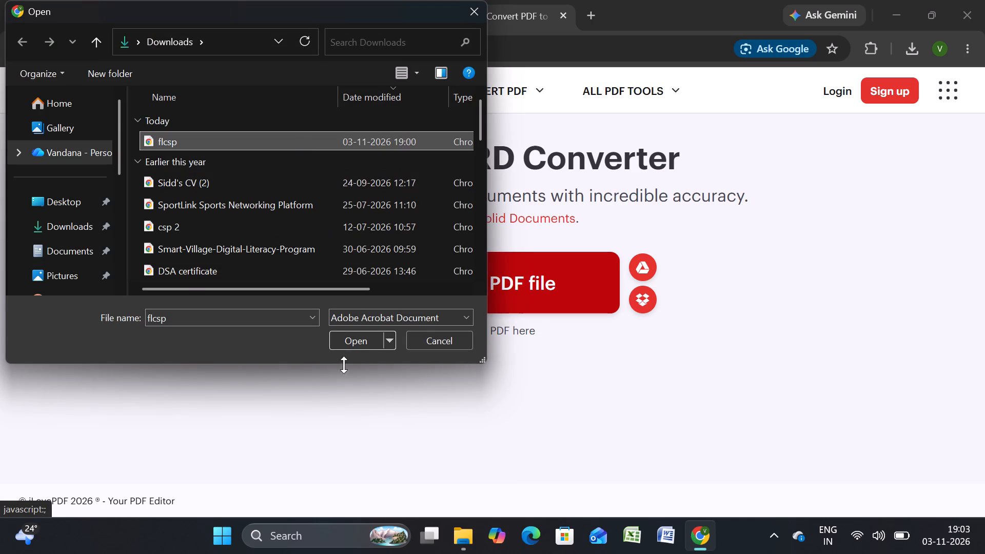
click(362, 337)
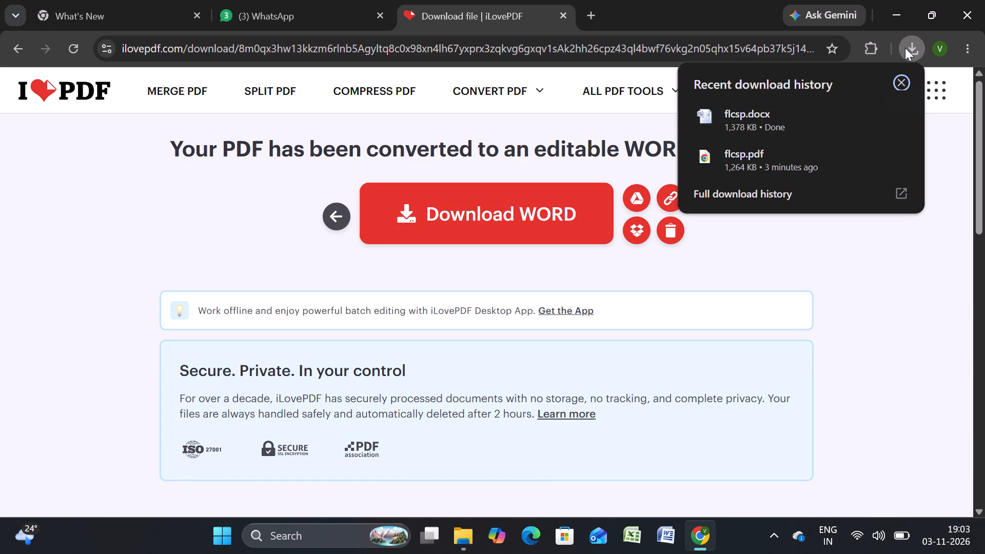
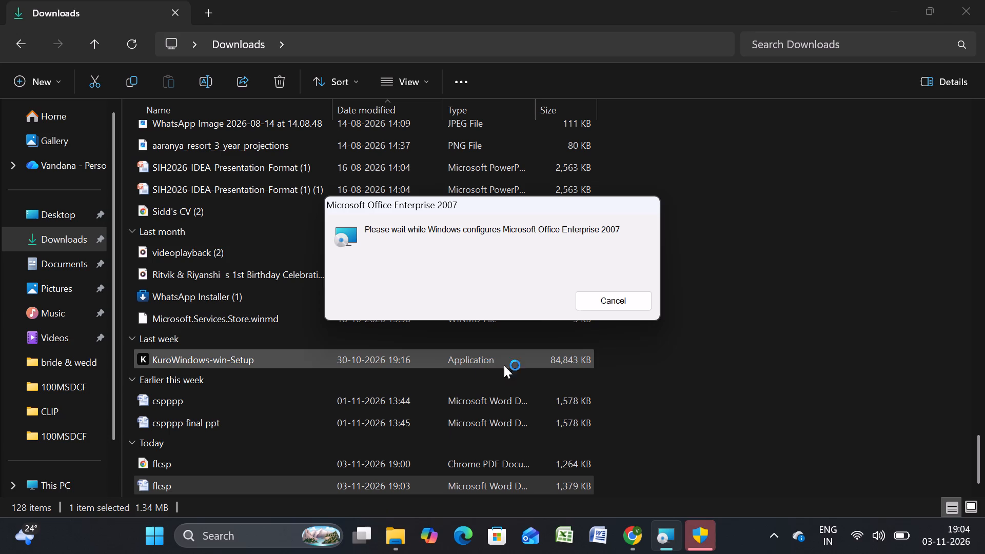
Cancel the Microsoft Office Enterprise 2007 configuration and dismiss its error so the converted flcsp document opens in Word.
click(620, 306)
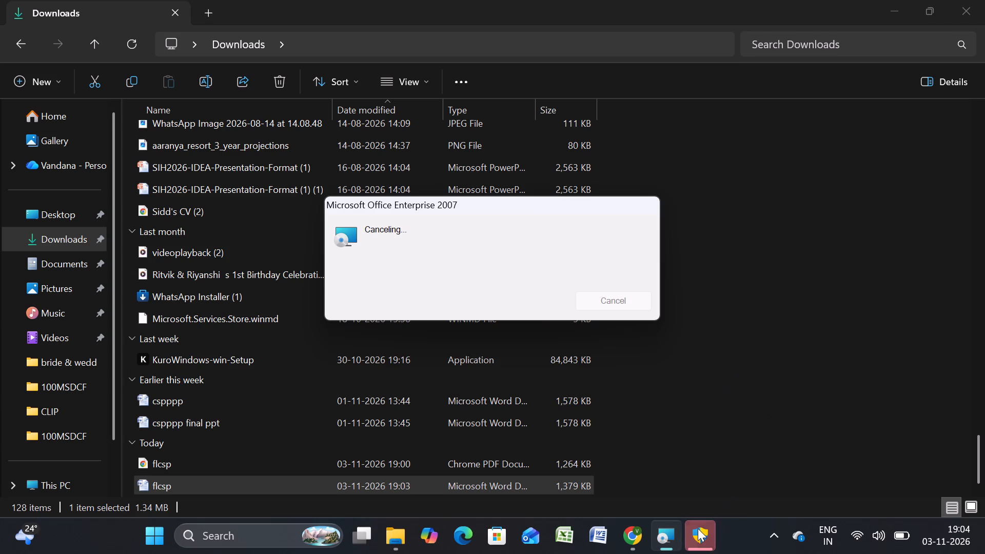
click(771, 400)
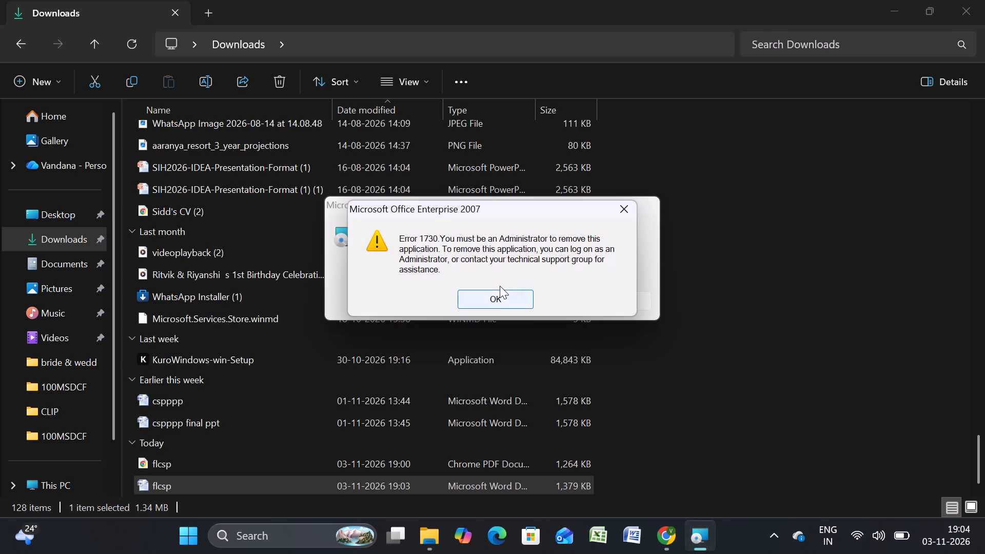
click(633, 203)
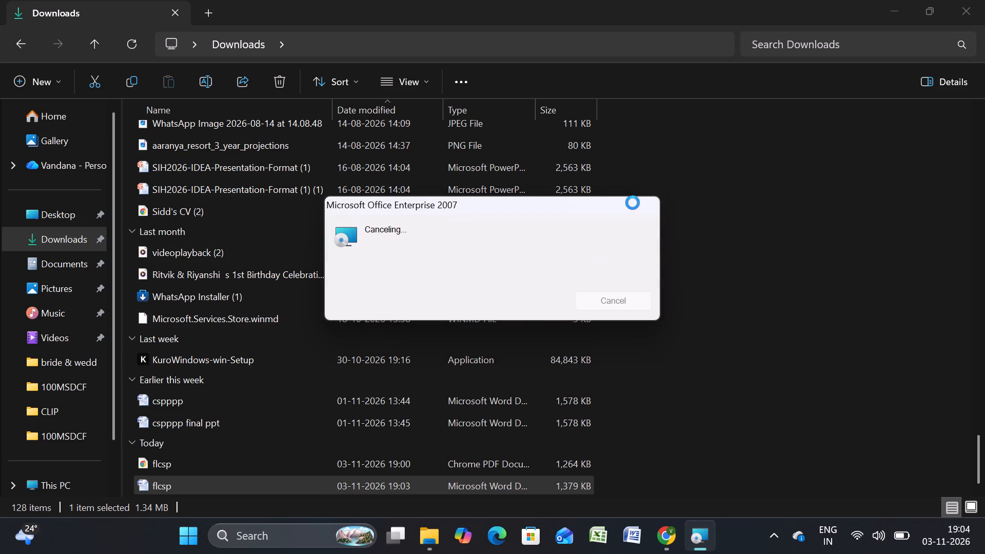
click(616, 329)
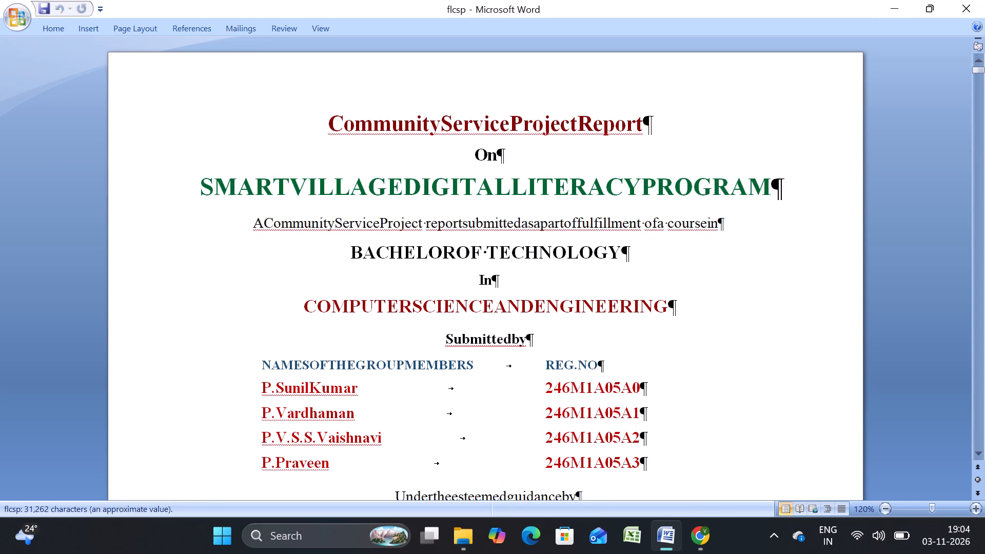
Review the cover page of the converted flcsp report from title to college details, and return to its beginning.
scroll(440, 486, down, 1)
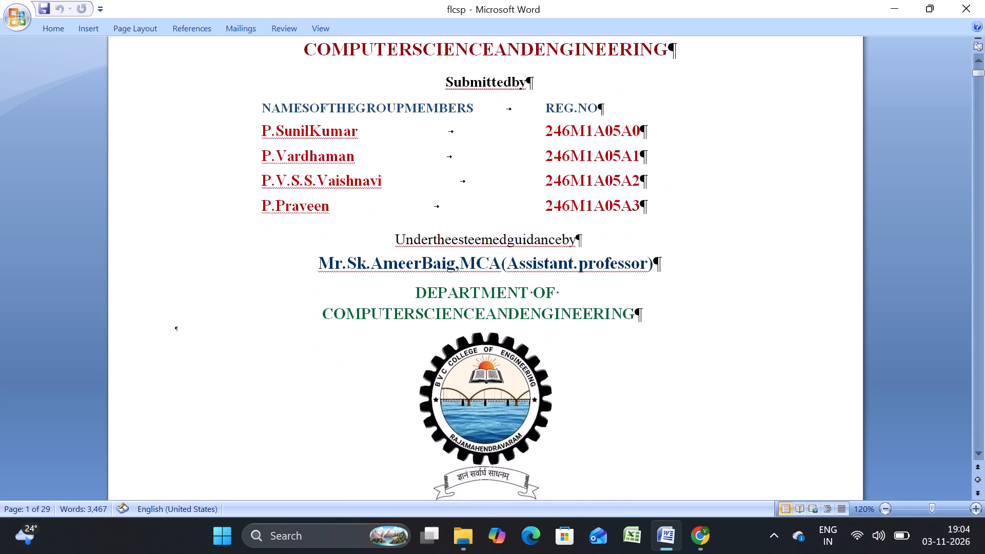
scroll(440, 486, down, 1)
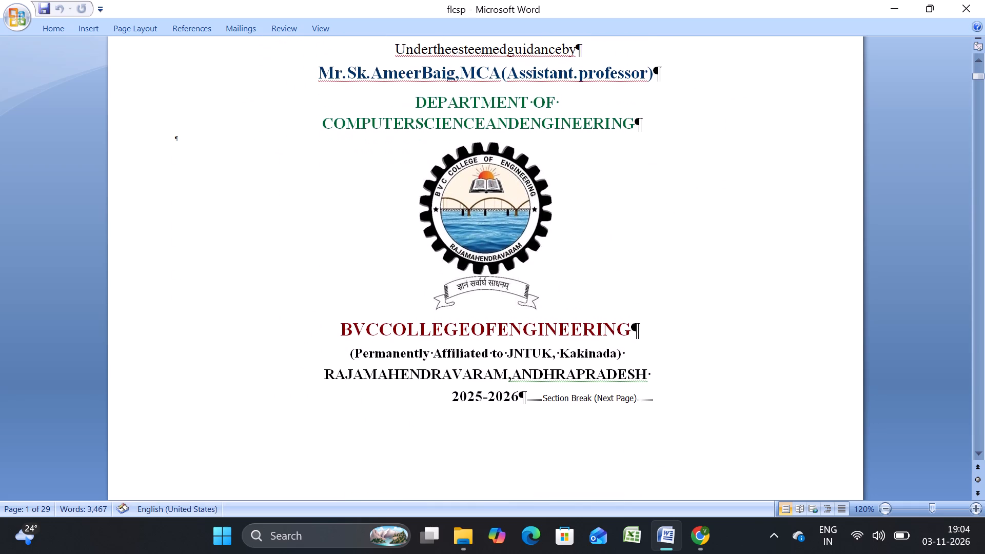
scroll(440, 486, up, 1)
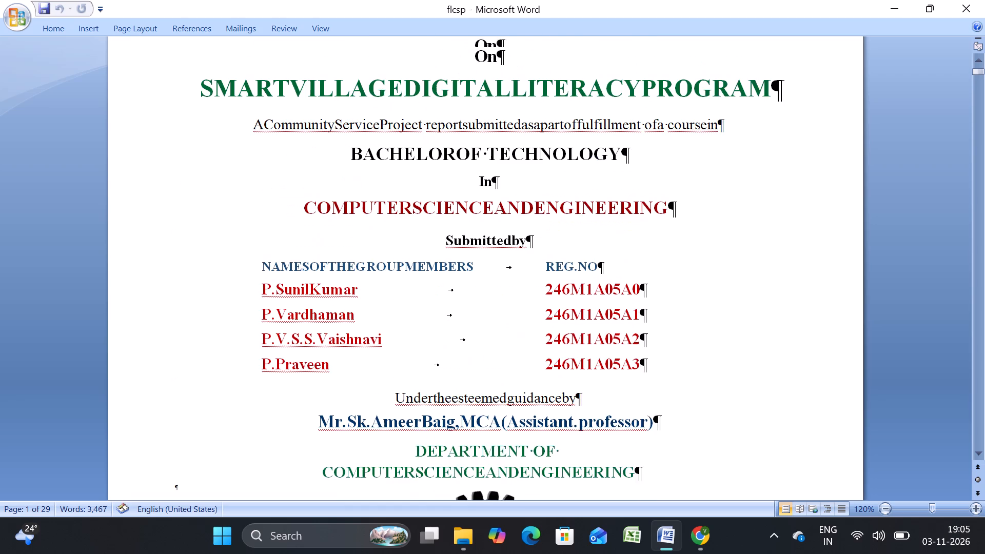
scroll(440, 486, up, 1)
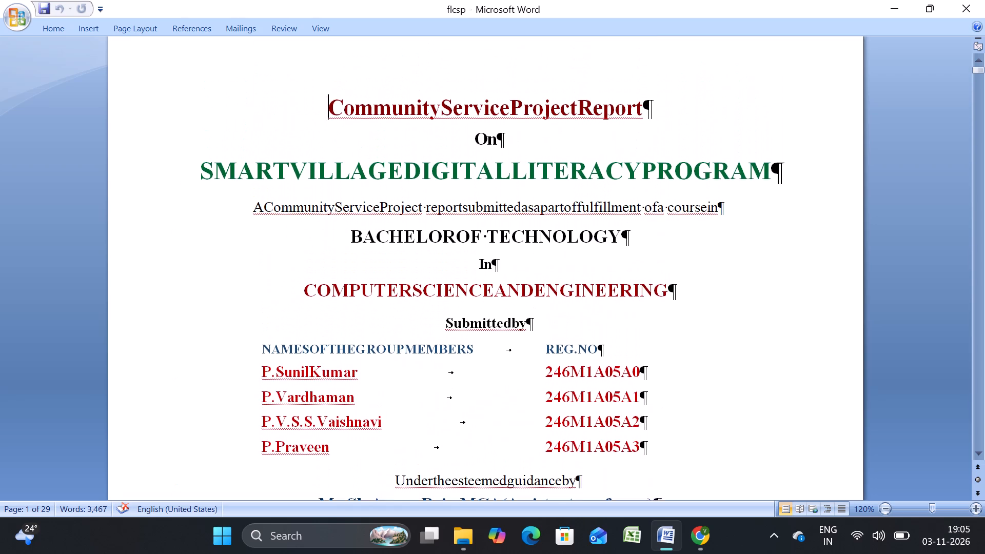
scroll(440, 486, up, 1)
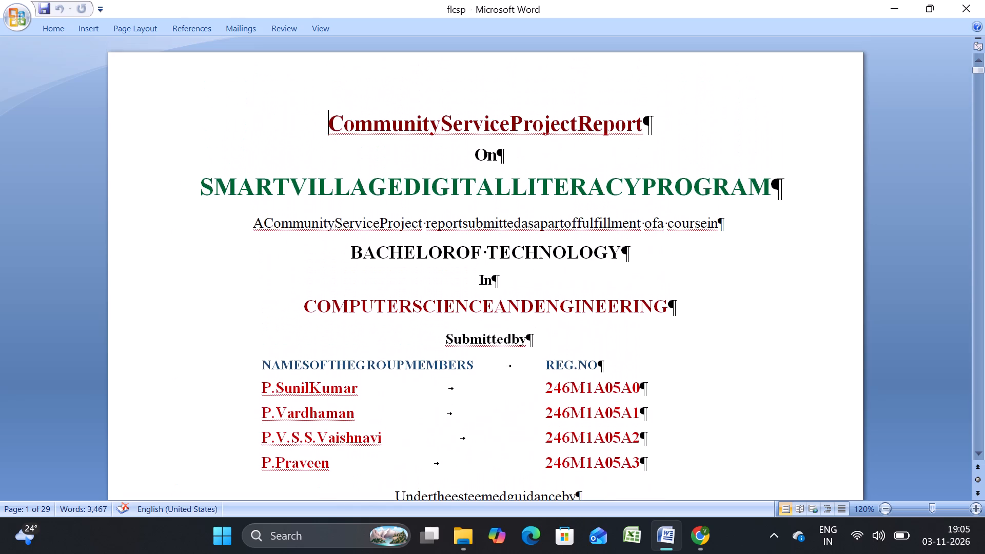
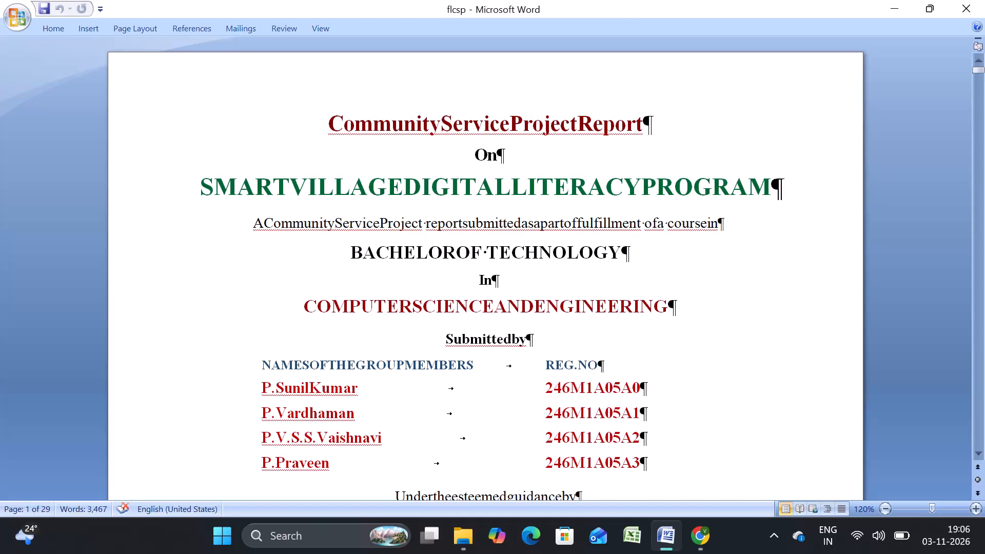
Hide the paragraph marks and other formatting symbols throughout the report.
key(ctrl+shift+F8)
key(ctrl+shift+F8)
key(ctrl+Up)
key(ctrl+shift+F8)
key(ctrl+shift+F8)
key(ctrl+shift+F8)
key(ctrl+shift+F8)
key(ctrl+shift+F8)
key(ctrl+shift+F8)
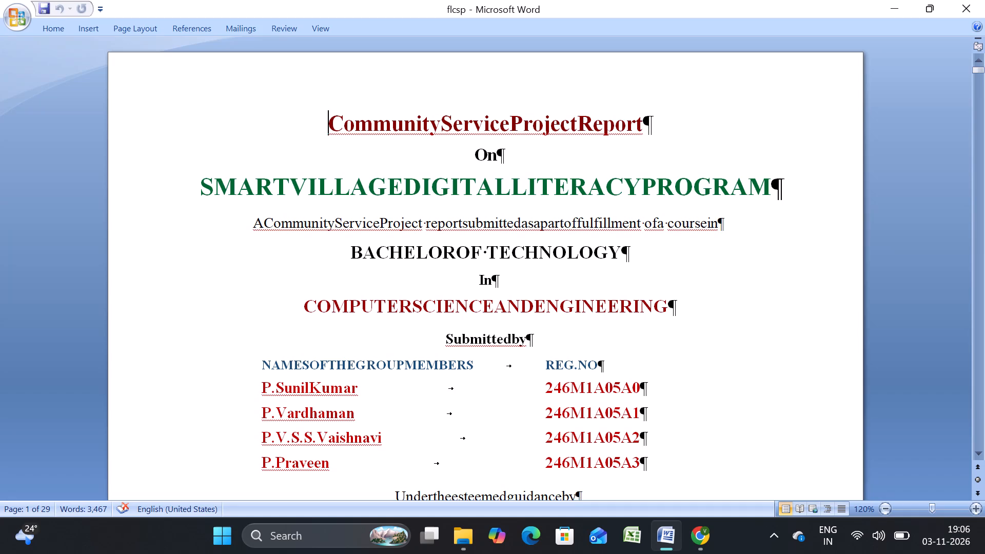
key(ctrl+shift+8)
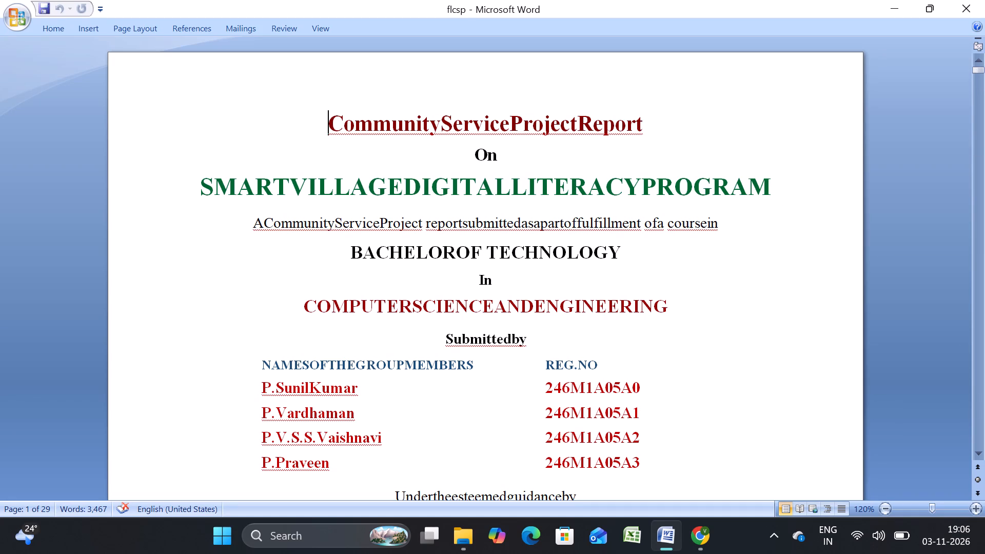
Insert non-breaking spaces in the cover page's subtitle line so its opening reads "A Community Service Project report submitted" with separated words.
scroll(525, 479, down, 1)
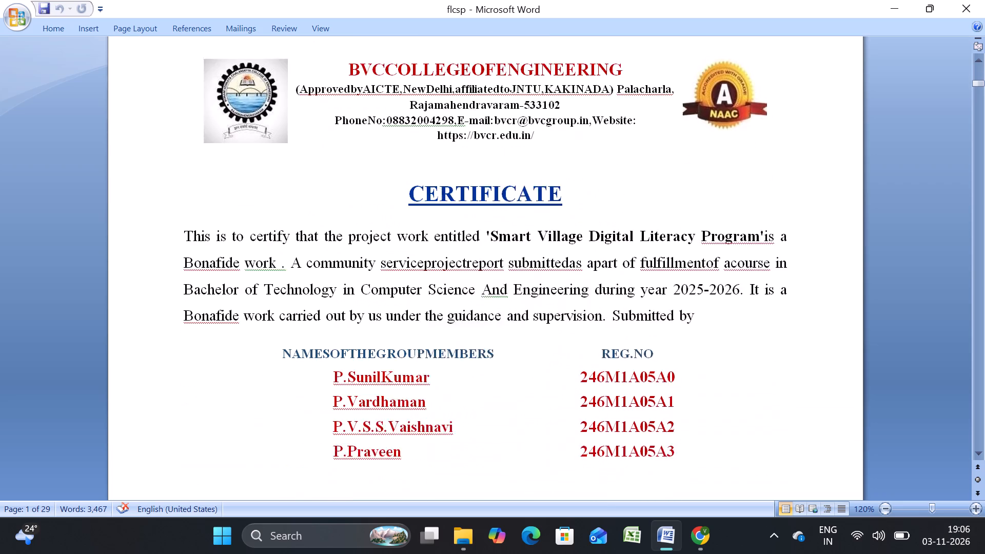
scroll(525, 479, down, 1)
scroll(525, 479, up, 5)
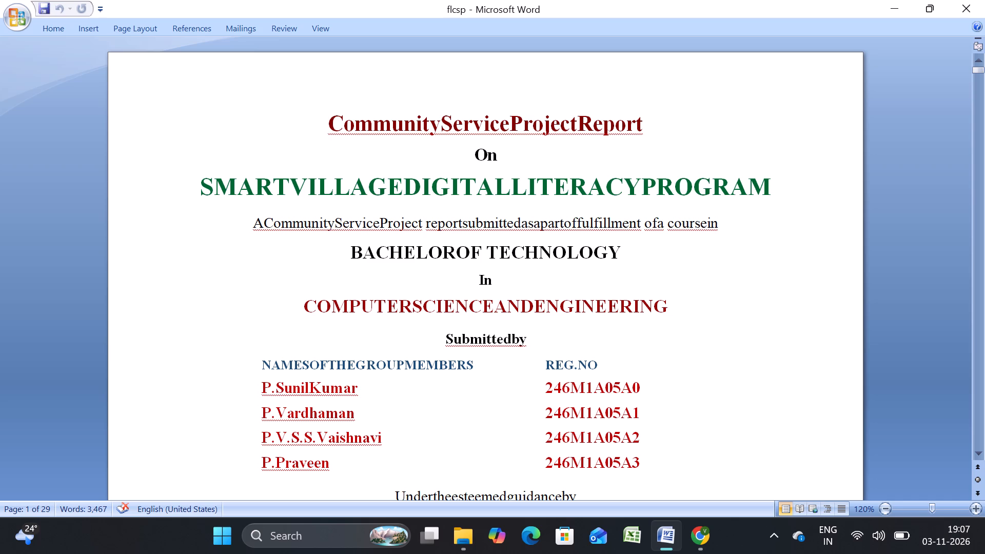
click(261, 222)
key(ctrl+shift+space)
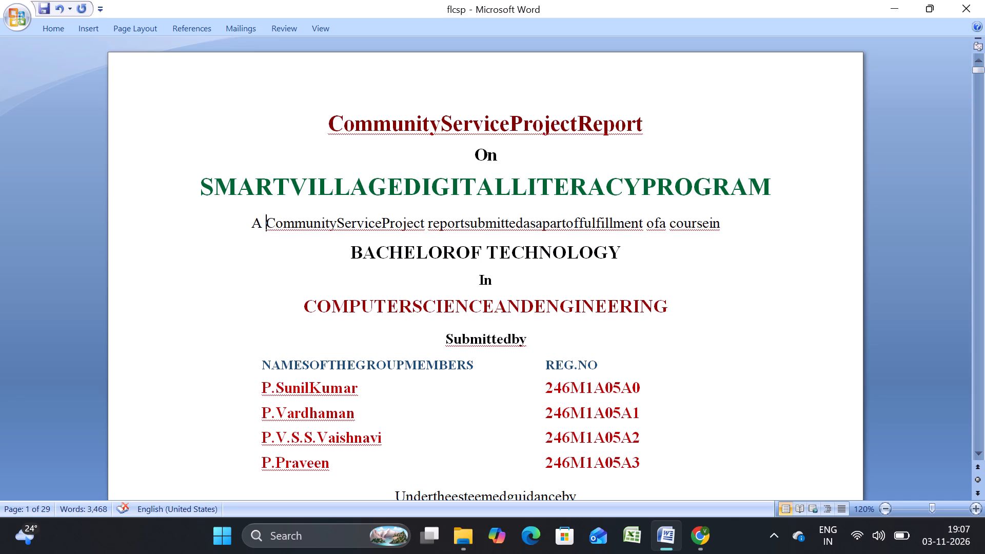
click(338, 225)
key(ctrl+shift+space)
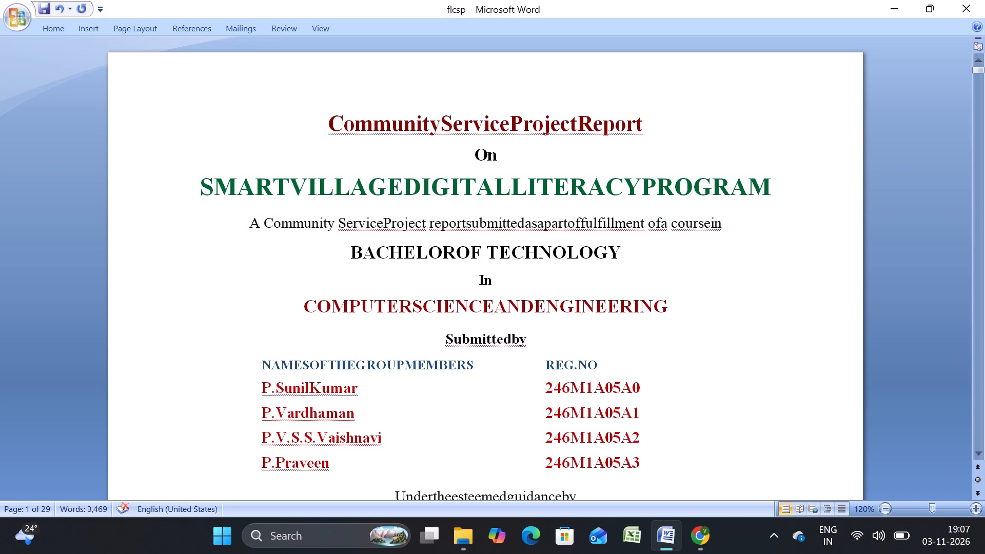
click(381, 225)
key(ctrl+shift+space)
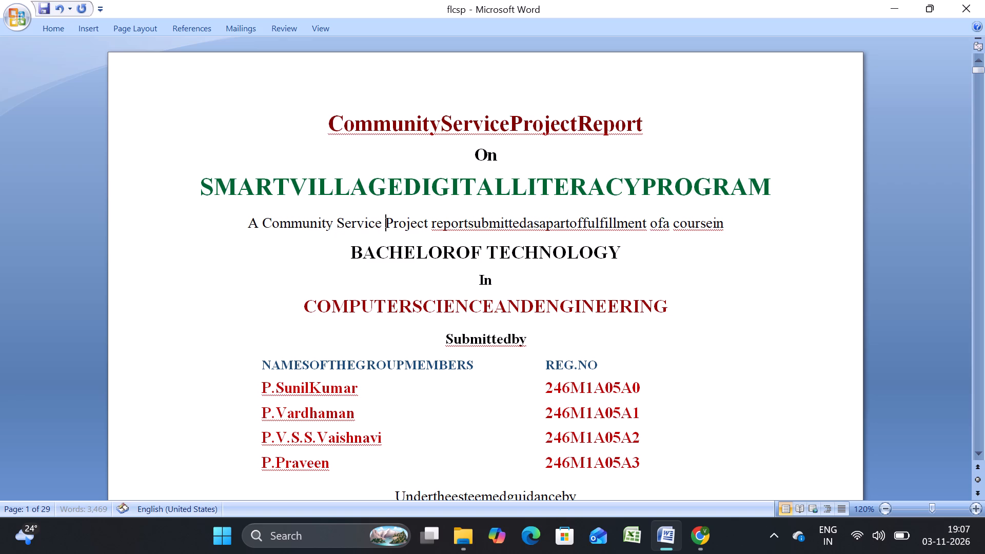
click(467, 225)
key(ctrl+shift+space)
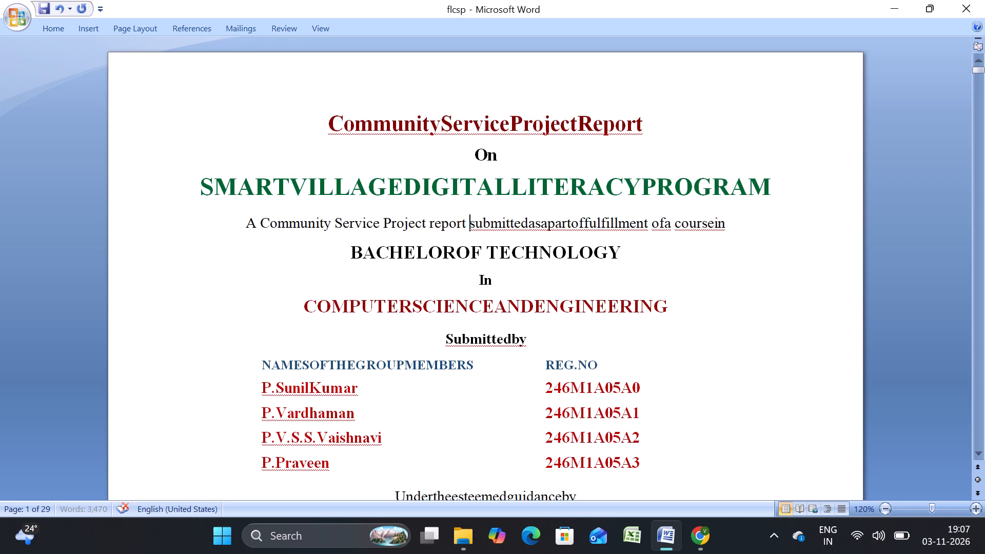
click(528, 225)
key(ctrl+shift+space)
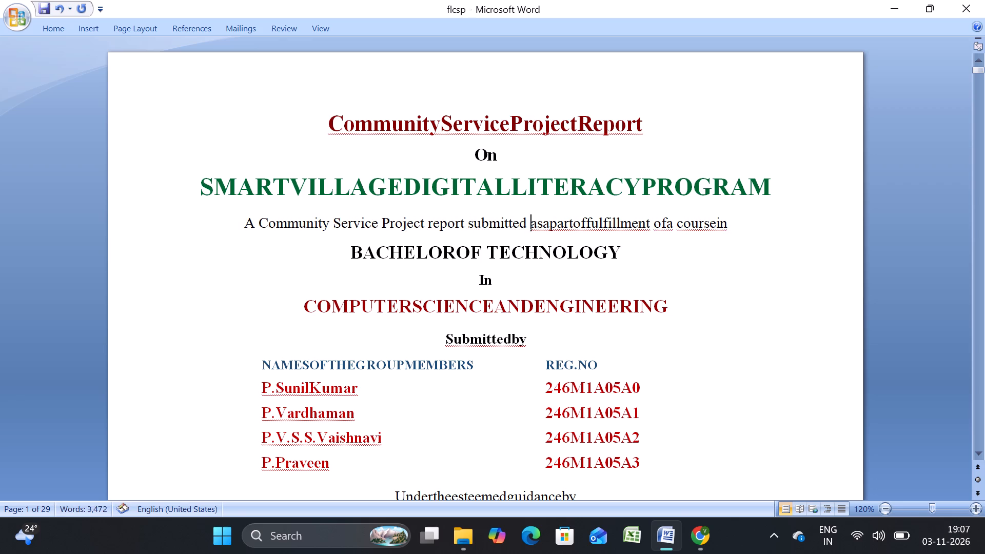
Separate the rest of the subtitle line with non-breaking spaces so it reads "as a part of fulfillment of a course in".
click(542, 223)
key(ctrl+shift+space)
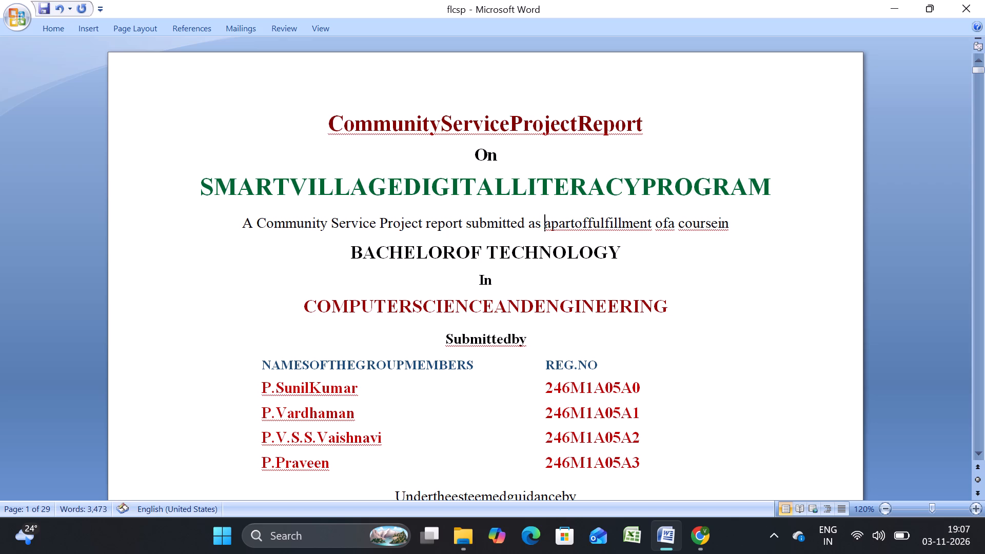
click(550, 223)
key(ctrl+shift+space)
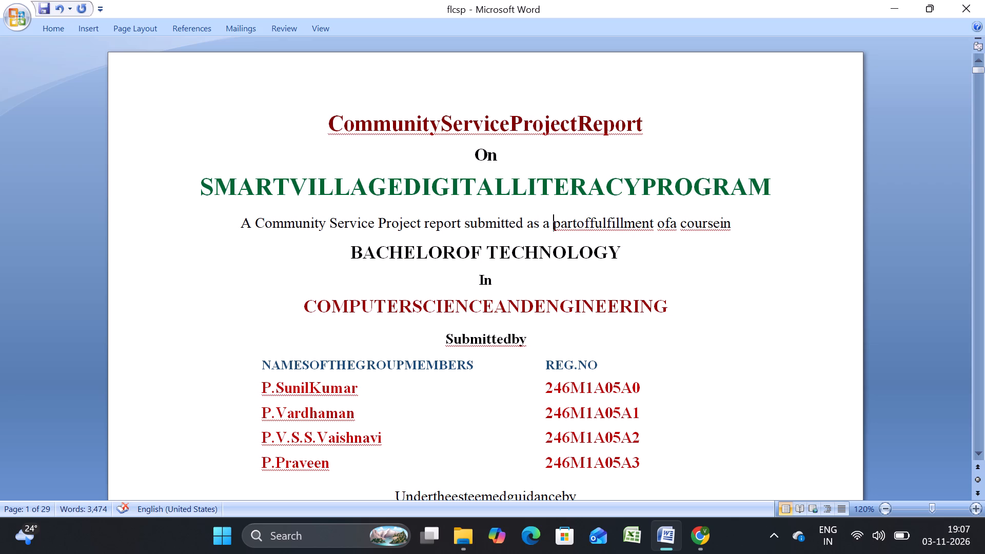
click(575, 224)
key(ctrl+shift+space)
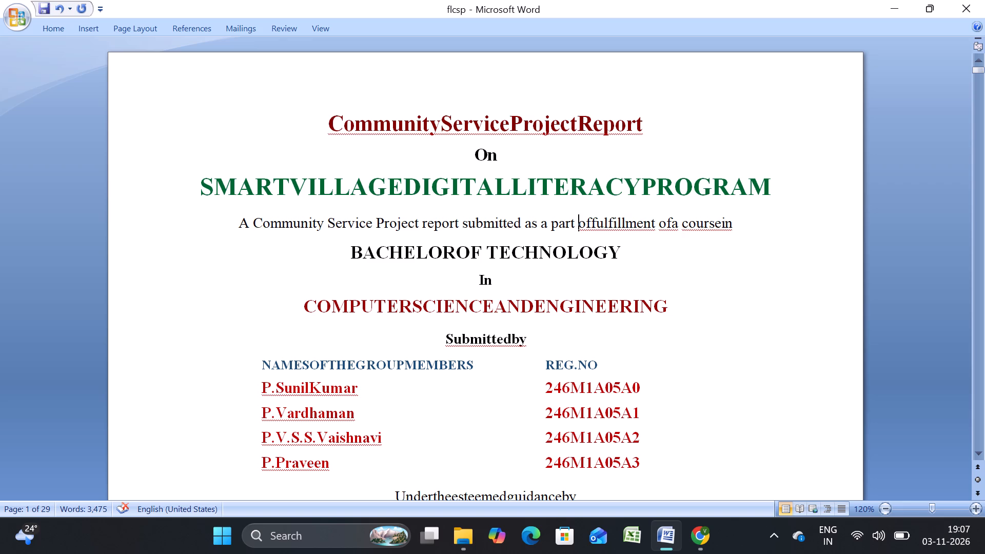
key(ctrl+shift+space)
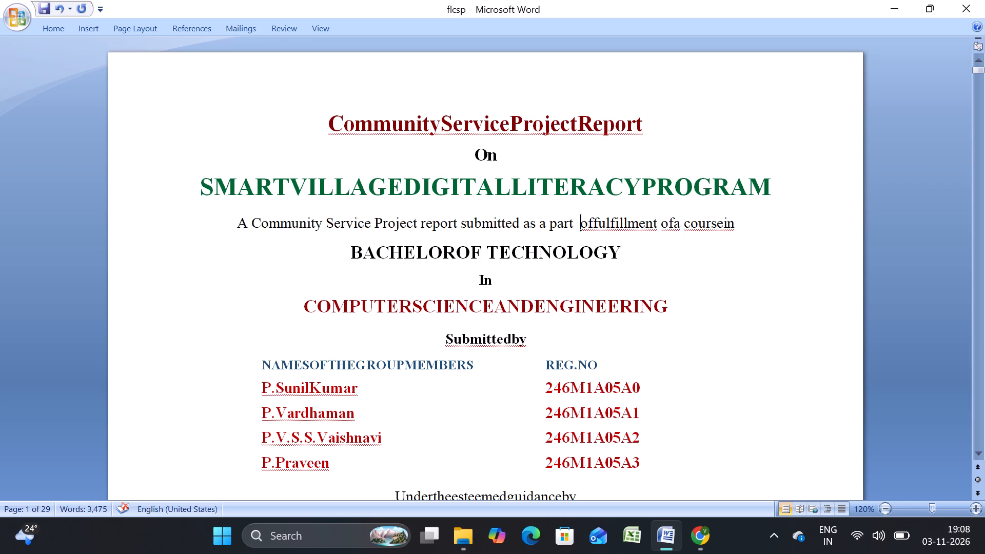
key(BackSpace)
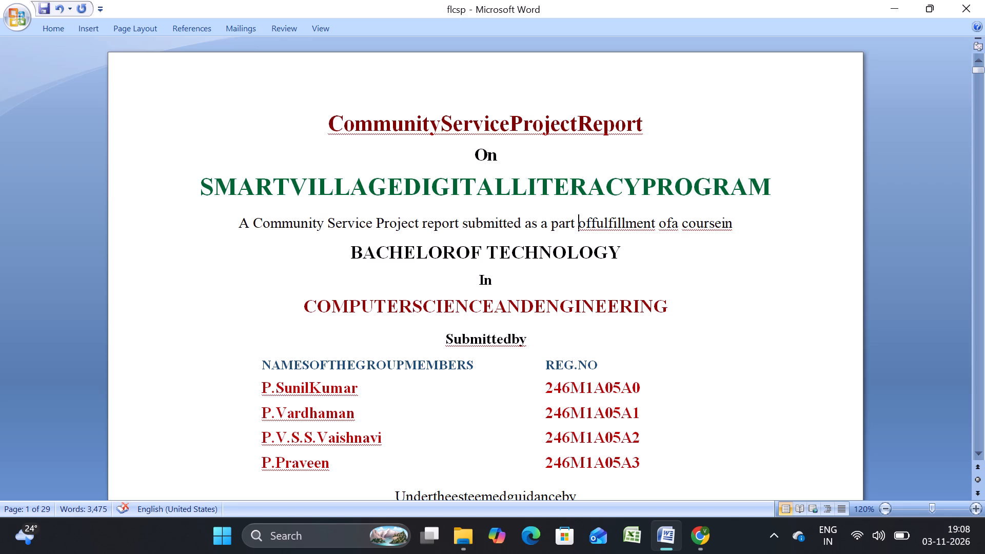
click(594, 228)
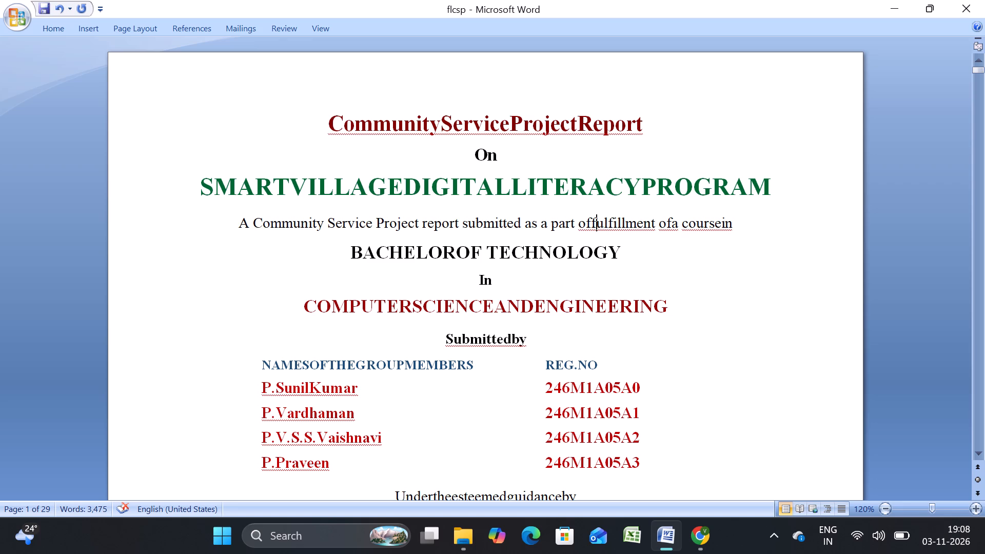
click(590, 228)
key(ctrl+shift+space)
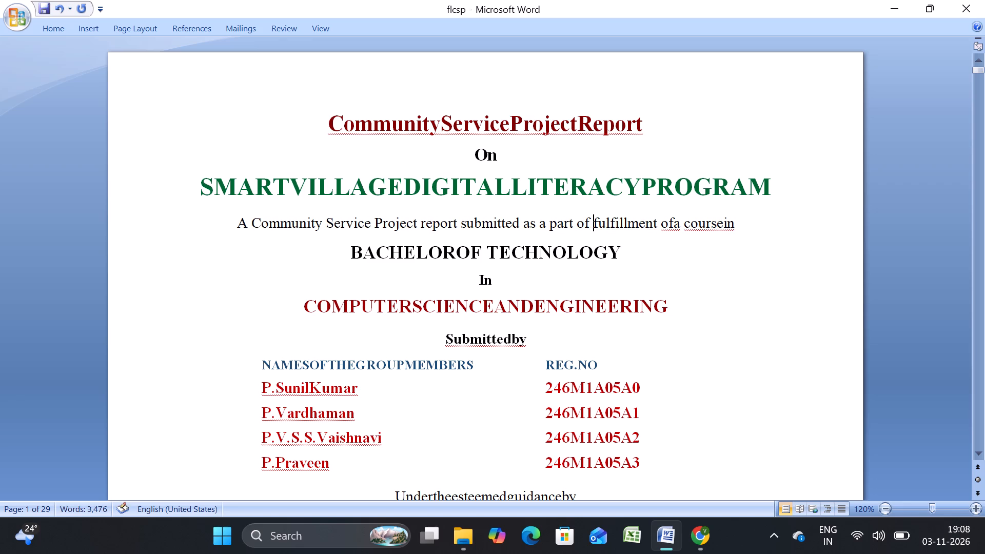
click(672, 226)
key(ctrl+shift+space)
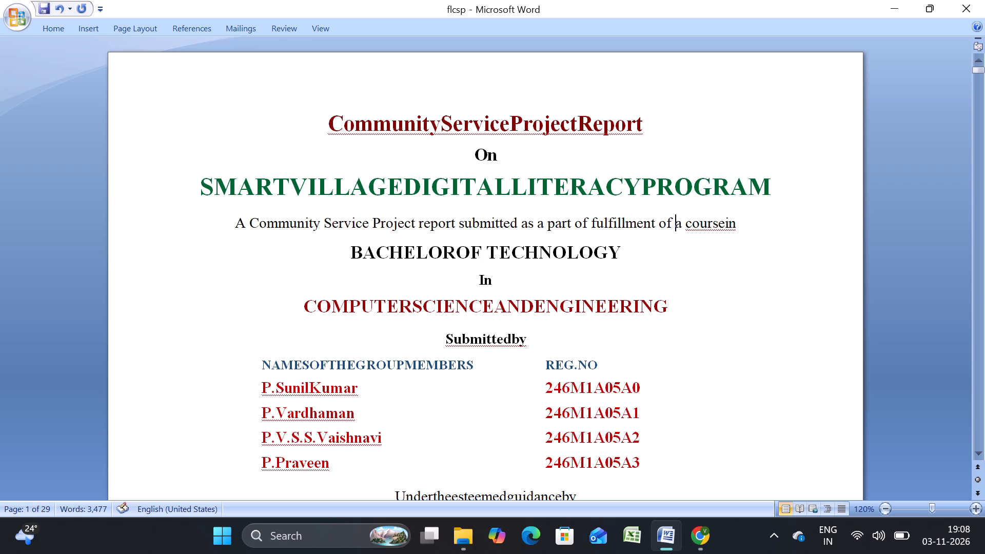
click(724, 229)
key(ctrl+shift+space)
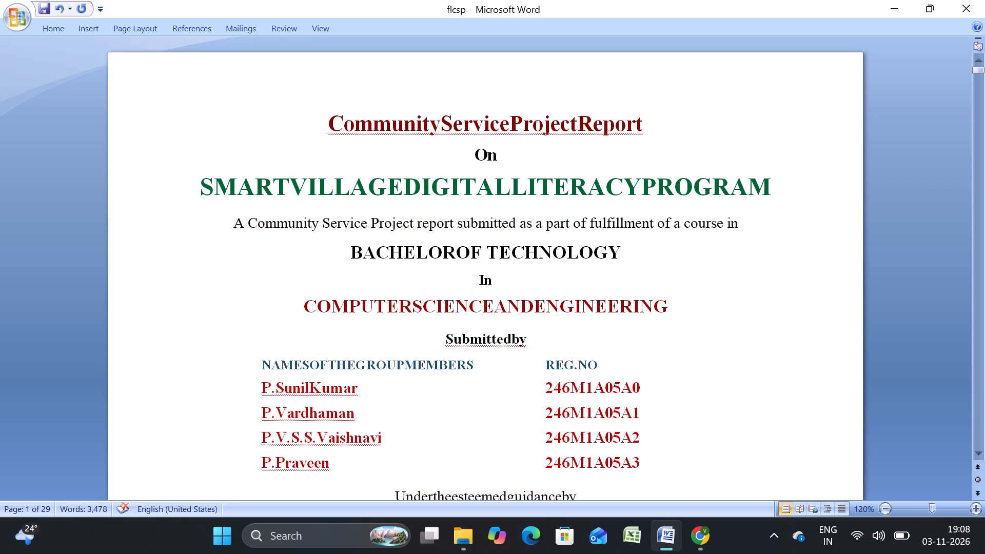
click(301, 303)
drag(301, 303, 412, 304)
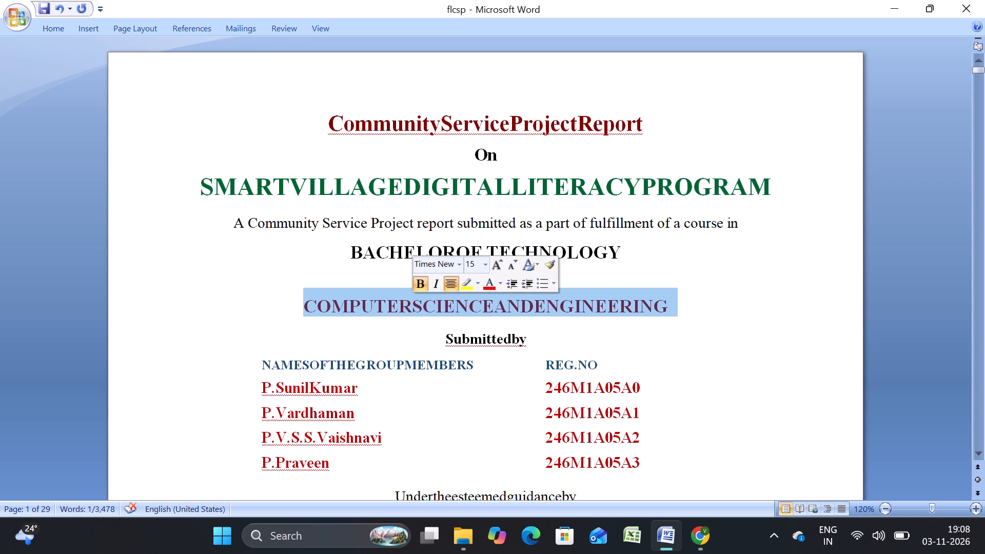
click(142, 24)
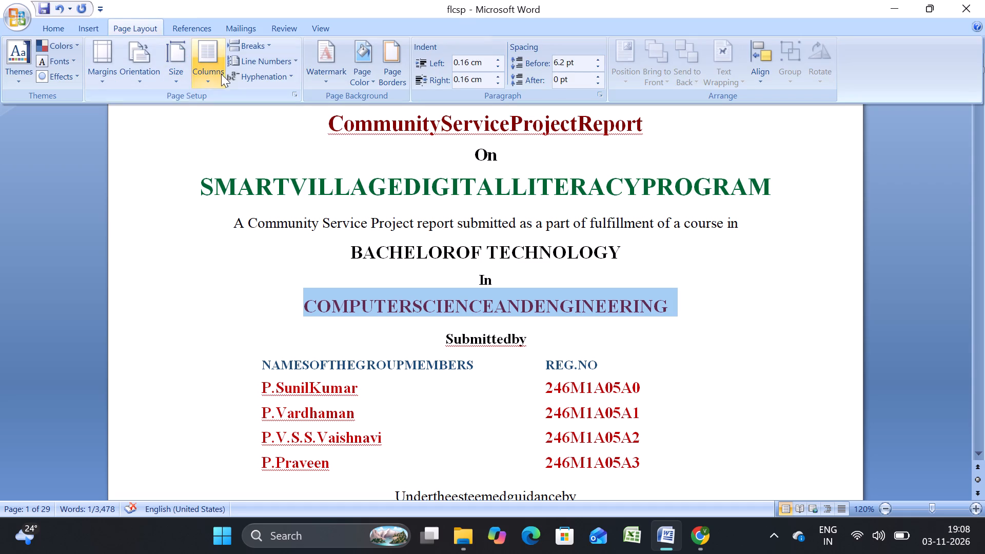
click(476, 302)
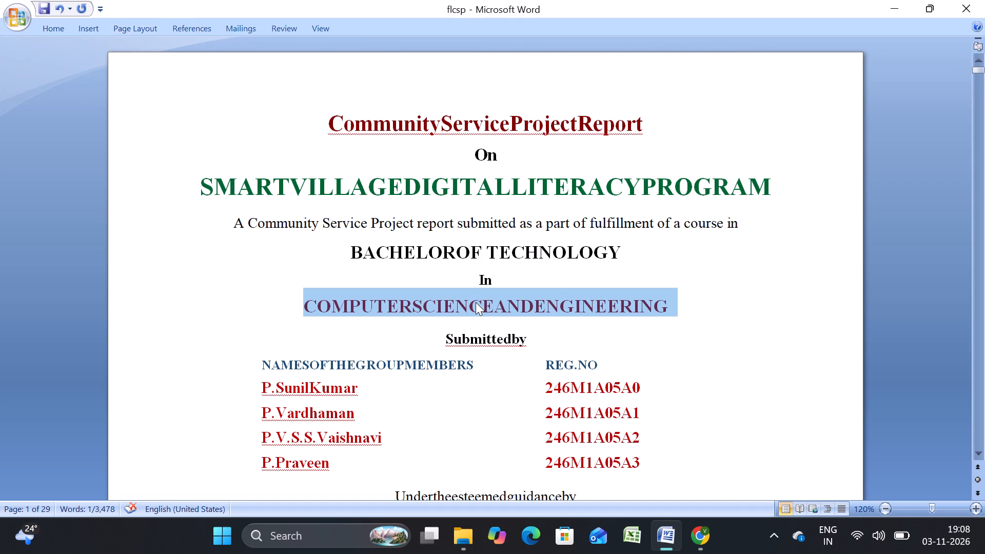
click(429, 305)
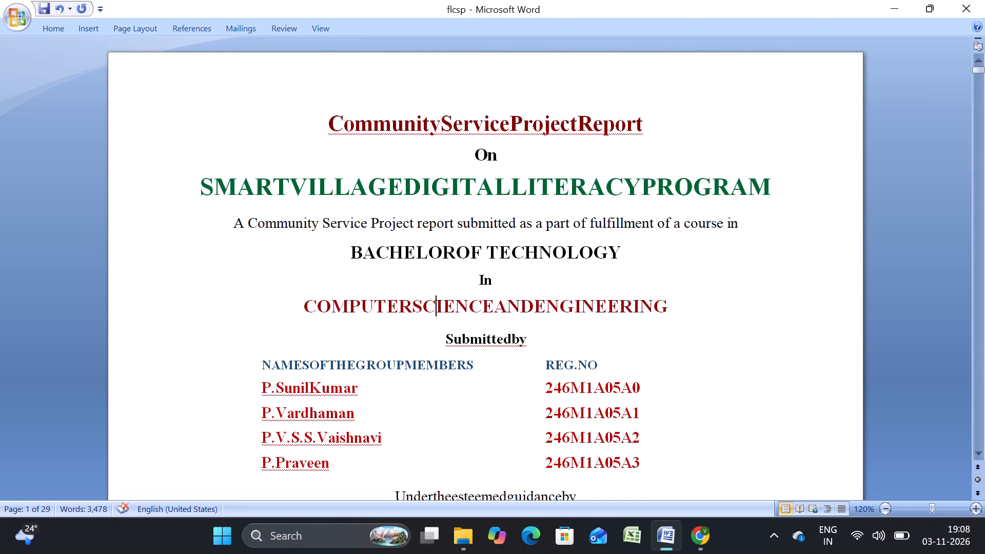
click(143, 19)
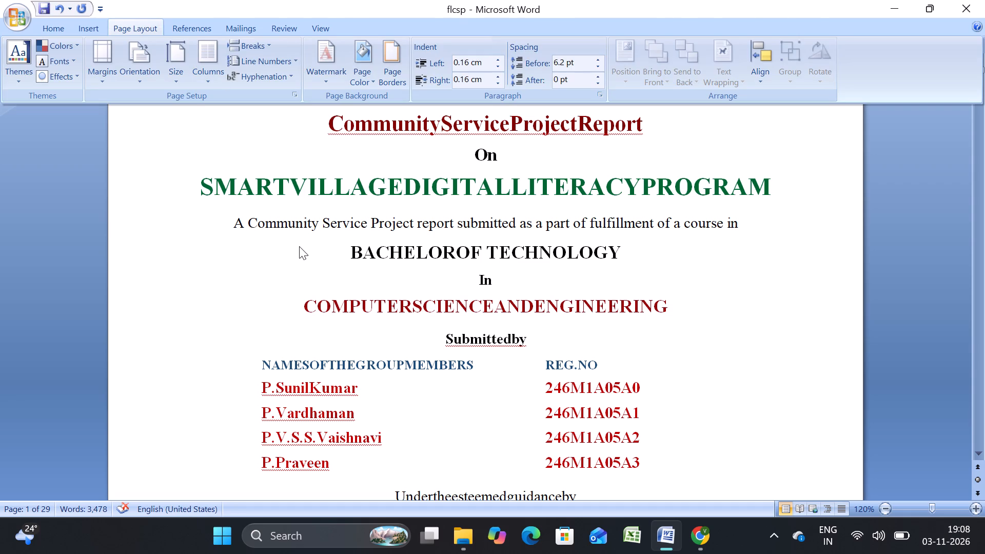
Change the font colour of the cover page's COMPUTERSCIENCEANDENGINEERING line to Automatic black.
double_click(307, 302)
drag(307, 302, 339, 306)
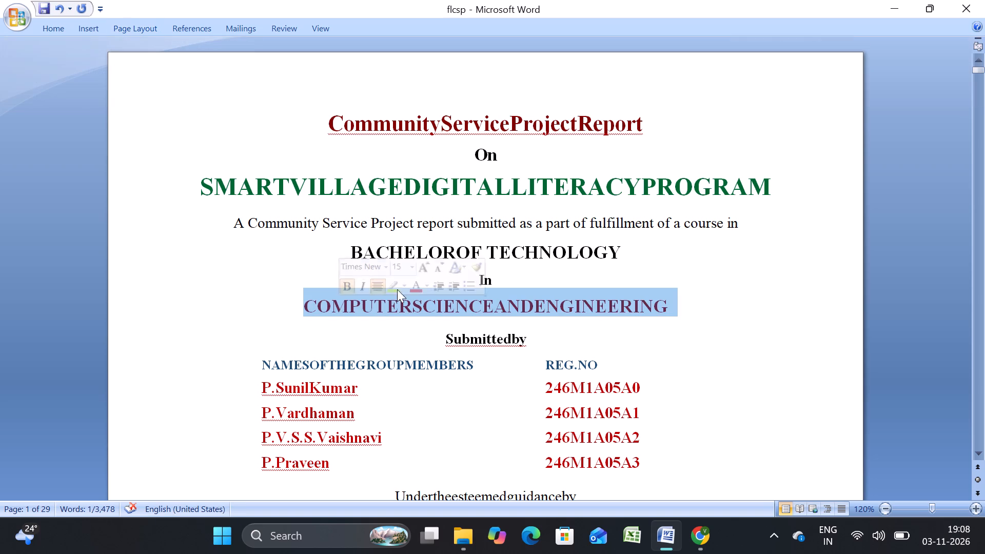
click(423, 288)
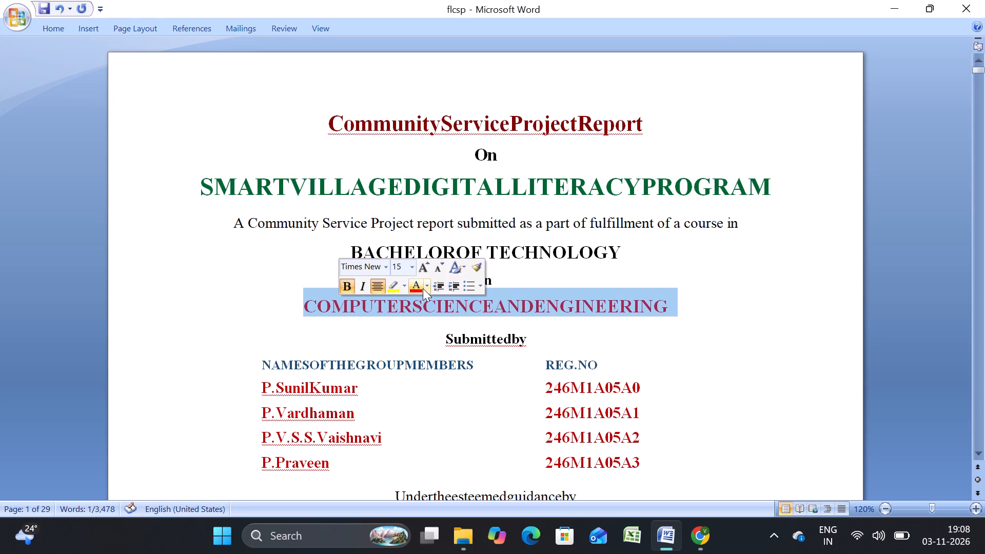
drag(419, 291, 425, 290)
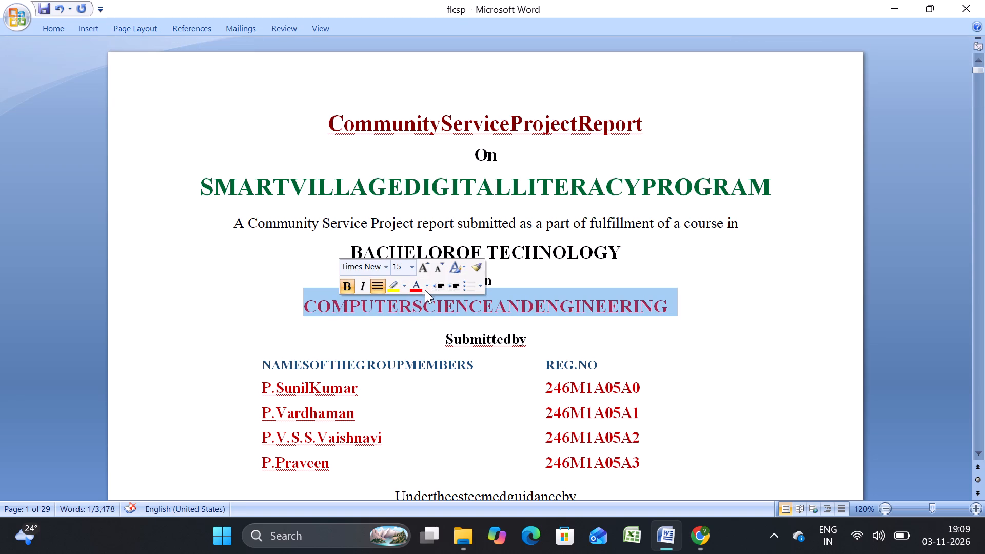
drag(425, 290, 426, 289)
click(426, 289)
click(420, 306)
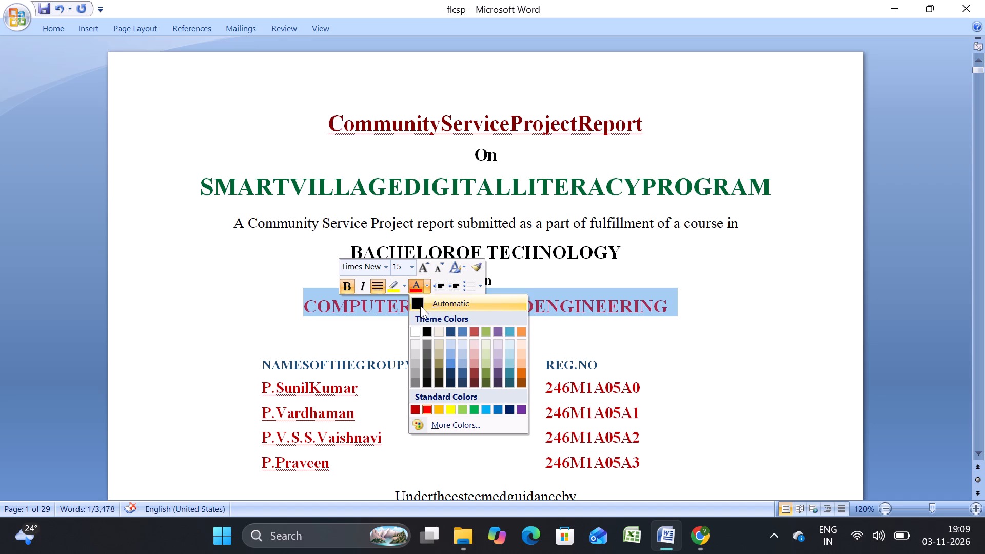
click(455, 305)
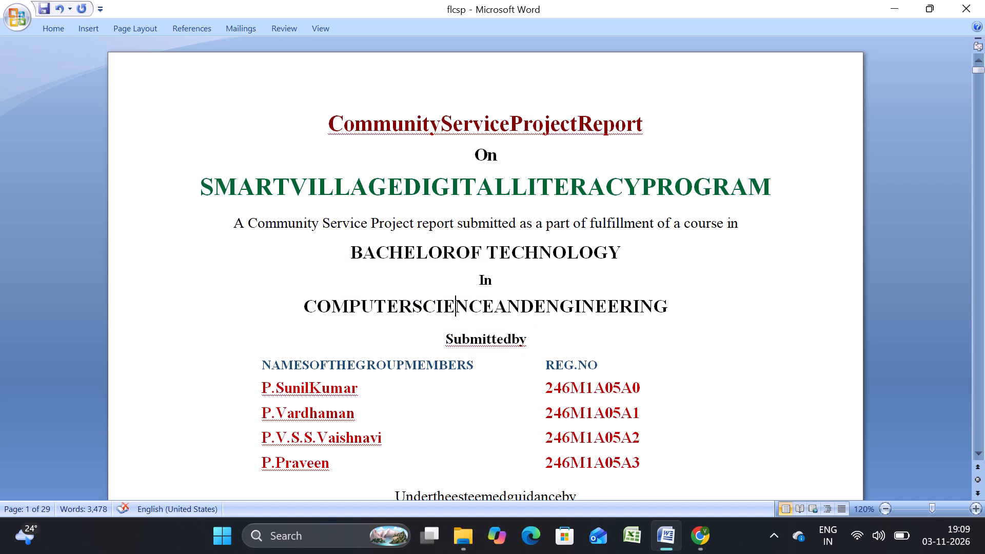
In the cover page's guide line, replace the period in "Assistant.professor" with a space and insert two spaces before the opening bracket.
scroll(662, 328, down, 1)
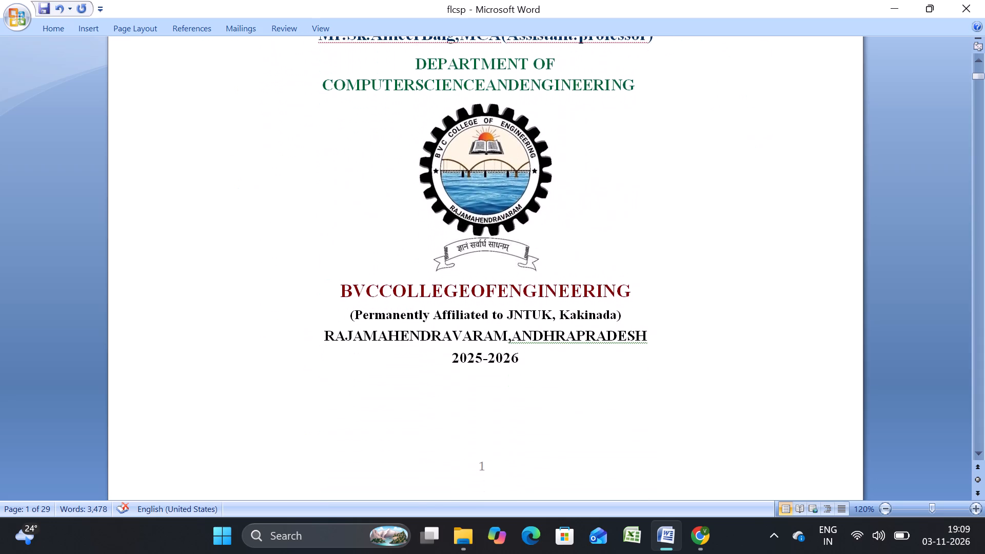
scroll(662, 328, down, 1)
scroll(616, 324, up, 1)
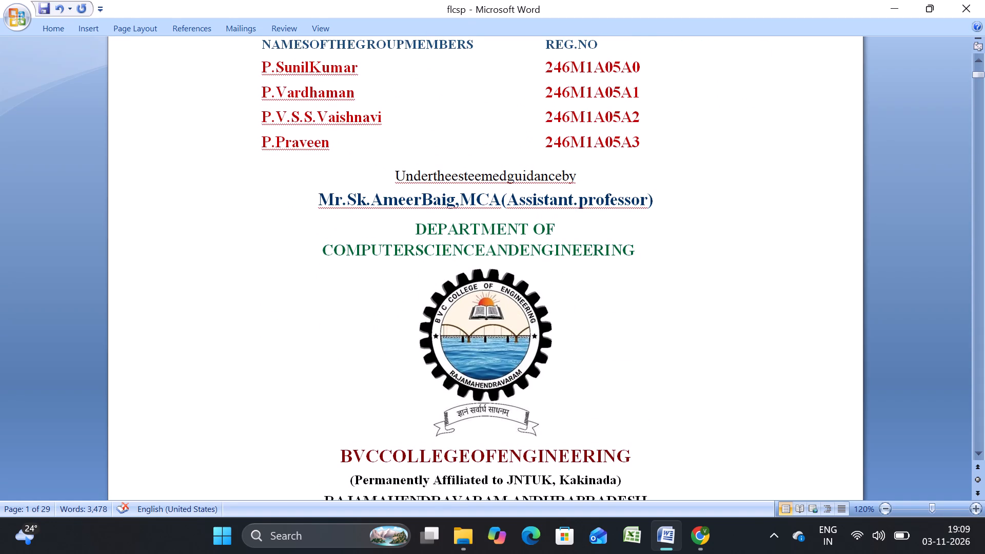
click(577, 206)
key(BackSpace)
key(space)
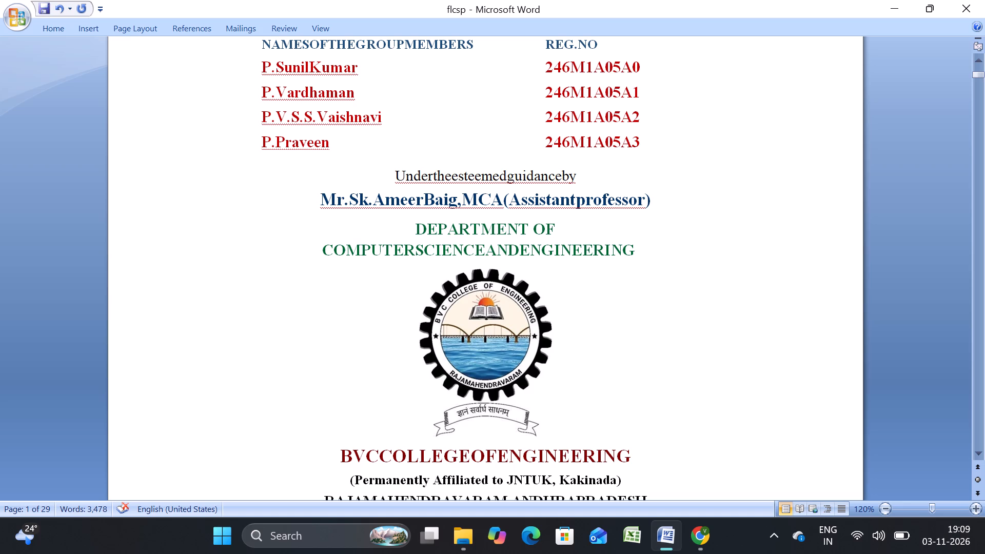
click(498, 197)
drag(498, 197, 503, 202)
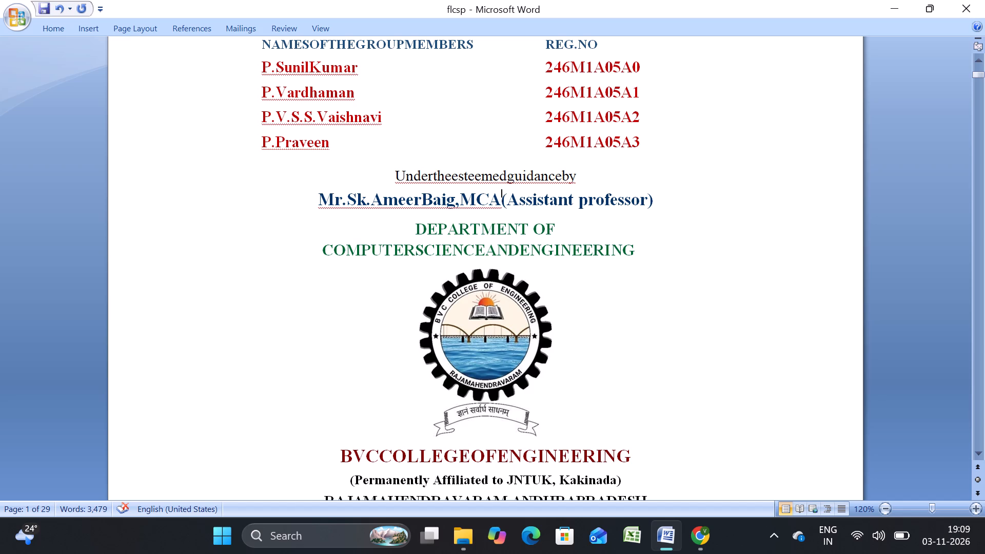
key(space)
key(space)
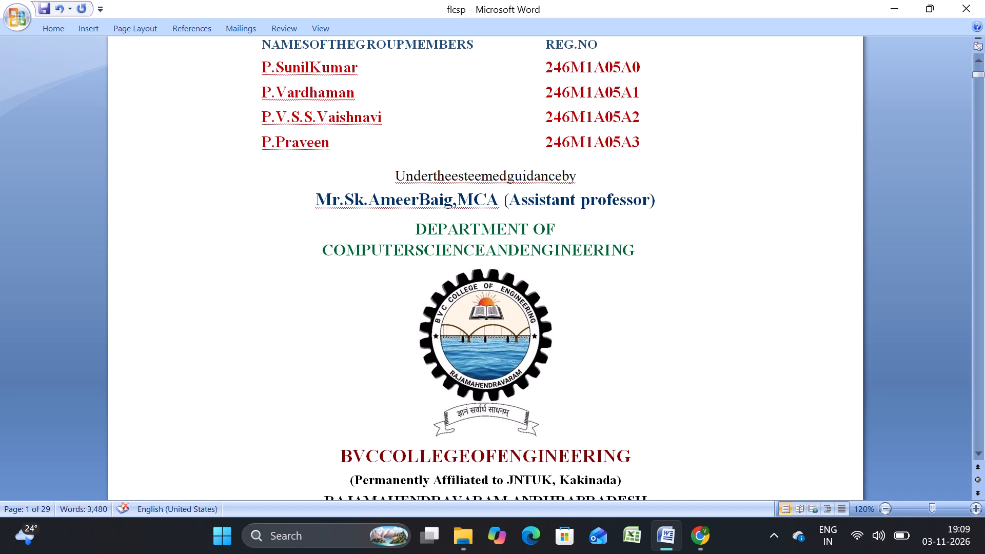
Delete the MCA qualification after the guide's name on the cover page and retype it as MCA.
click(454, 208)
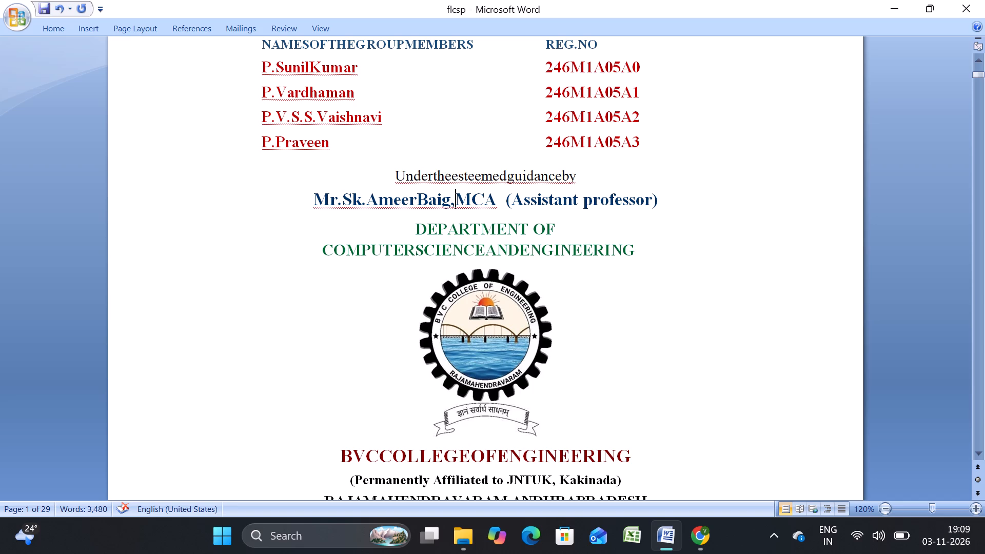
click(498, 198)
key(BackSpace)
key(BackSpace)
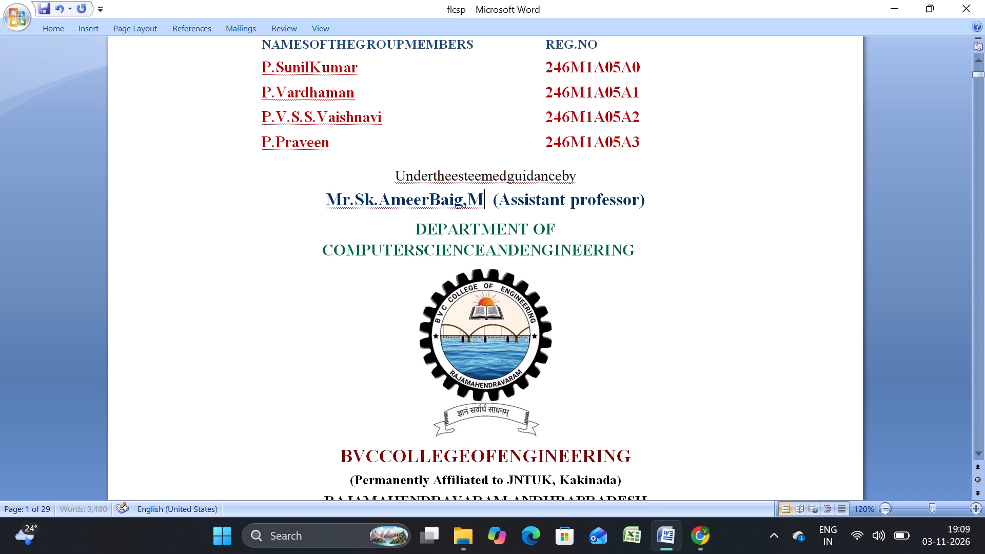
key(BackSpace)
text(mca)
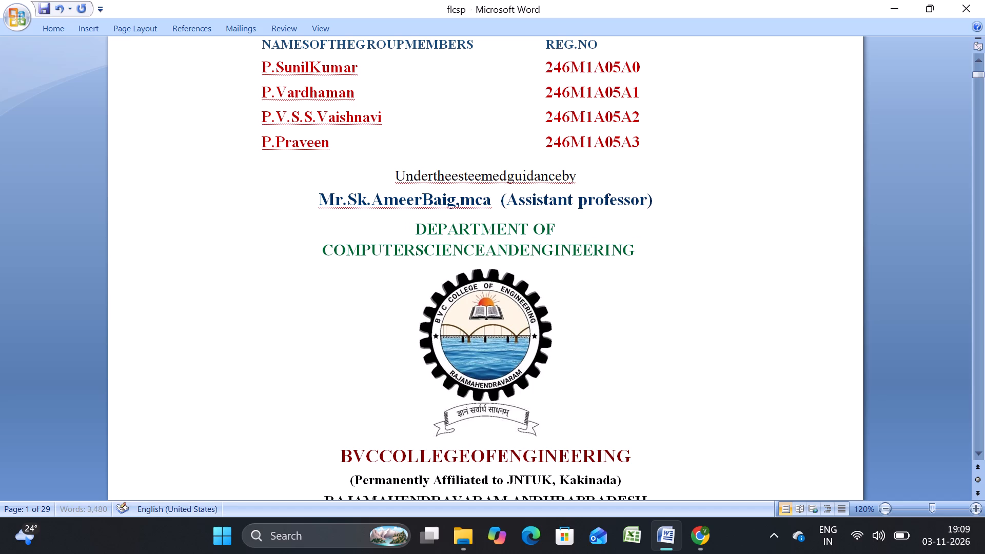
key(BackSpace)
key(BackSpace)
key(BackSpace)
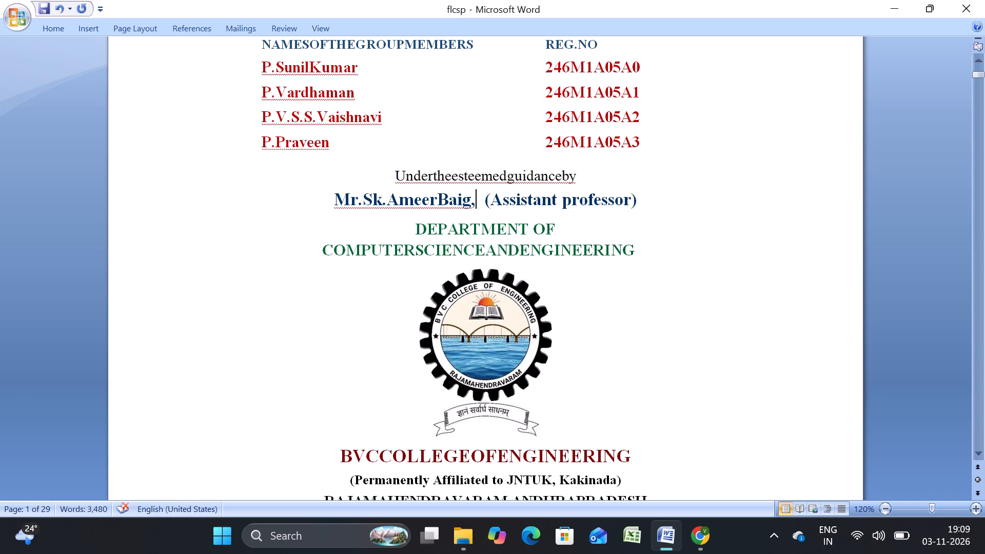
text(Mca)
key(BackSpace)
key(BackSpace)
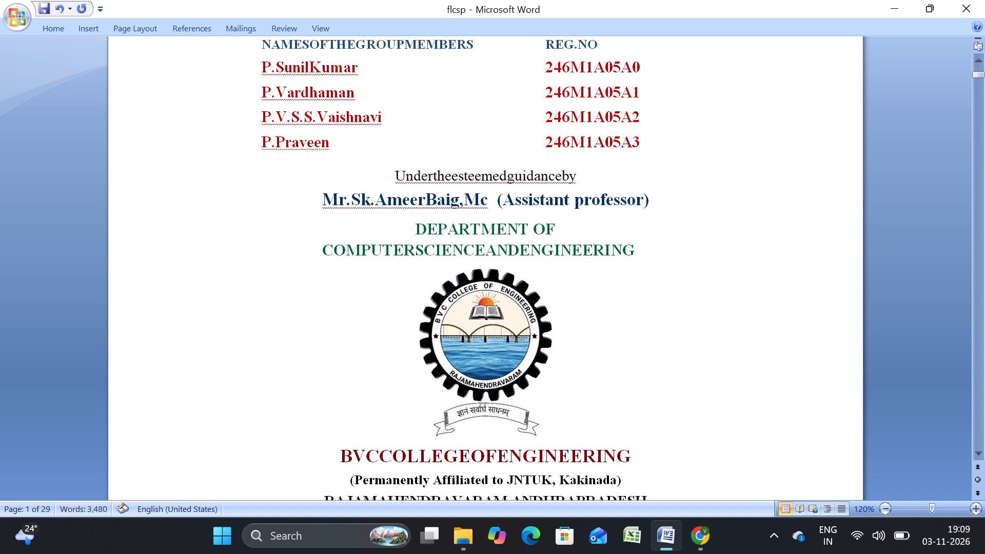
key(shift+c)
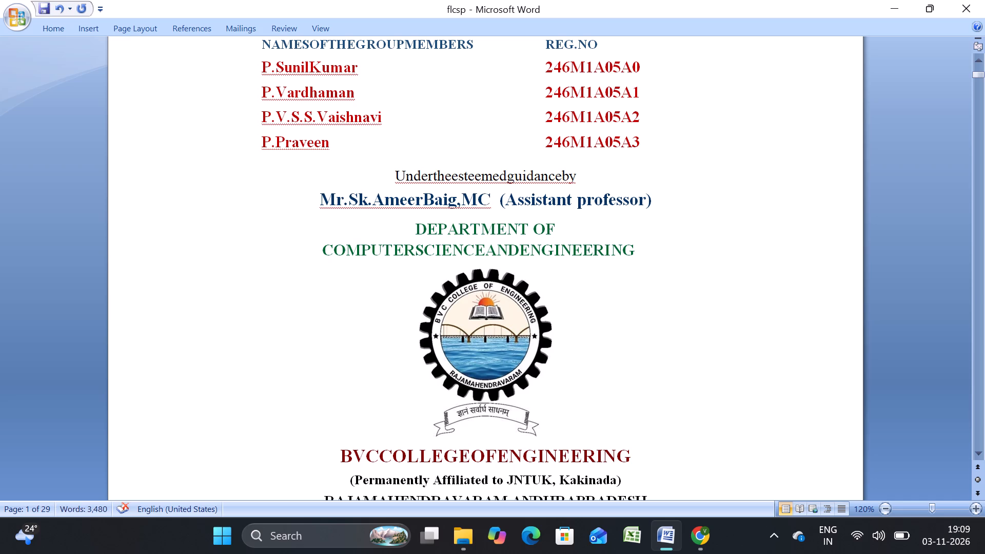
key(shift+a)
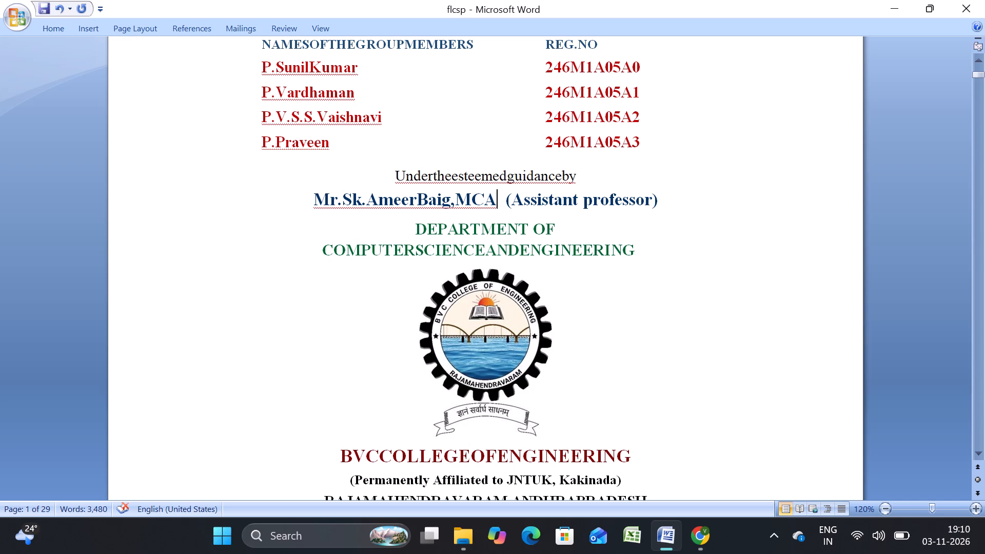
Move "(Assistant professor)" onto its own line below the guide's name on the cover page.
click(505, 203)
key(Return)
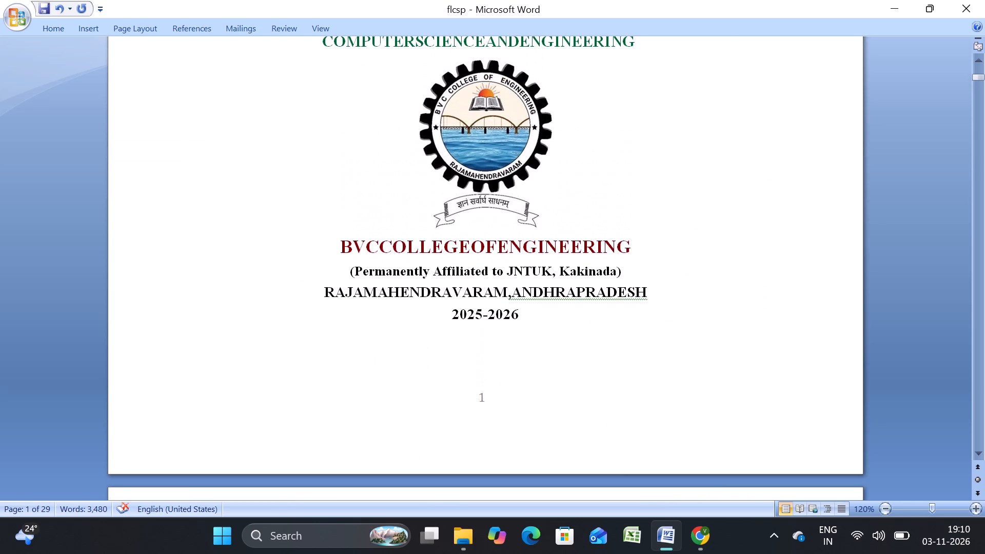
Insert non-breaking spaces after the title and initials and between the first and last name in the cover page's guide name.
scroll(570, 246, up, 1)
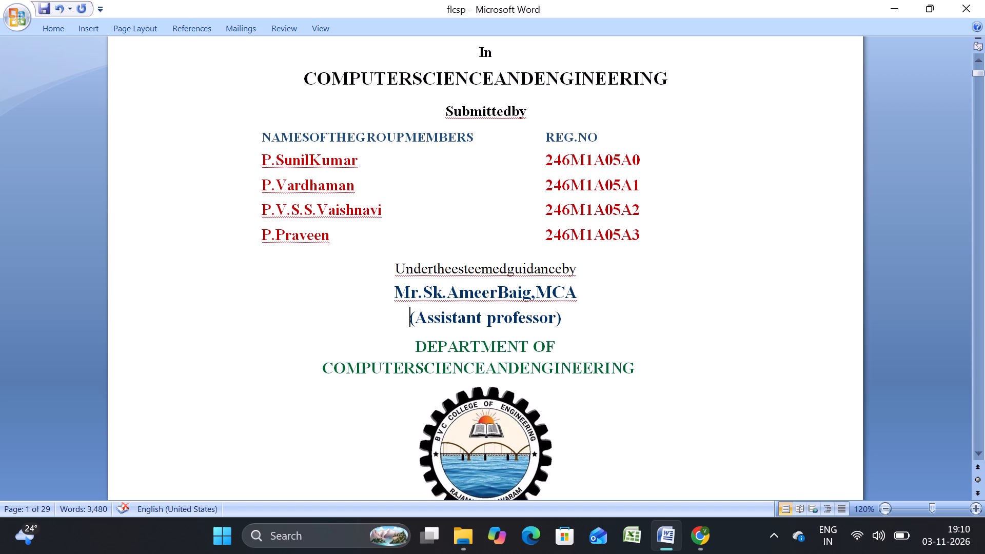
click(500, 300)
key(ctrl+shift+space)
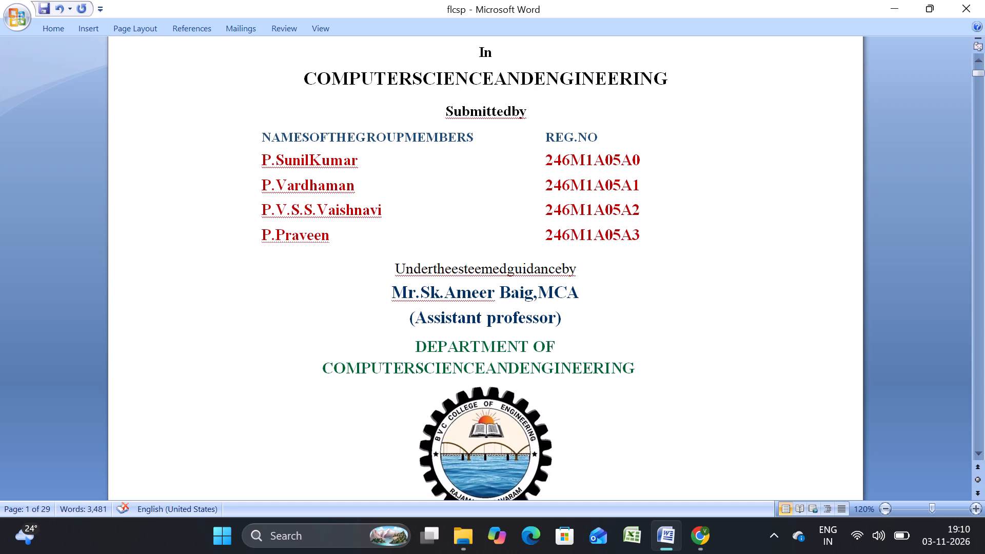
click(443, 294)
click(443, 294)
key(ctrl+shift+space)
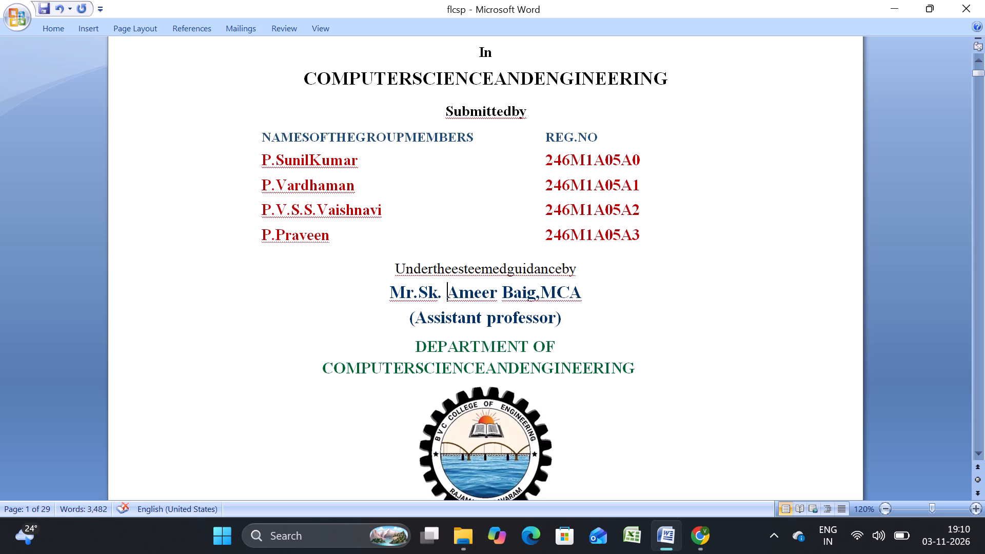
click(417, 295)
key(ctrl+shift+space)
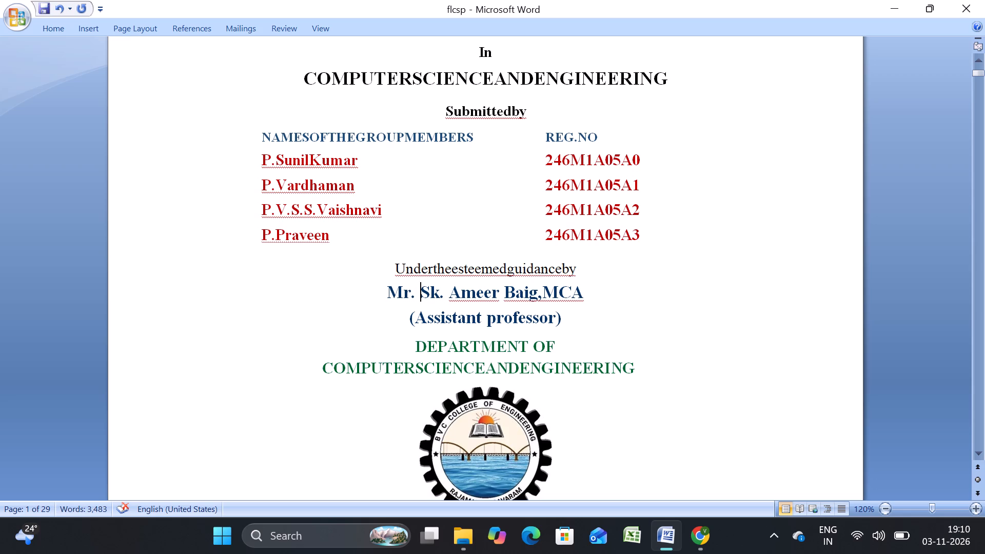
Separate the words above the guide's name with non-breaking spaces so the line reads "Under the esteemed guidance by".
click(433, 269)
key(ctrl+shift+space)
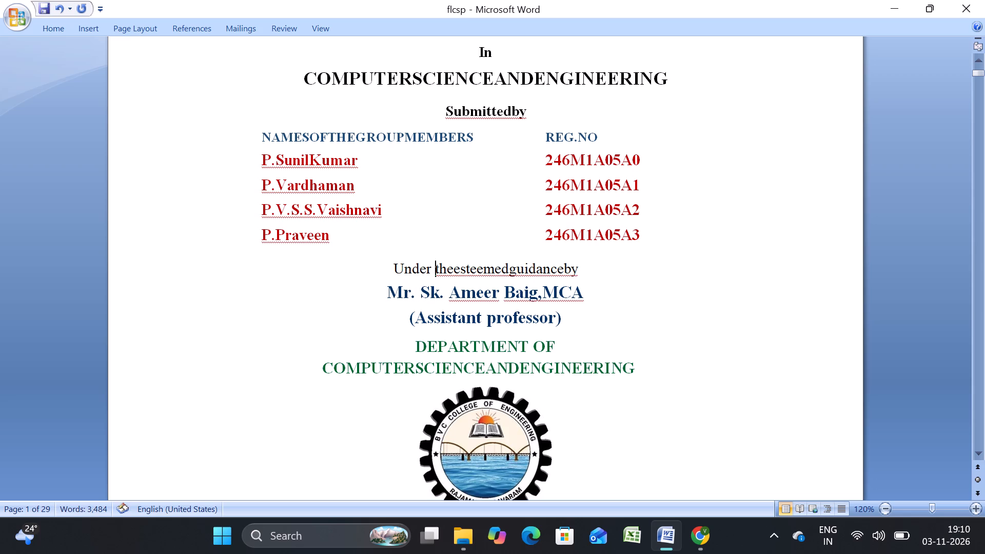
click(451, 271)
key(ctrl+shift+space)
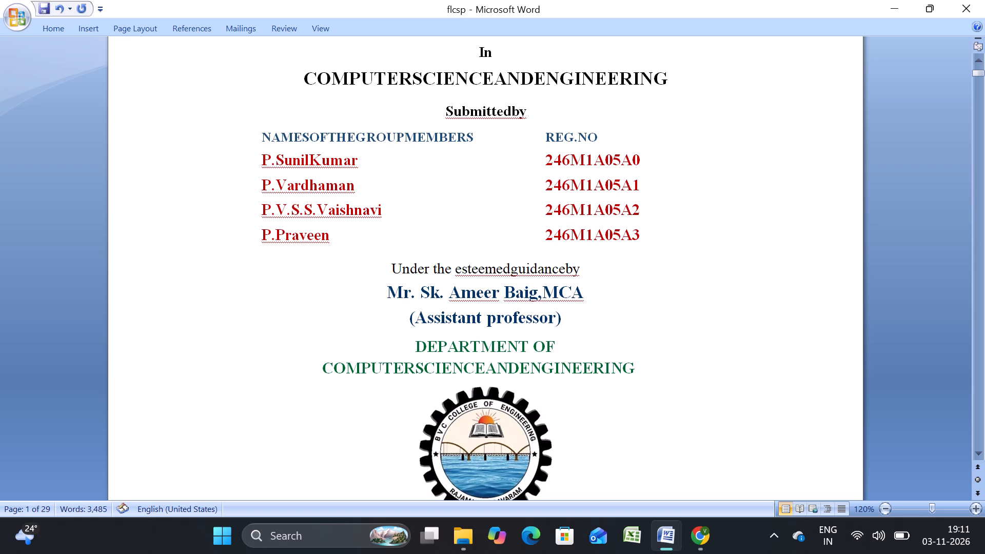
click(509, 272)
key(ctrl+shift+space)
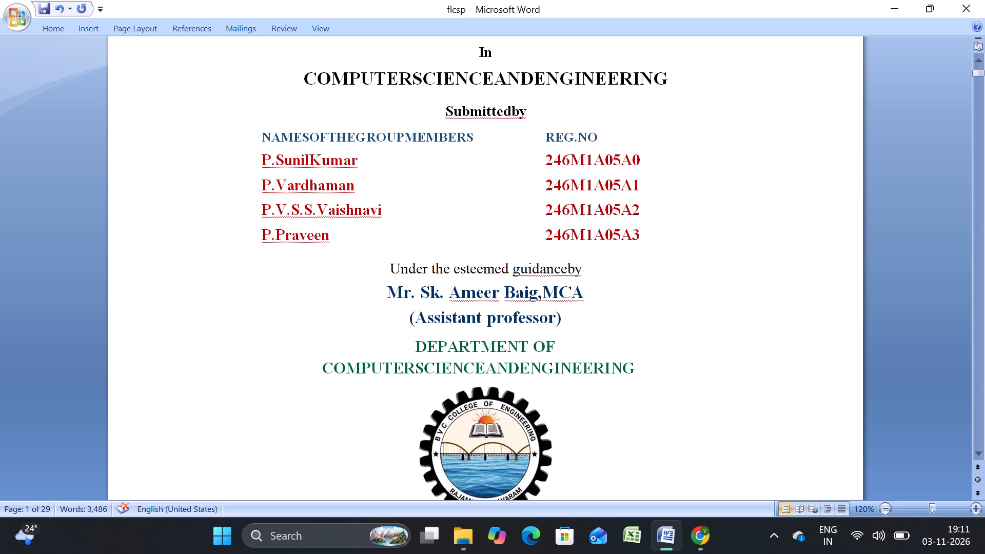
click(566, 269)
key(ctrl+shift+space)
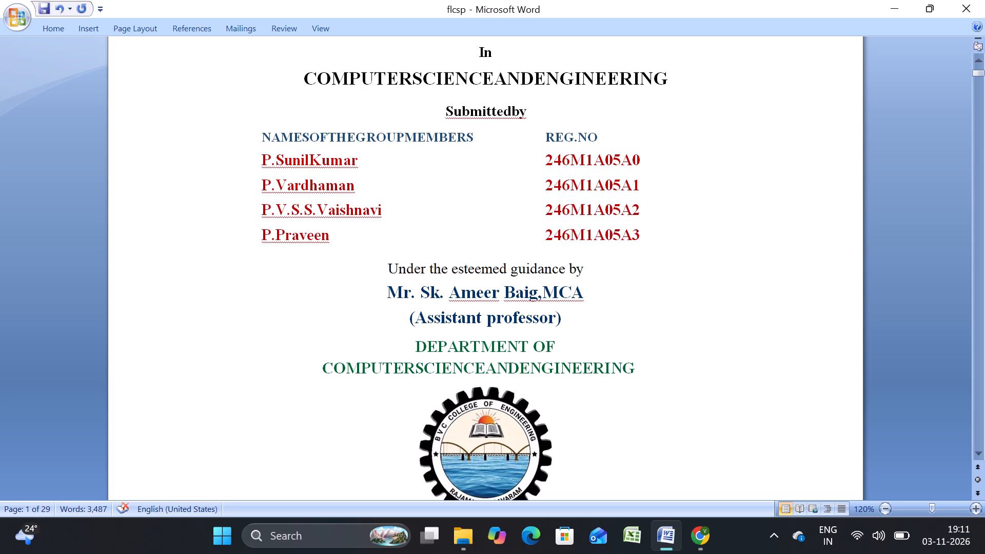
Examine the group member and signatory blocks on the certificate page for run-together words.
scroll(620, 369, down, 1)
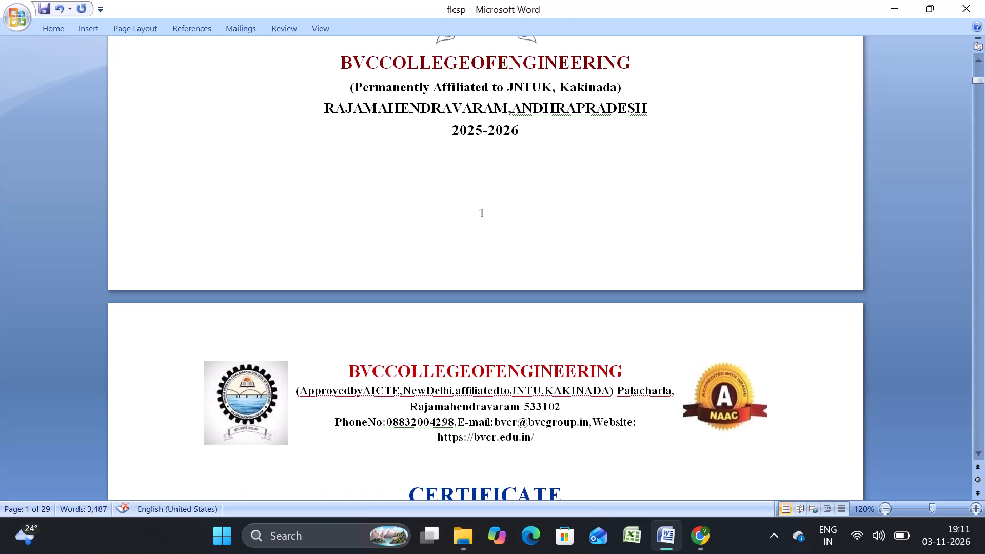
scroll(620, 369, down, 1)
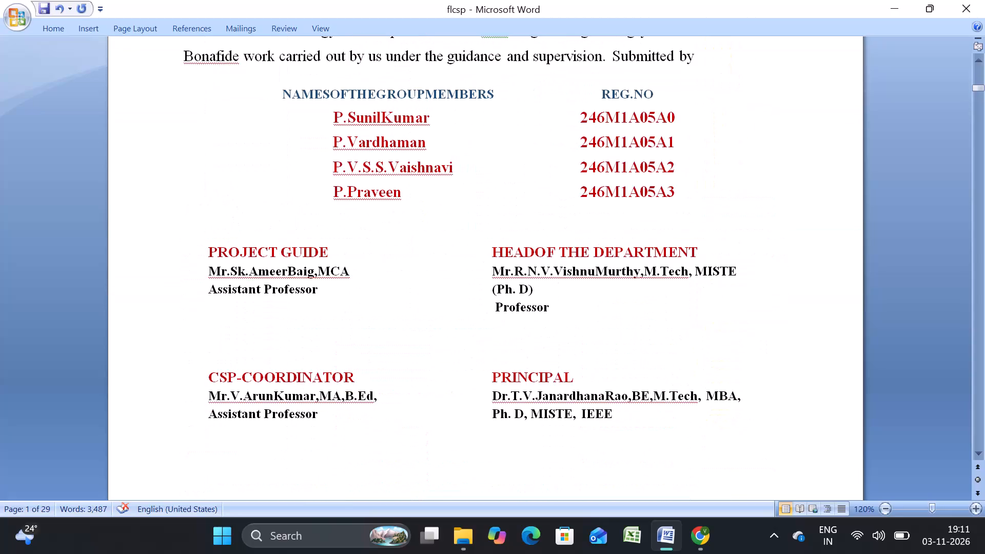
scroll(620, 369, down, 1)
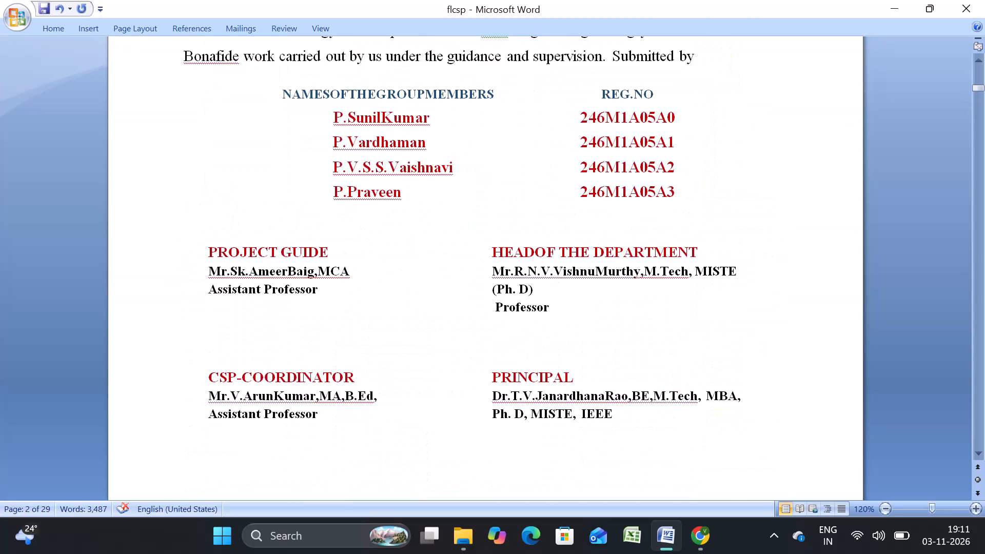
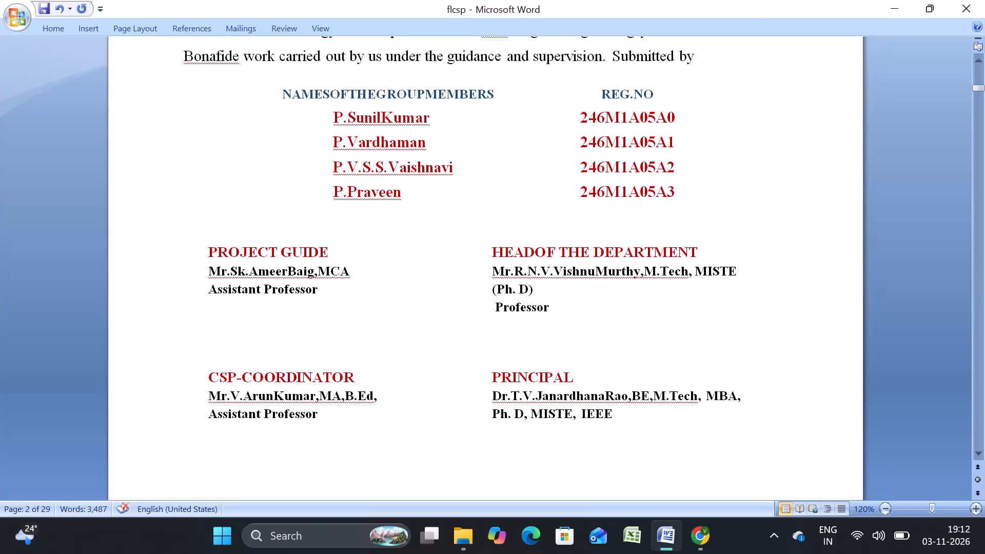
Join the "Assistant Professor" line directly onto the project guide's name line on the certificate page.
click(351, 272)
key(BackSpace)
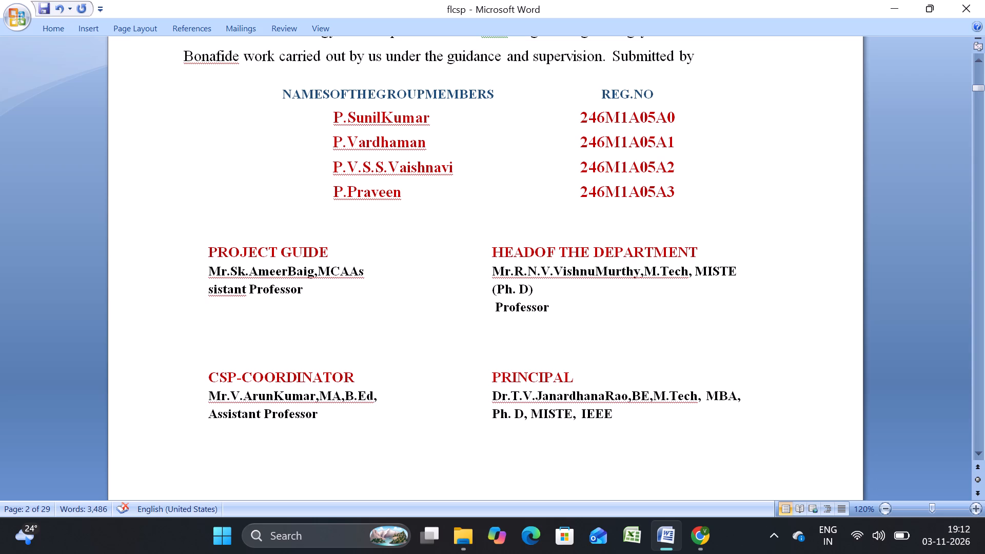
Delete the initials "Sk." after the title in the project guide's name.
click(249, 271)
key(BackSpace)
key(BackSpace)
key(BackSpace)
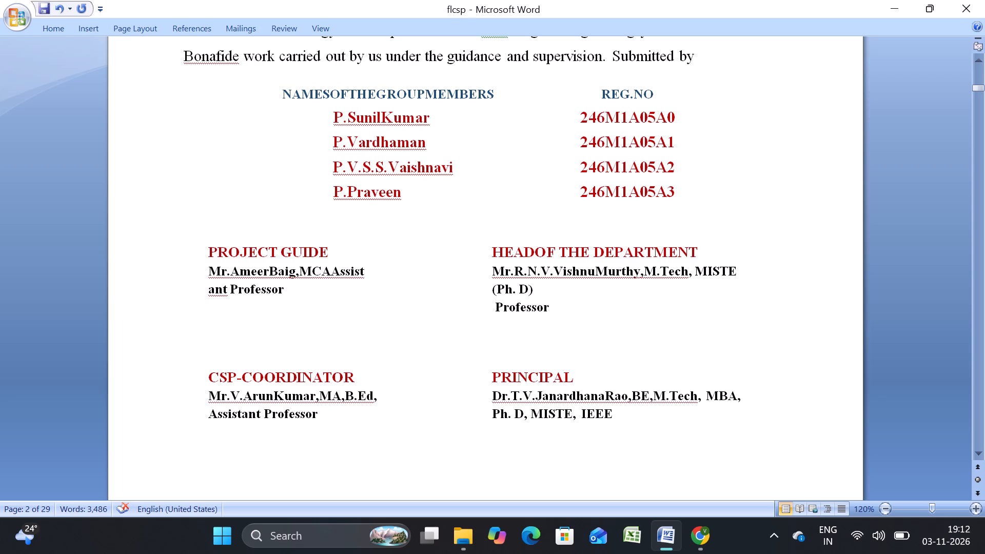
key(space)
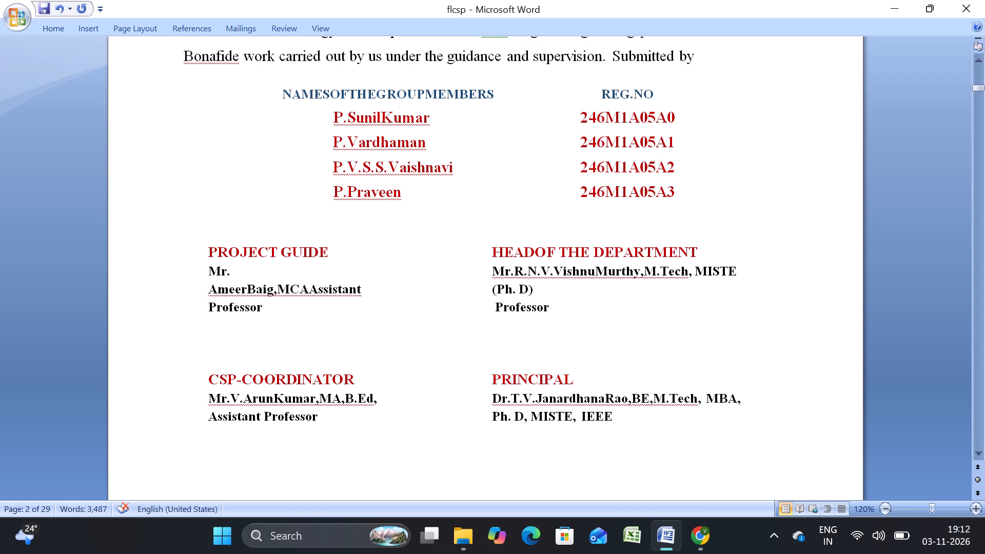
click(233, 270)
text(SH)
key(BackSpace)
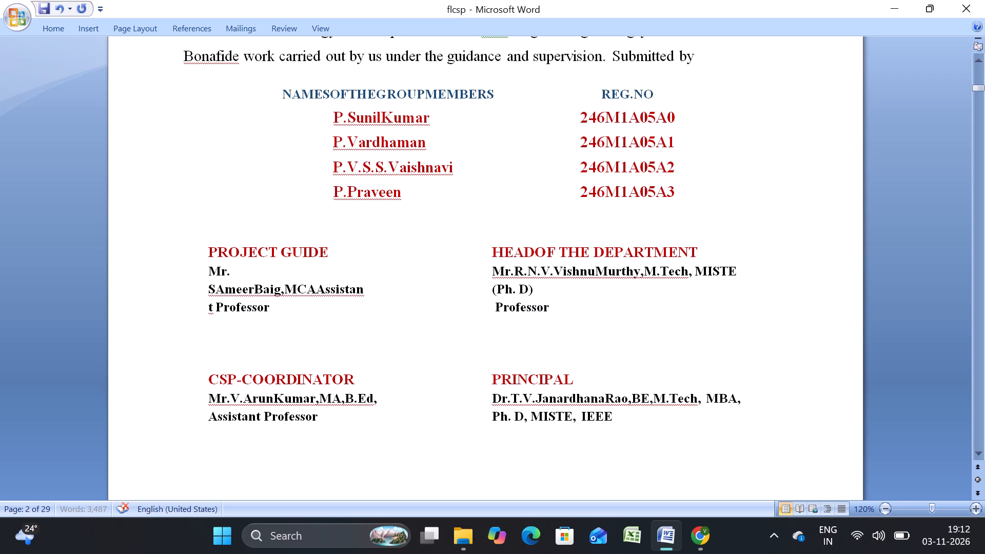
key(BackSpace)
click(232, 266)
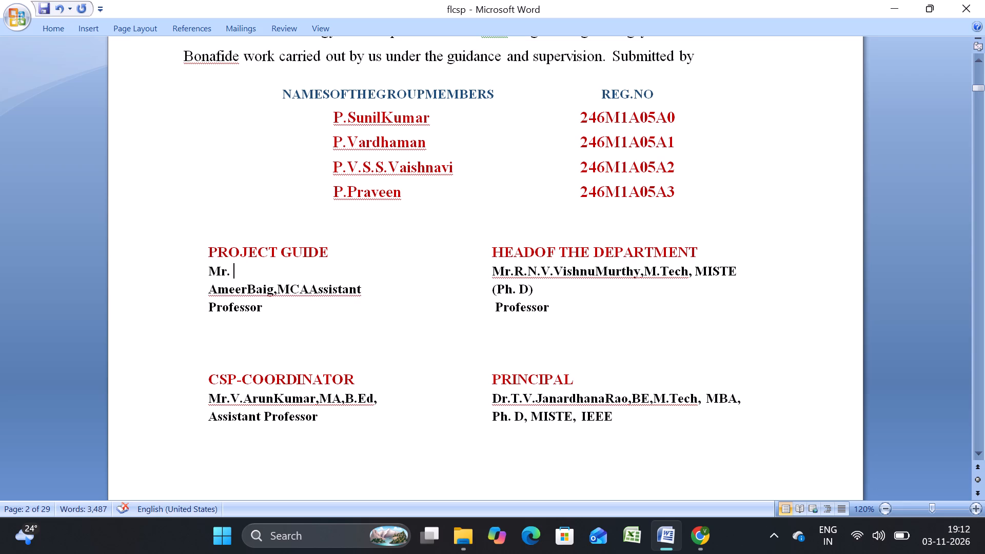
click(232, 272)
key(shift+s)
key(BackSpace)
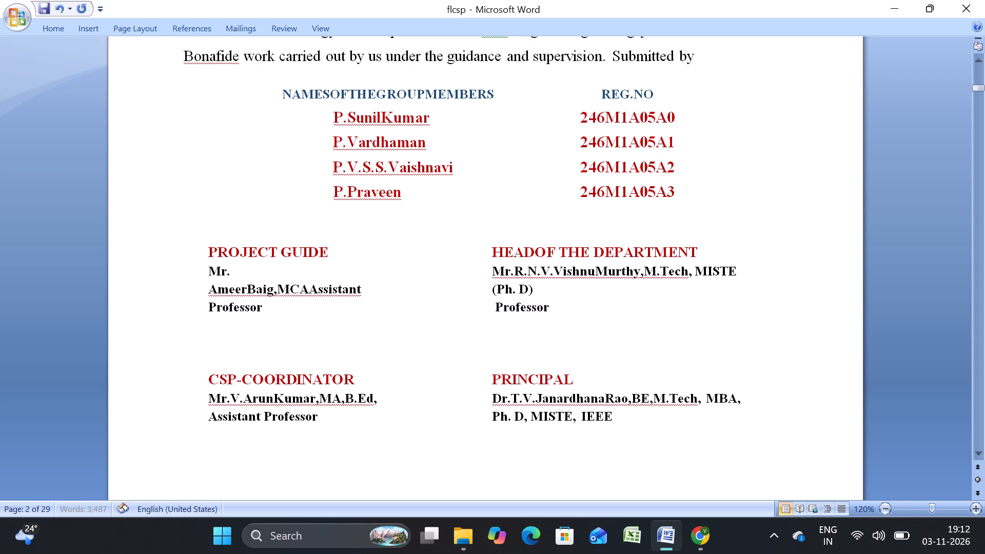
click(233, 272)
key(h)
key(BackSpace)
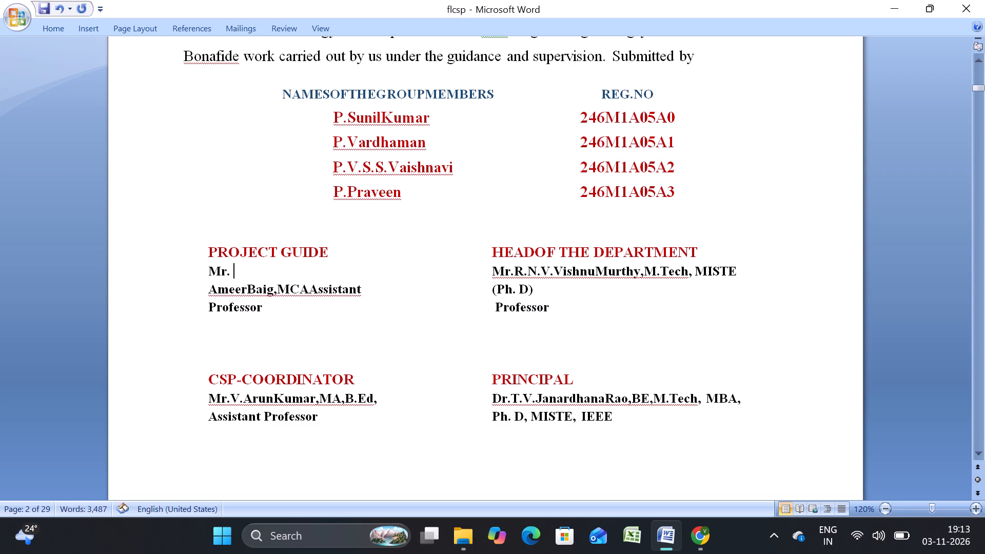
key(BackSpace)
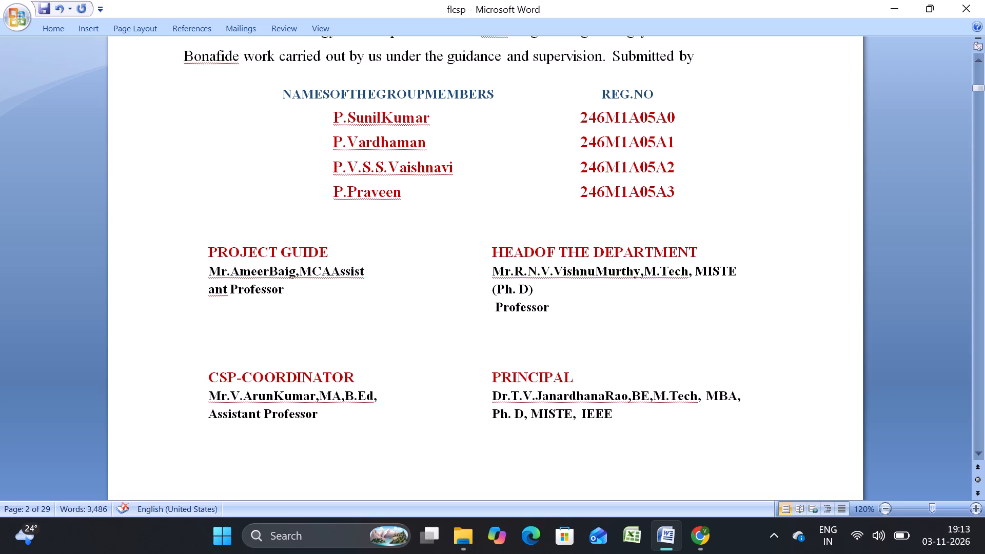
Insert "SHAK" after "Mr." in the project guide's name, with a non-breaking space before it and a regular space after it.
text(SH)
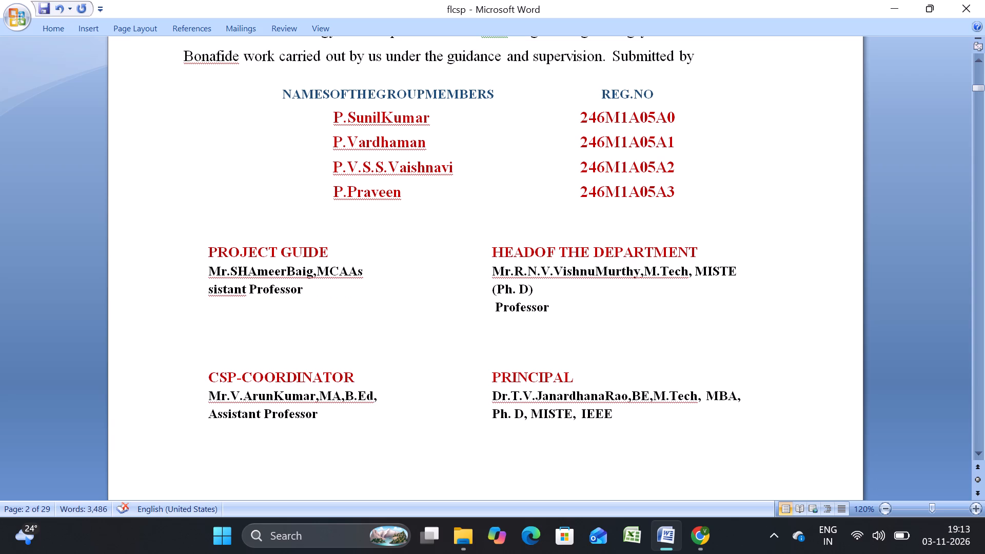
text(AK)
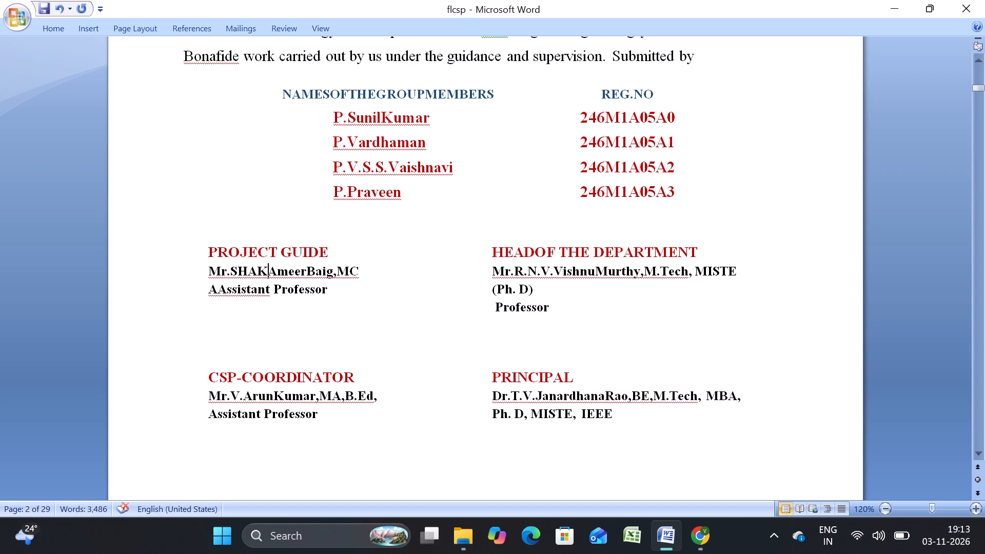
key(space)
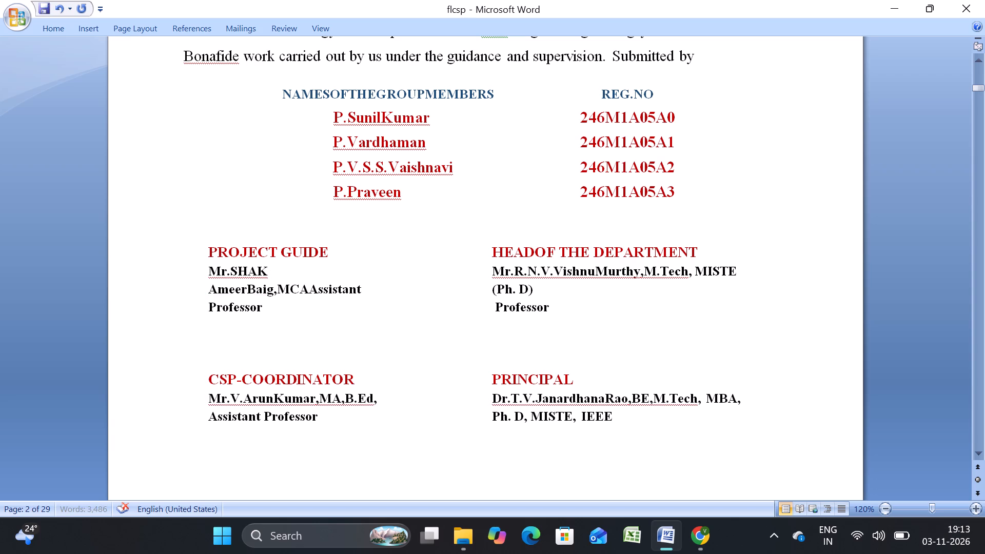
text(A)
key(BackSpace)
click(272, 273)
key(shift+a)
key(BackSpace)
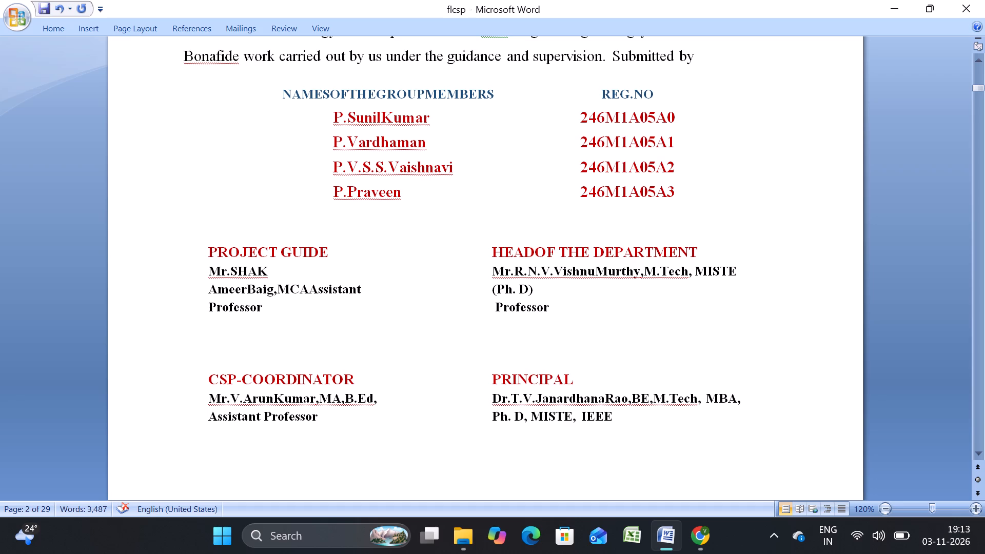
click(231, 270)
key(ctrl+shift+space)
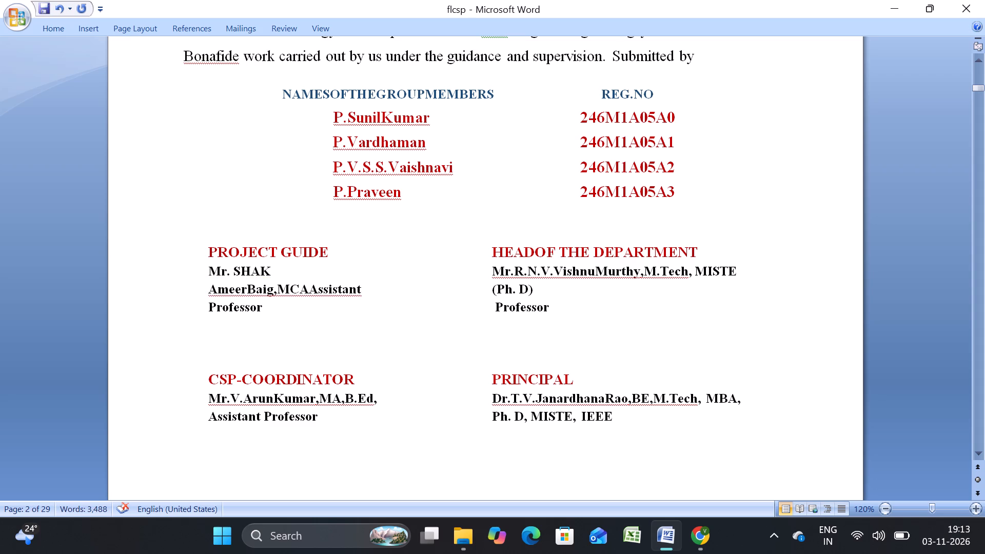
Enter the project guide's remaining two names in capitals after "SHAK", separated by a space.
click(278, 276)
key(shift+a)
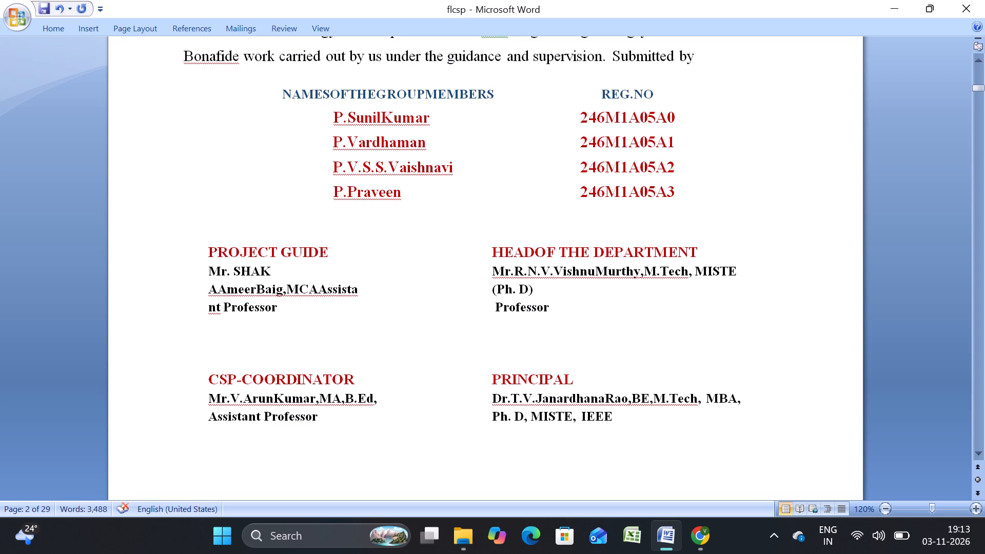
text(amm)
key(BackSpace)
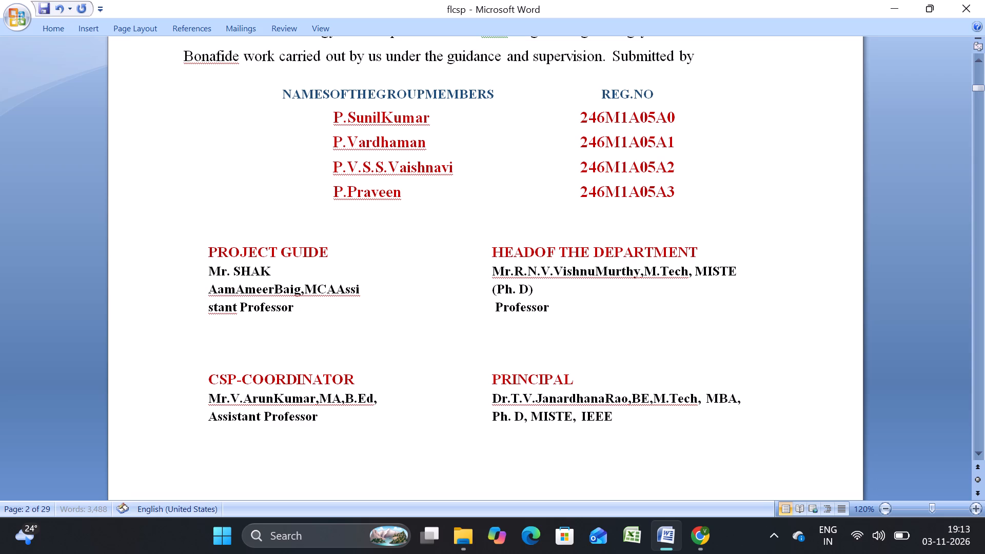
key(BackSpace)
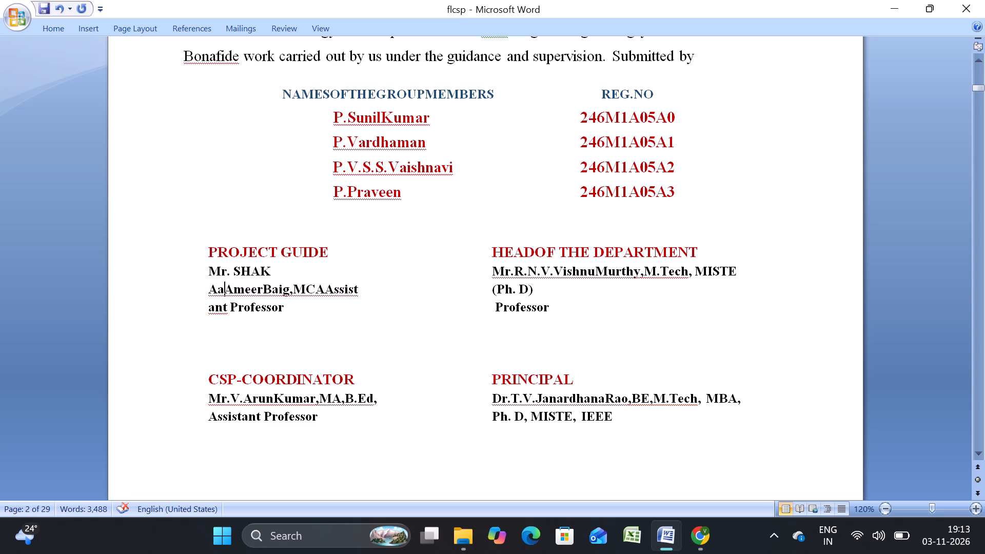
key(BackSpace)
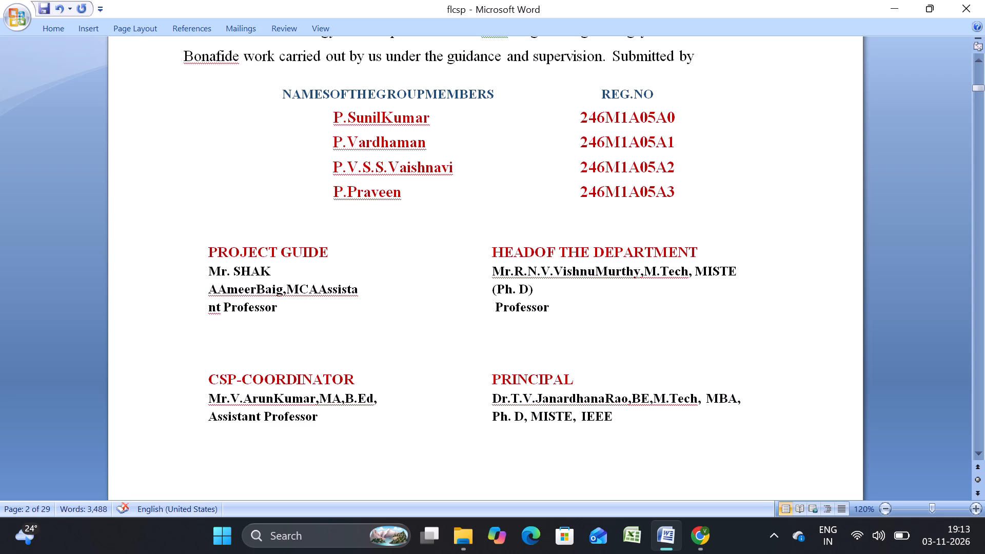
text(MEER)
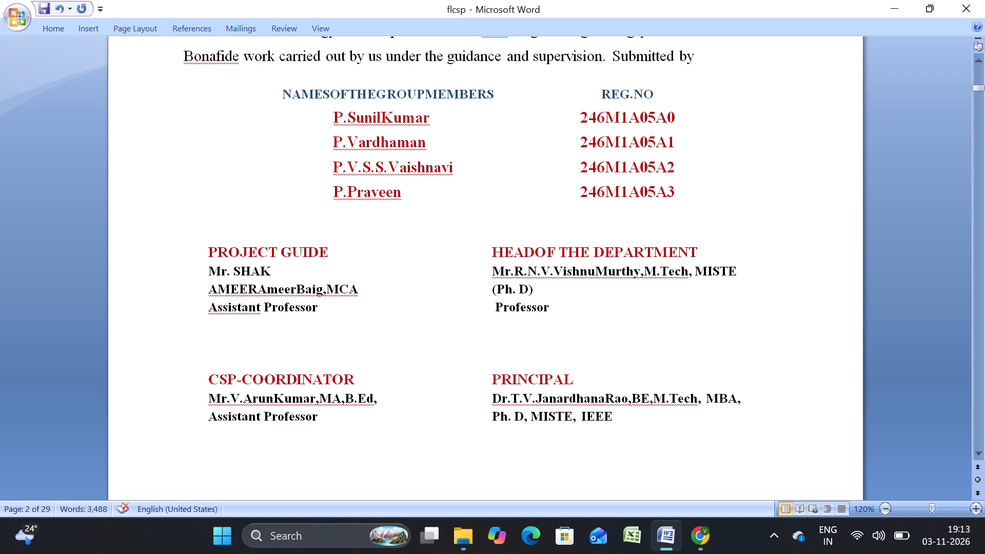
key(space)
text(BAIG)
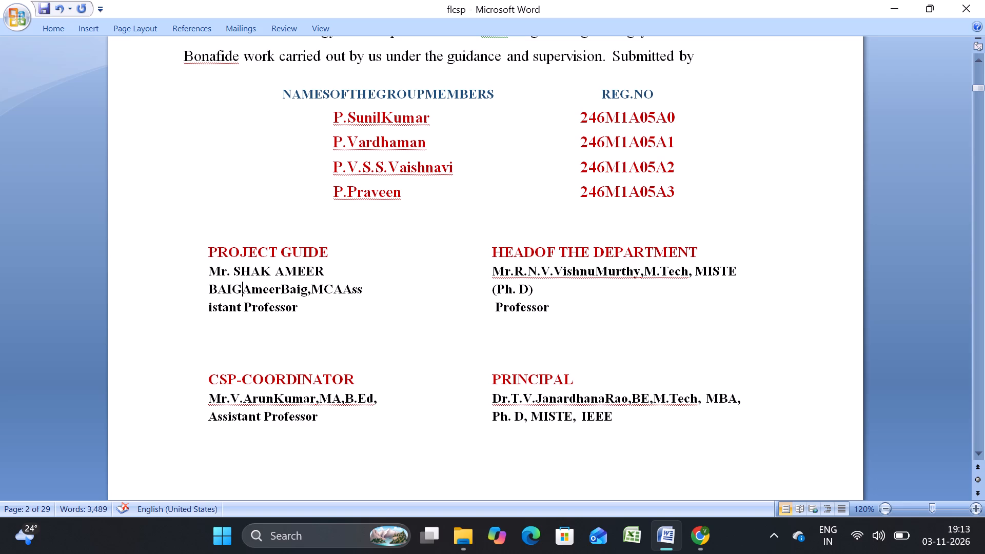
Delete the old mixed-case copy of the project guide's name just before ",MCA".
click(307, 291)
key(BackSpace)
key(BackSpace)
key(BackSpace)
key(BackSpace)
key(BackSpace)
key(BackSpace)
key(BackSpace)
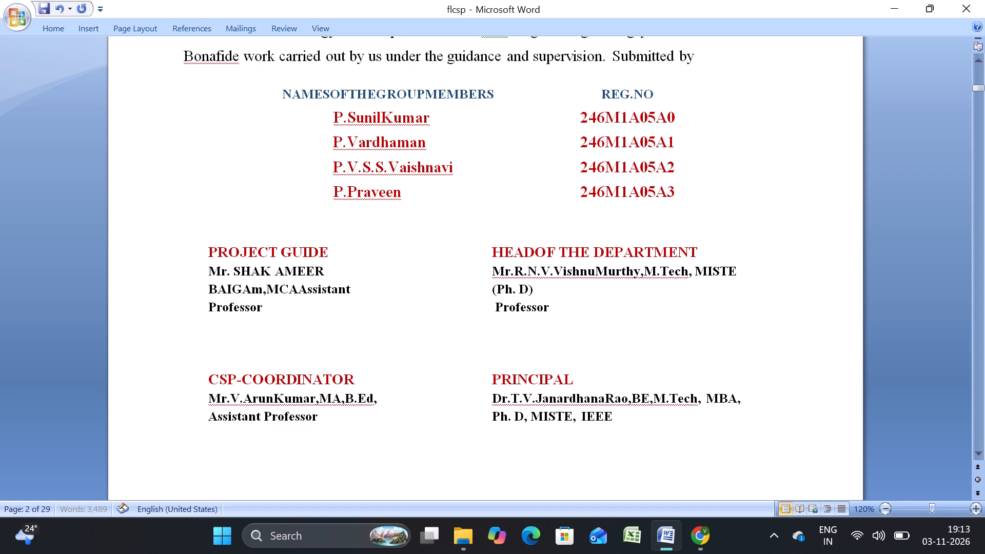
key(BackSpace)
key(BackSpace)
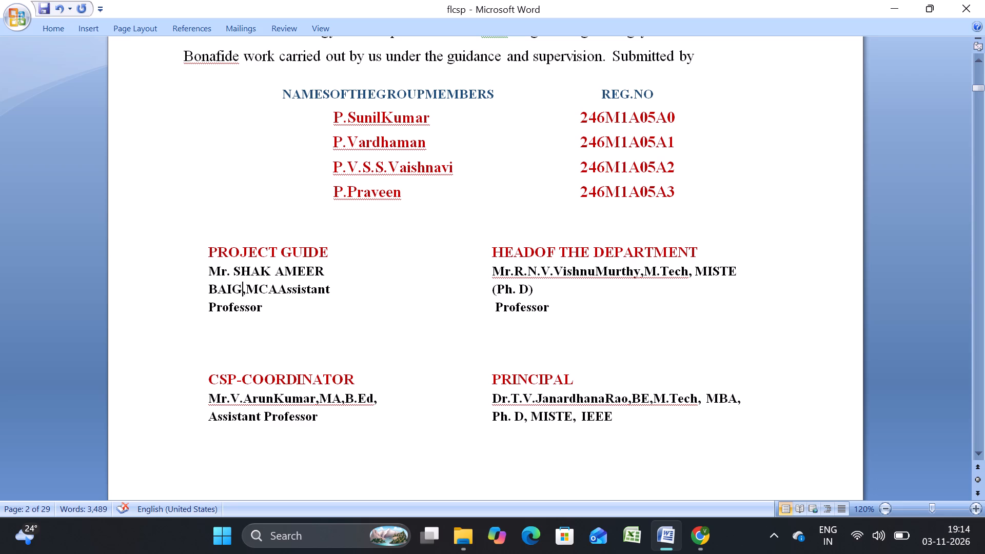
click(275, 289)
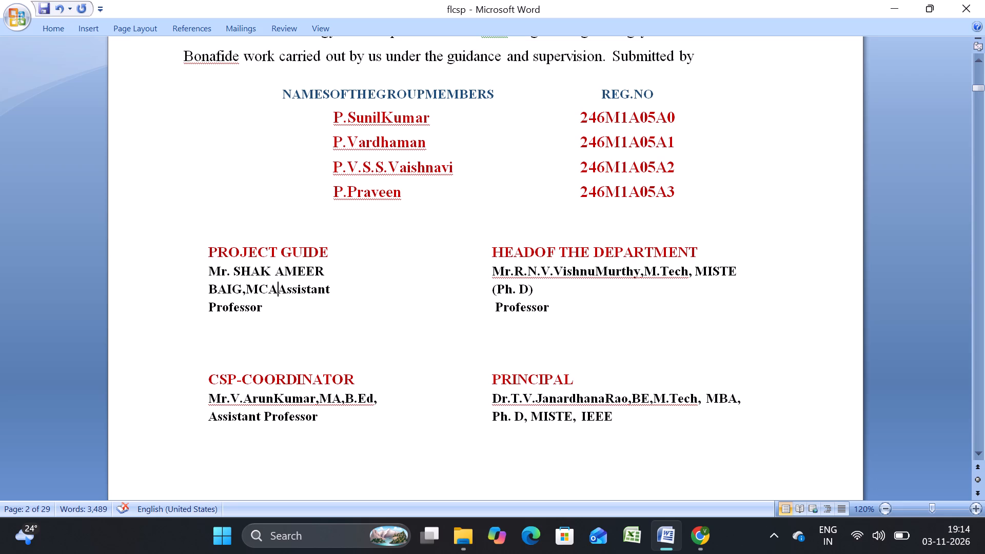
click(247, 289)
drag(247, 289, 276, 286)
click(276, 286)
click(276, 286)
Replace the space before the project guide's surname with a paragraph break so the surname and "MCA" start a new line.
click(208, 291)
key(BackSpace)
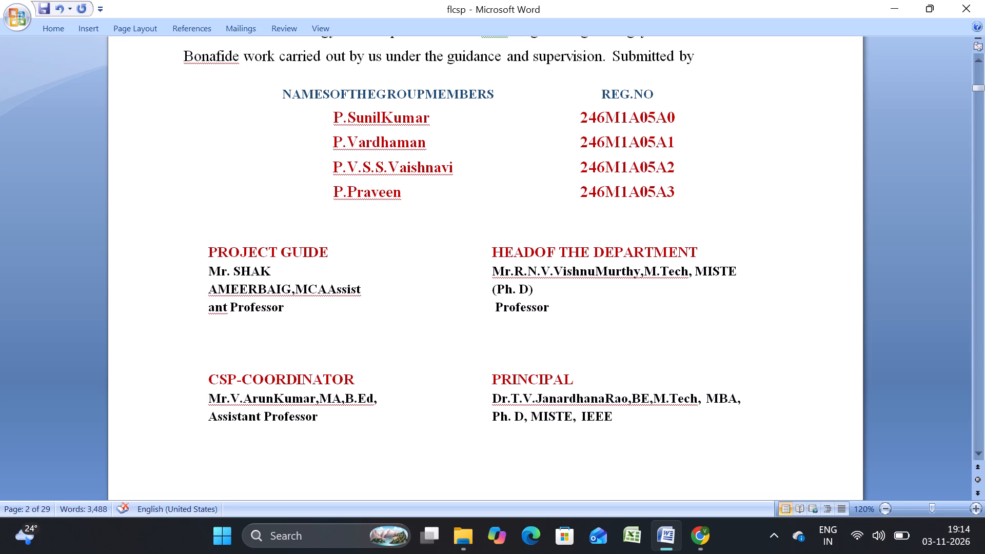
key(Return)
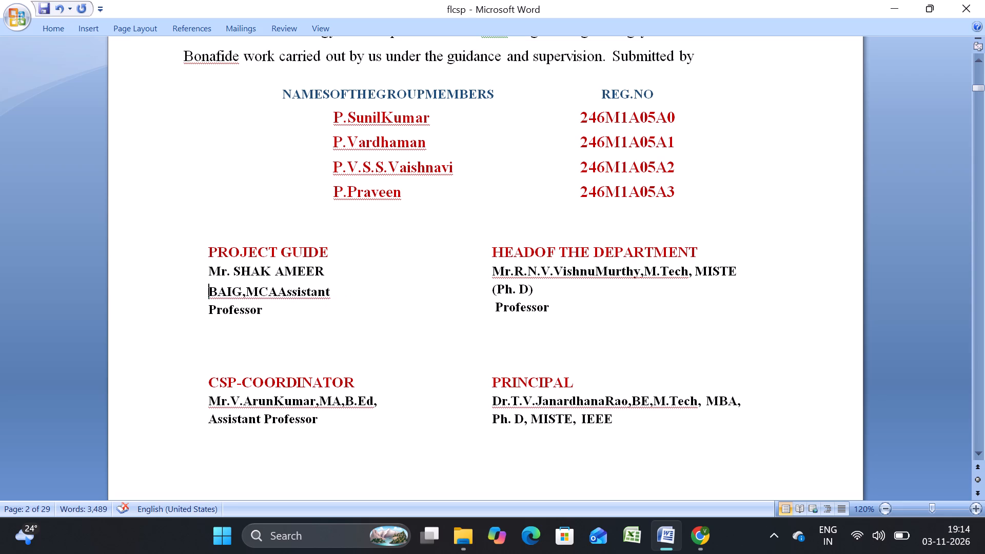
Delete "MCA" between the comma after the project guide's surname and "Assistant".
click(276, 294)
key(BackSpace)
key(BackSpace)
key(BackSpace)
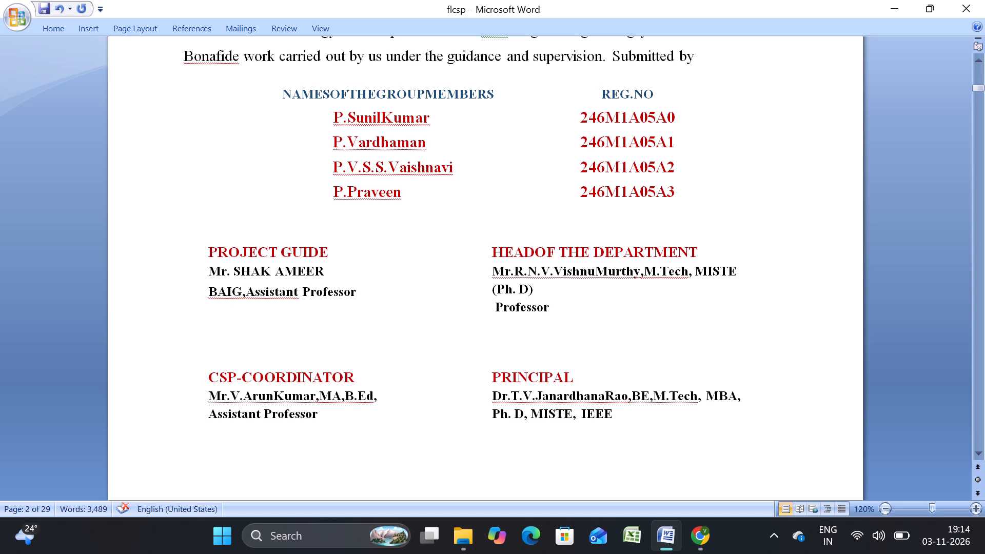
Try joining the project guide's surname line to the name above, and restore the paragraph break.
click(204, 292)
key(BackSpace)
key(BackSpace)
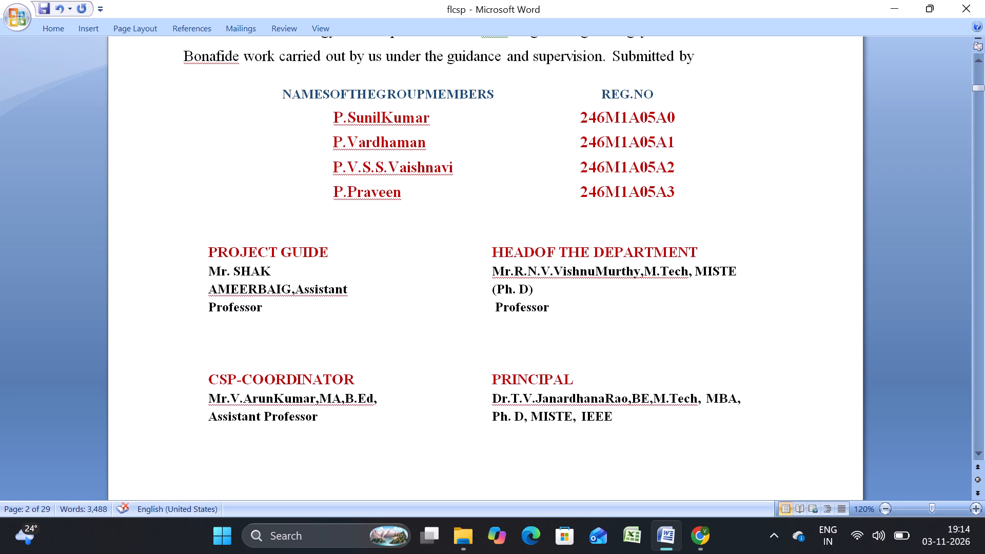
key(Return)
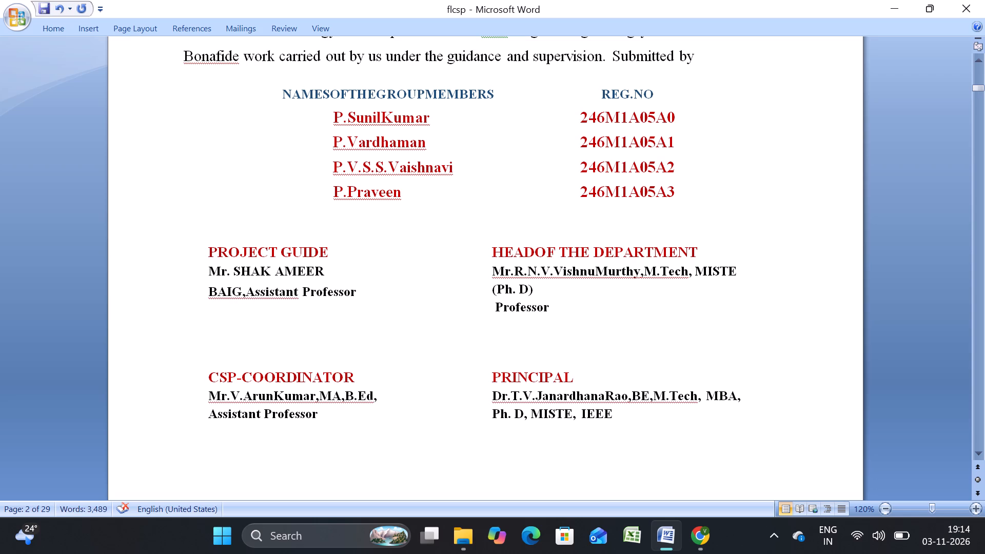
Insert a non-breaking space after the surname's comma and move "Assistant Professor" to its own line with a paragraph break.
click(246, 292)
key(ctrl+shift+space)
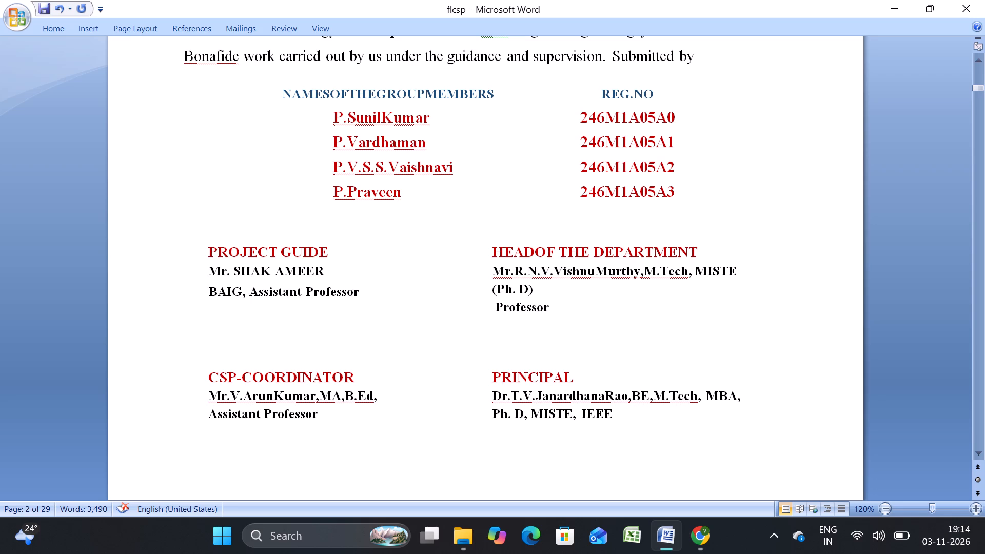
key(Return)
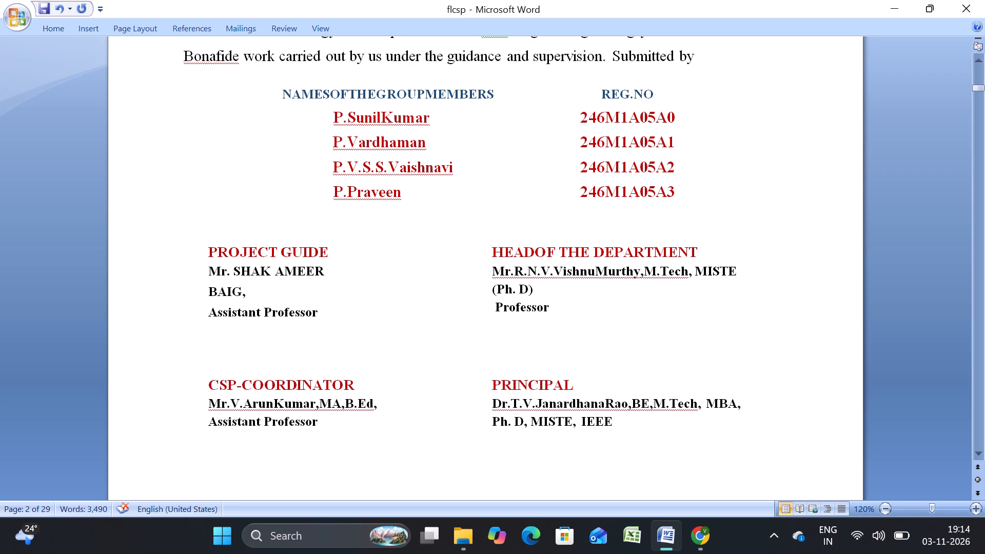
Enter "MCA" after the comma and space following the project guide's surname.
click(259, 292)
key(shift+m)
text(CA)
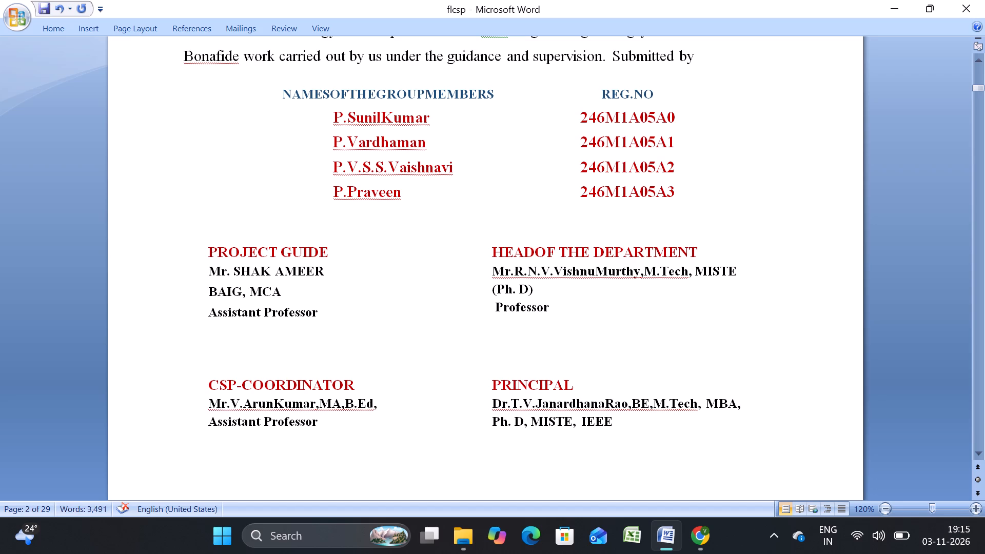
Set the font size of "MCA" after the project guide's surname to 8.
click(251, 292)
drag(251, 292, 260, 292)
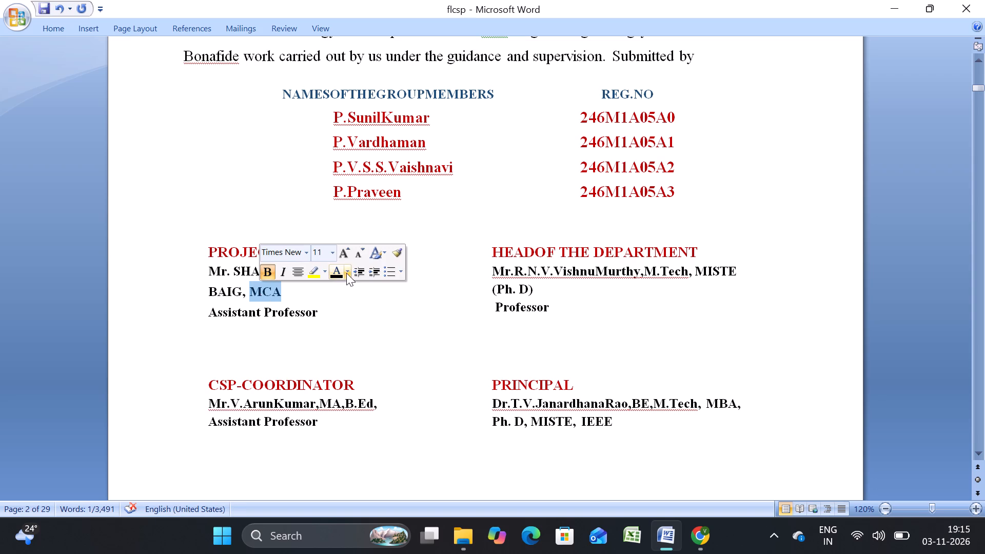
click(330, 257)
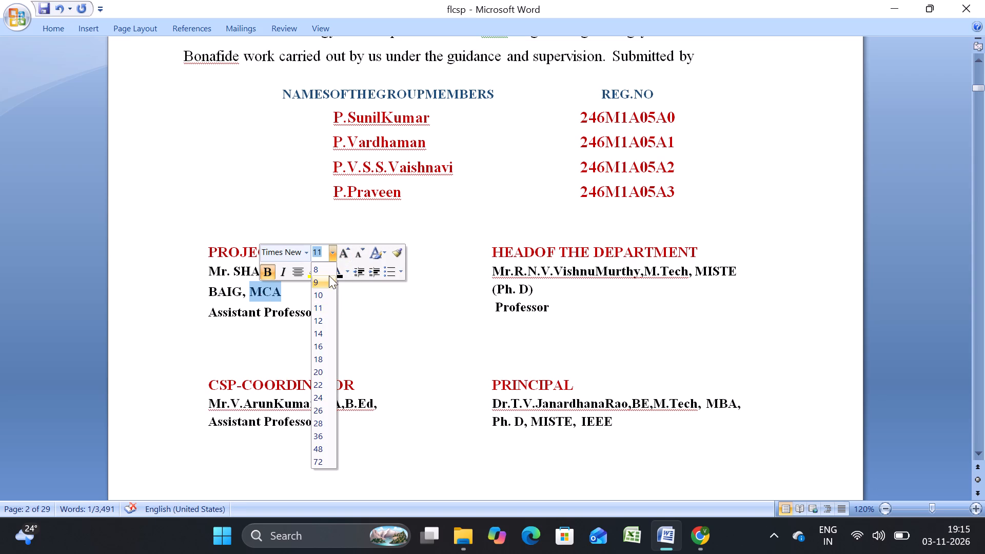
click(329, 272)
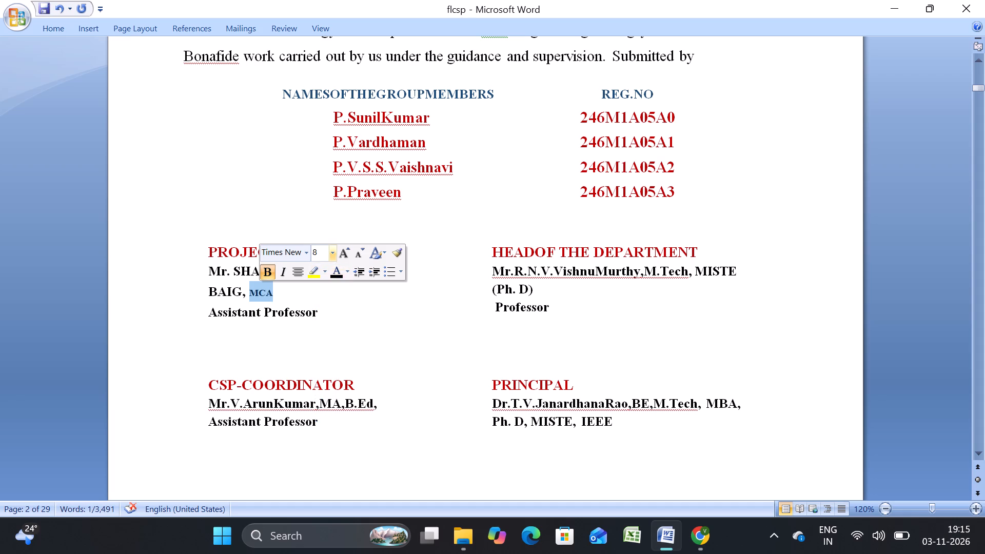
click(348, 310)
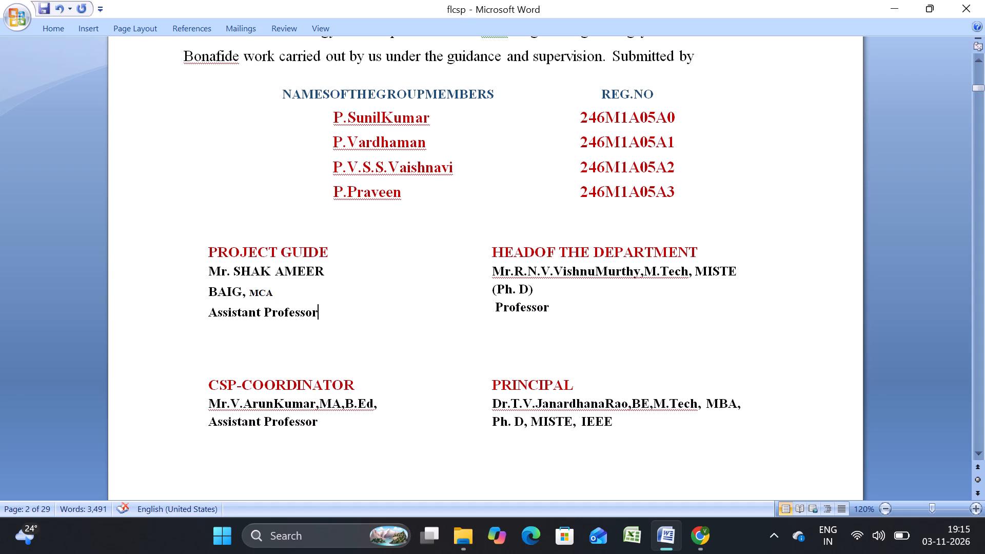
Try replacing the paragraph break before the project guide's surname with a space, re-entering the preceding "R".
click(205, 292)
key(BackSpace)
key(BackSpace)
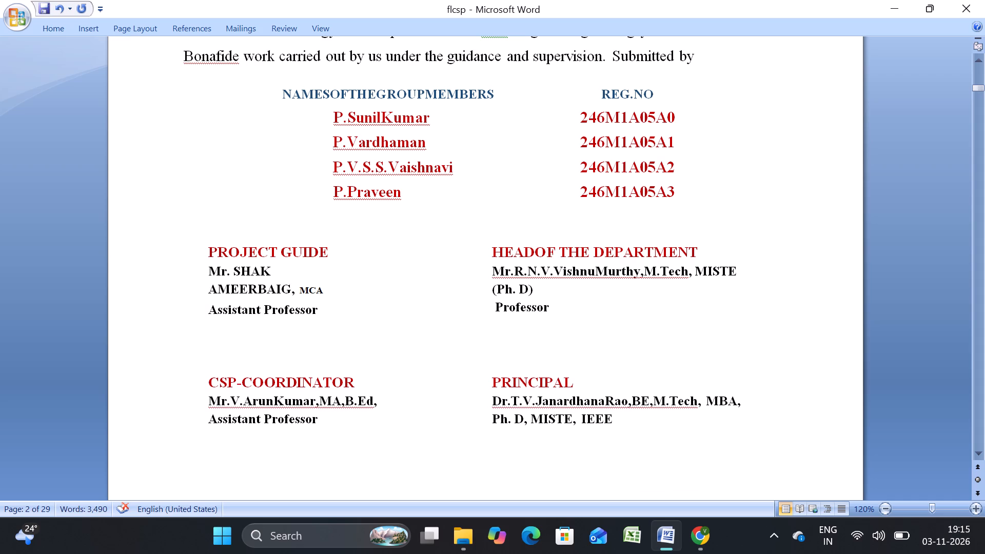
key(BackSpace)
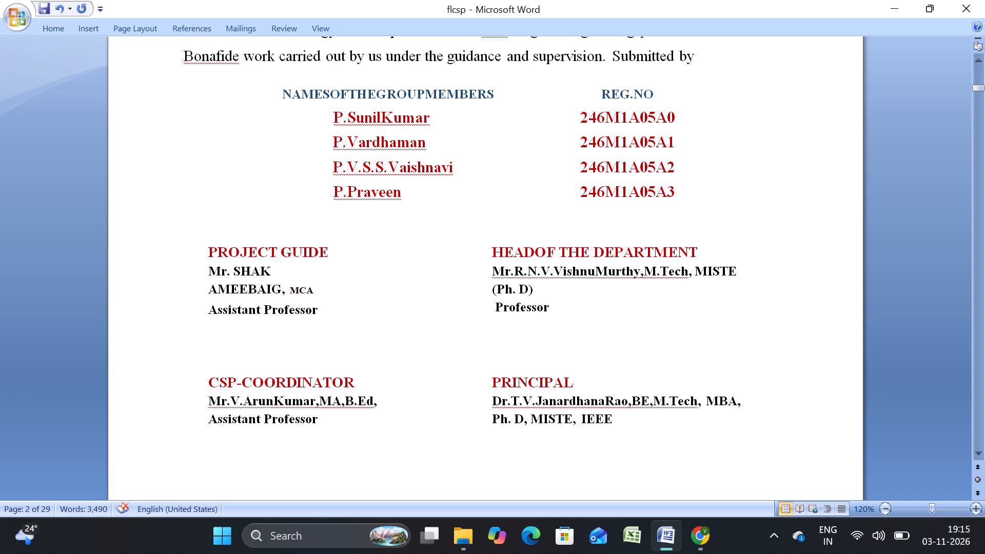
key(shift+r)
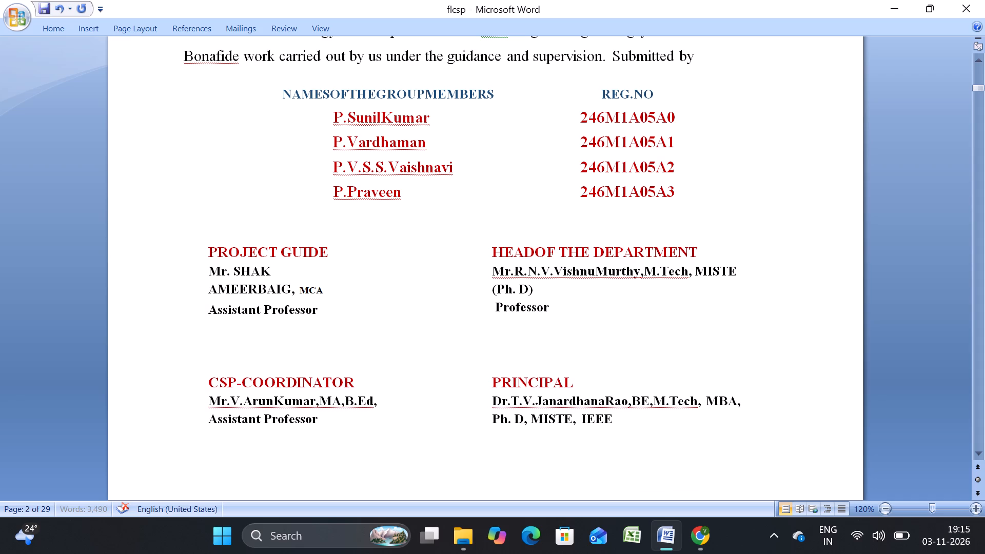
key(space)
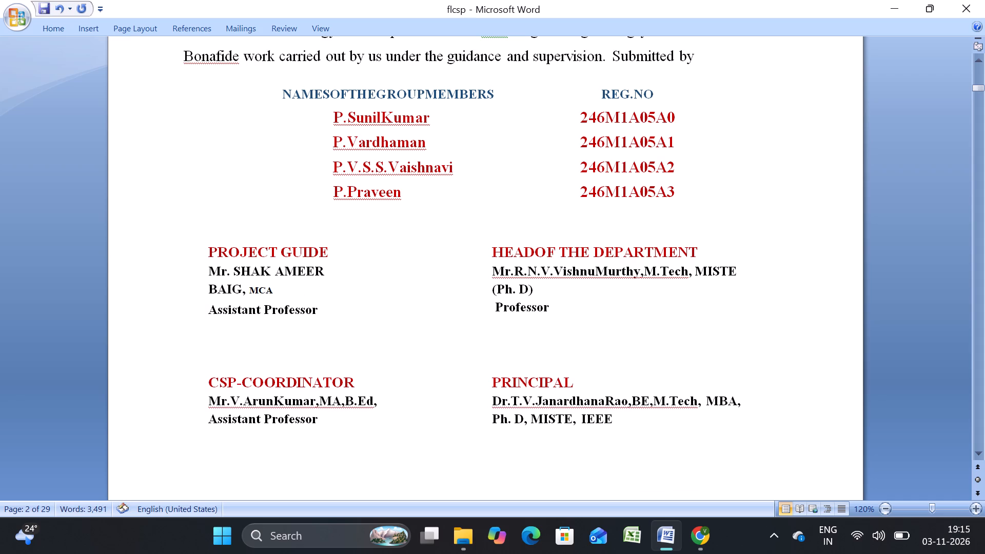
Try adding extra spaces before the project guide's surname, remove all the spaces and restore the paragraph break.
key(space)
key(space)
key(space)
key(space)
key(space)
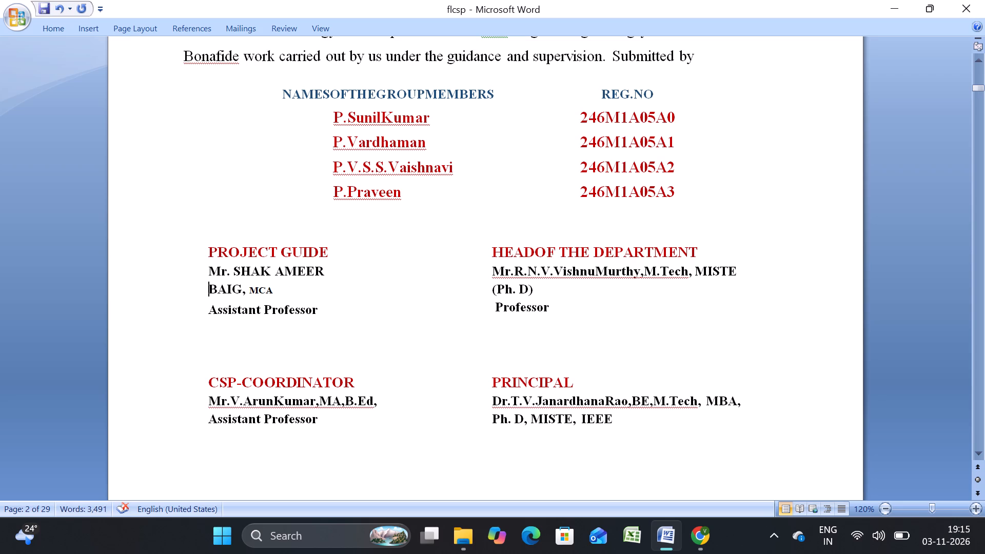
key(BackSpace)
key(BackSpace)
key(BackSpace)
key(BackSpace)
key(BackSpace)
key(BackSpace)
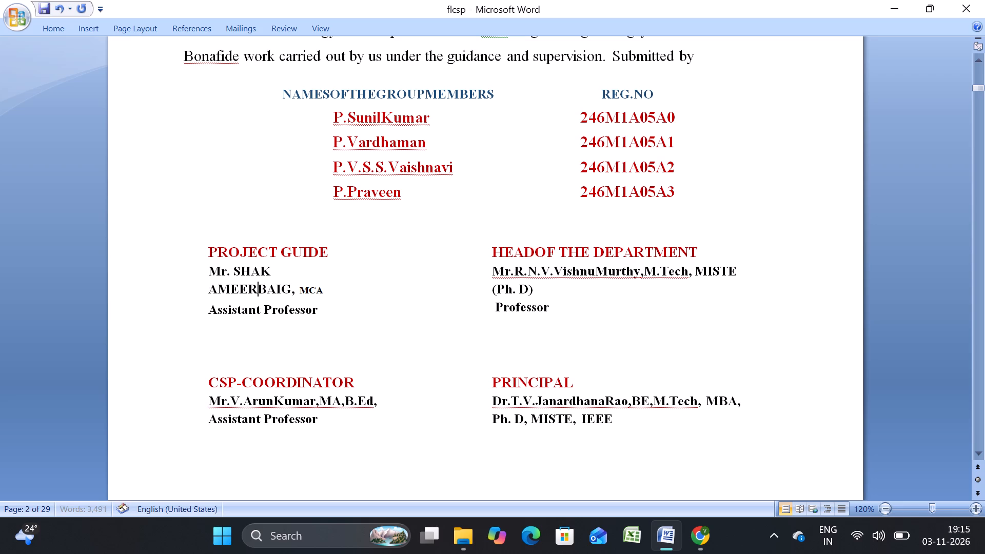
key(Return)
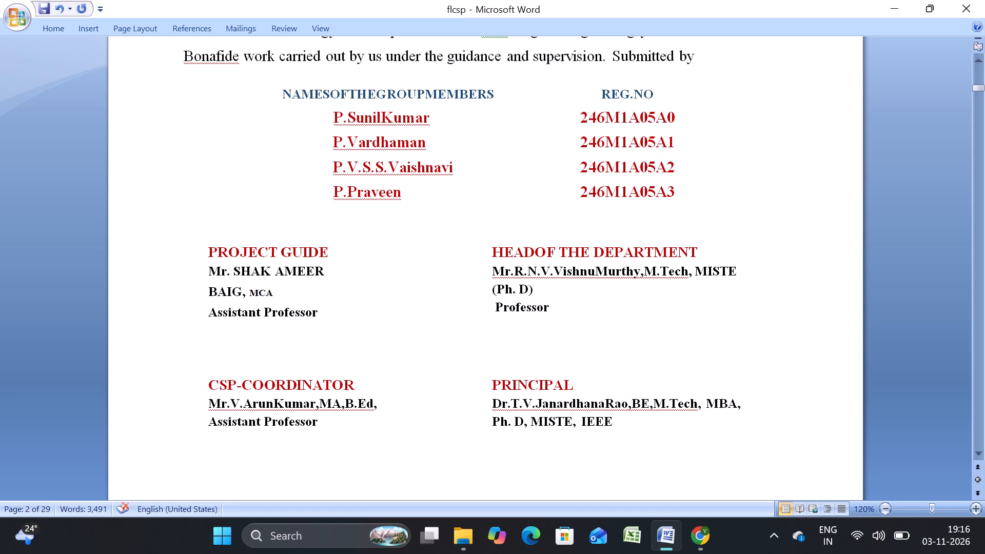
Remove the indents from the project guide's two name lines and join them into one line, separated by a space.
click(204, 268)
key(BackSpace)
click(205, 294)
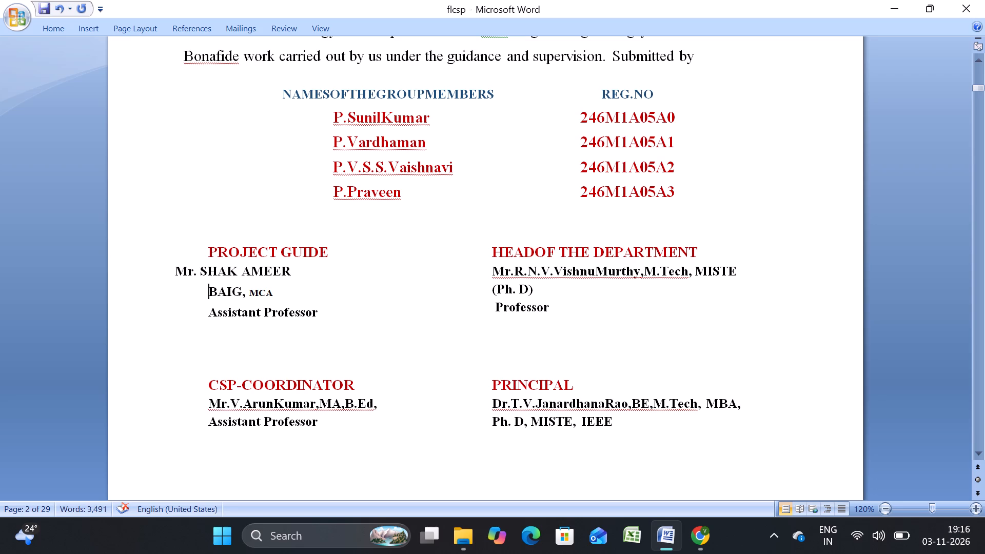
key(BackSpace)
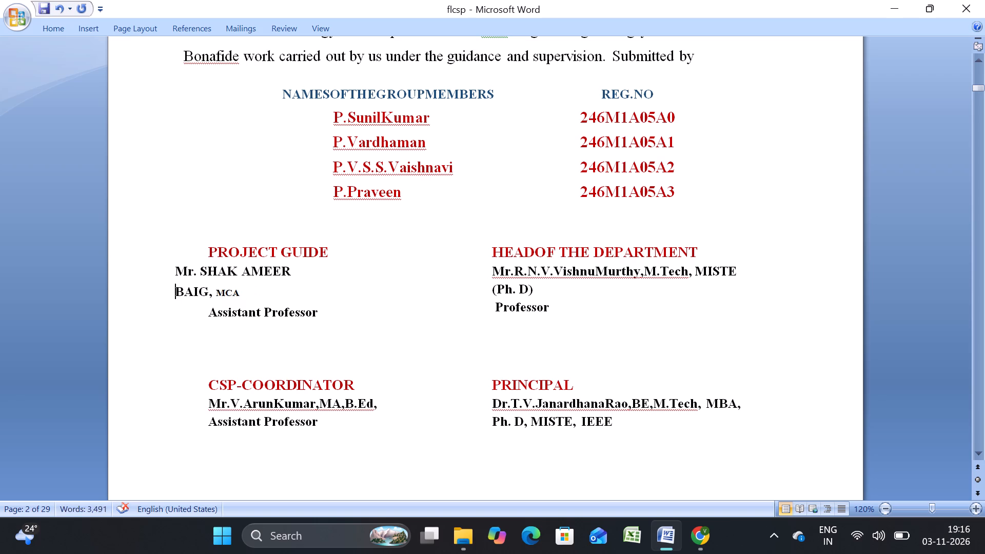
key(BackSpace)
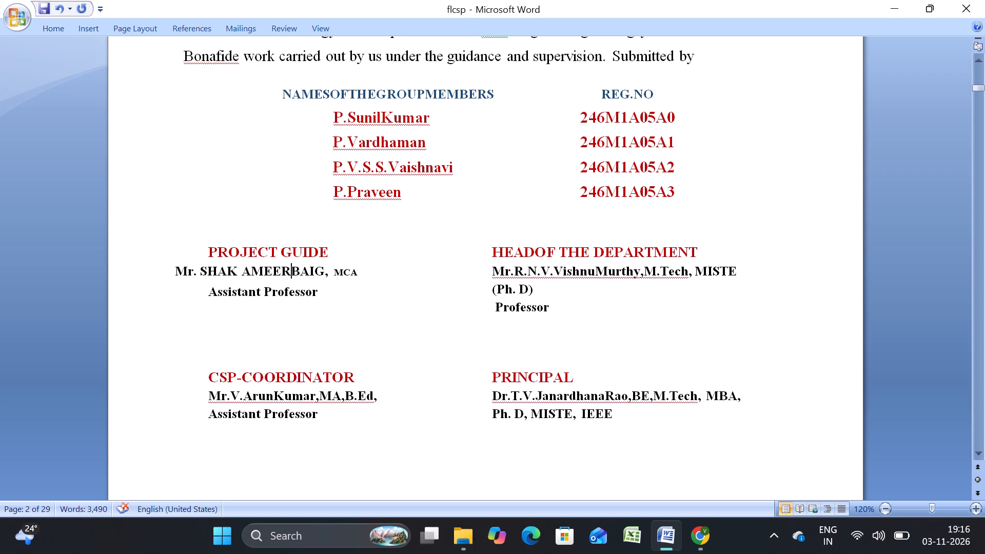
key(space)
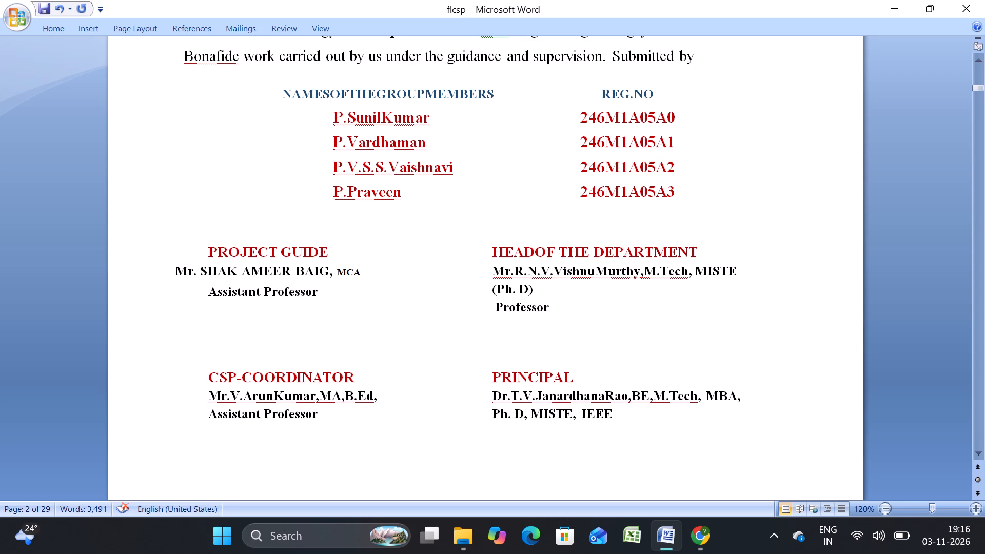
Insert "I" before the "K" in the project guide's name so "SHAK" reads "SHAIK".
click(225, 271)
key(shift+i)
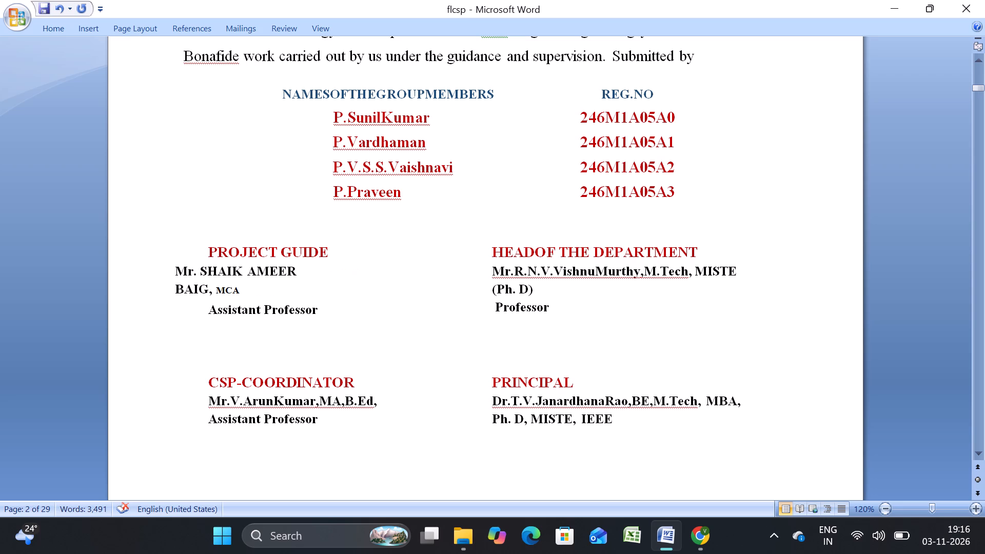
Merge the project guide's name into the "PROJECT GUIDE" heading, and return it to its own line without an indent.
click(169, 269)
key(BackSpace)
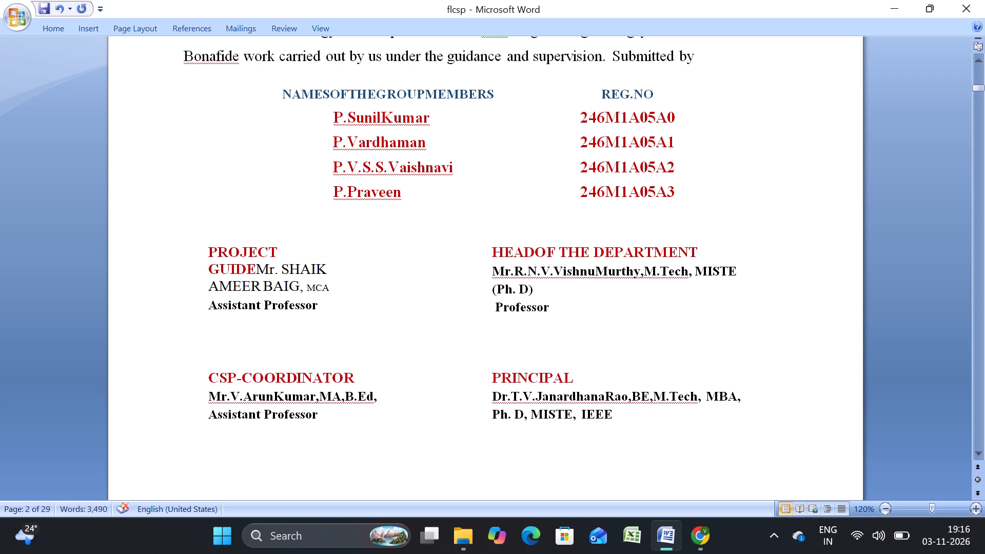
key(Return)
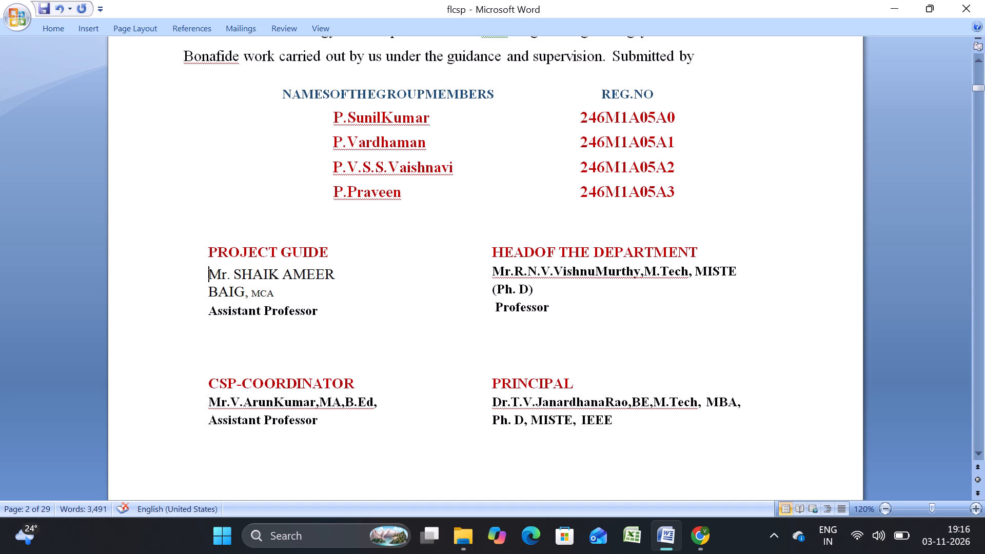
key(BackSpace)
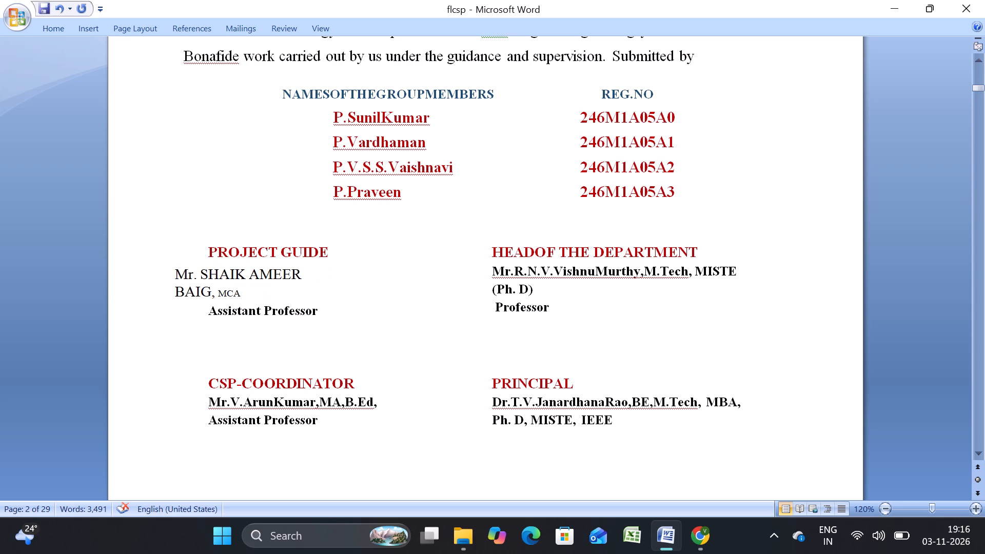
click(171, 292)
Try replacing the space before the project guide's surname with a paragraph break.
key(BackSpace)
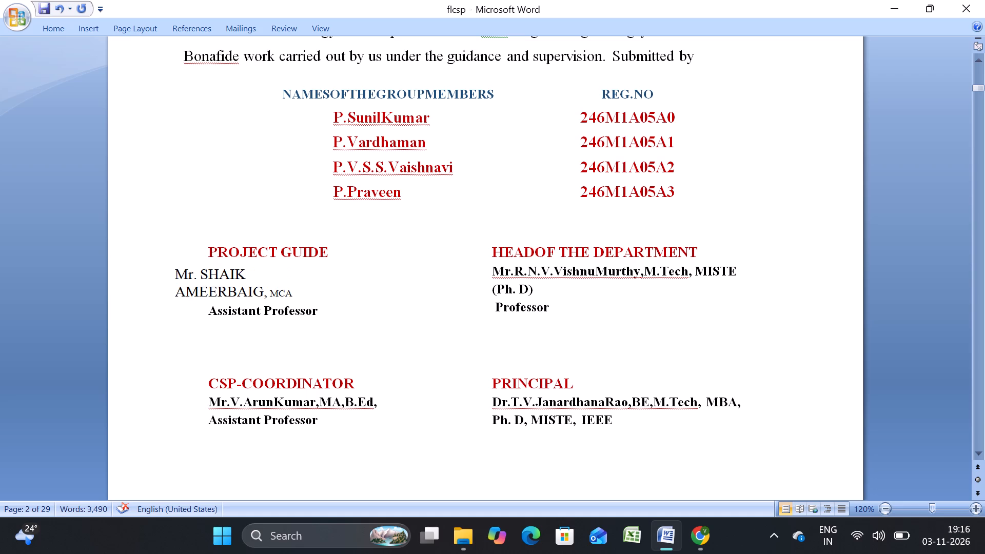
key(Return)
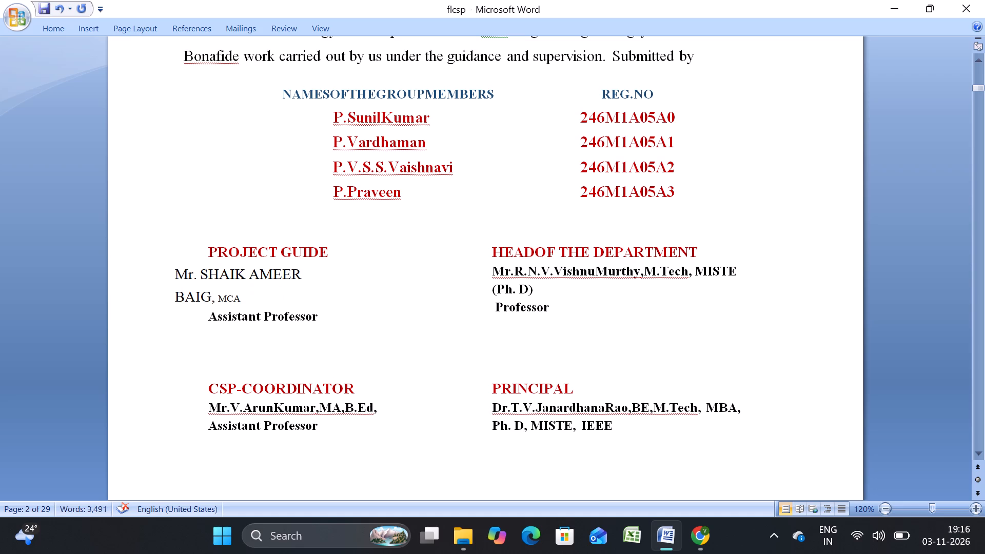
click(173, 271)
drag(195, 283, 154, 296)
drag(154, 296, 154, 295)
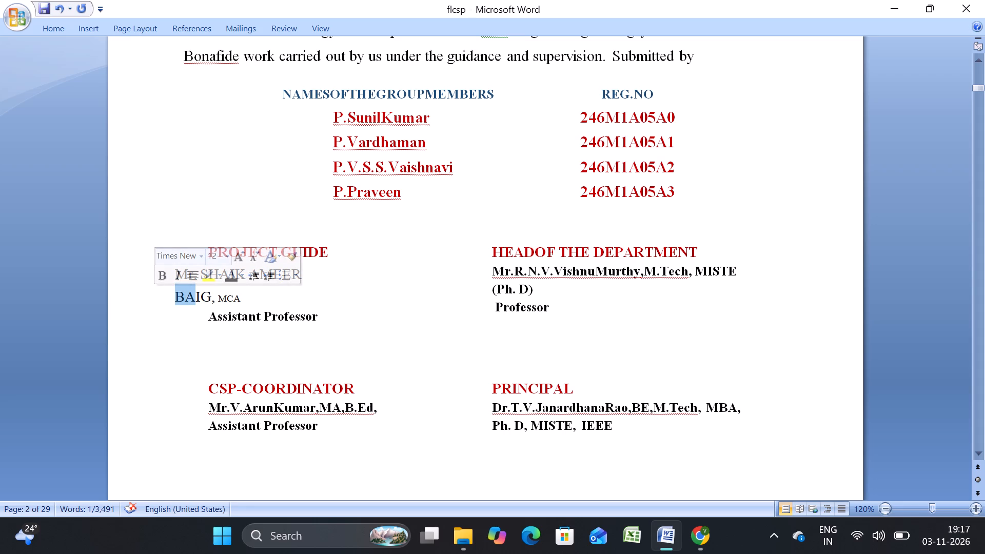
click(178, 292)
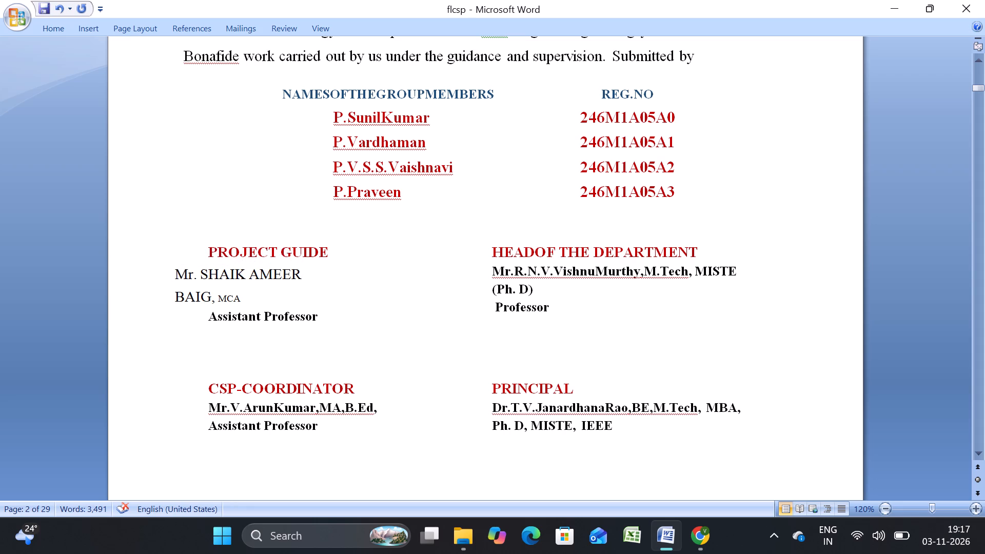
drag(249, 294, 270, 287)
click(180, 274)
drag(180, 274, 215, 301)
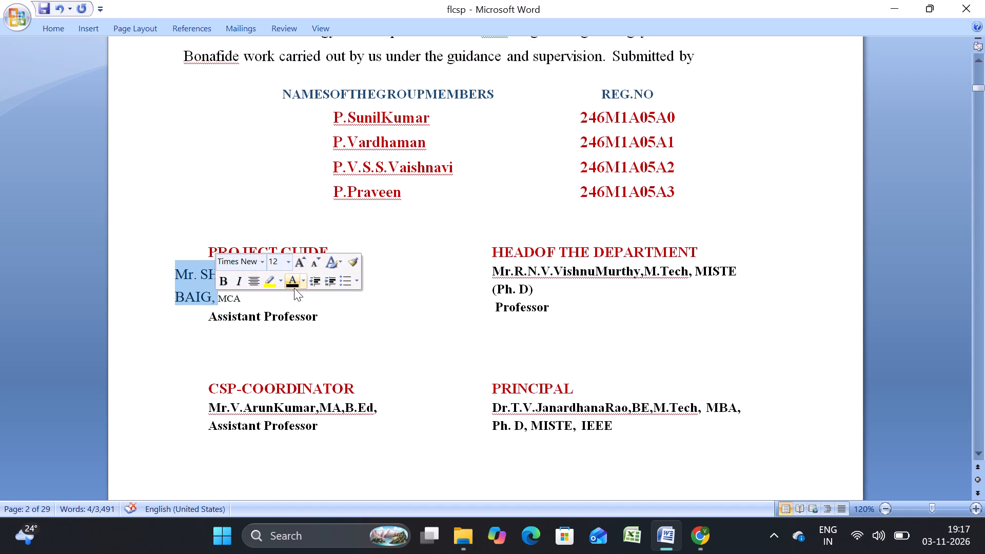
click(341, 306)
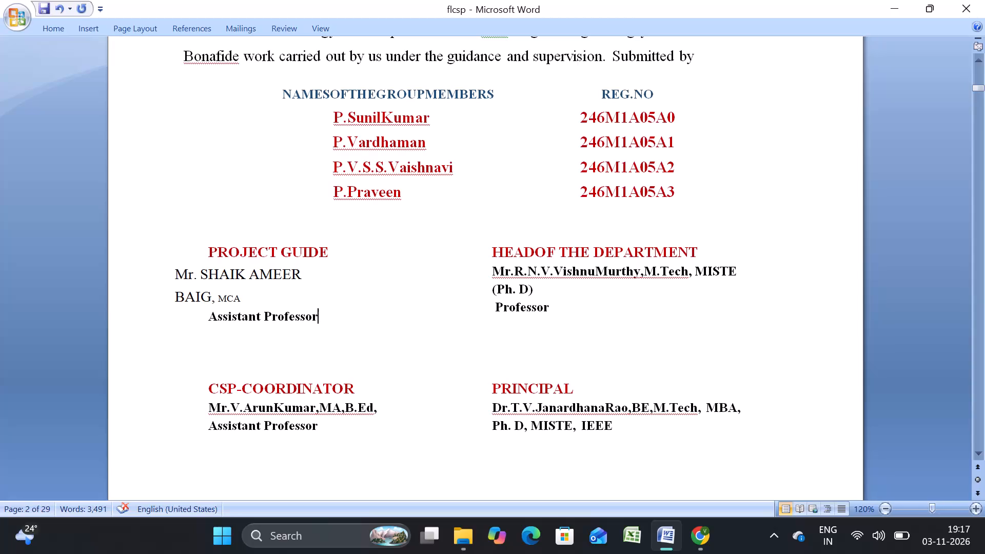
Undo the recent edits to the project guide's name, back to the bold single-line version with "SHAK".
key(ctrl+z)
key(ctrl+z)
key(ctrl+z)
key(ctrl+z)
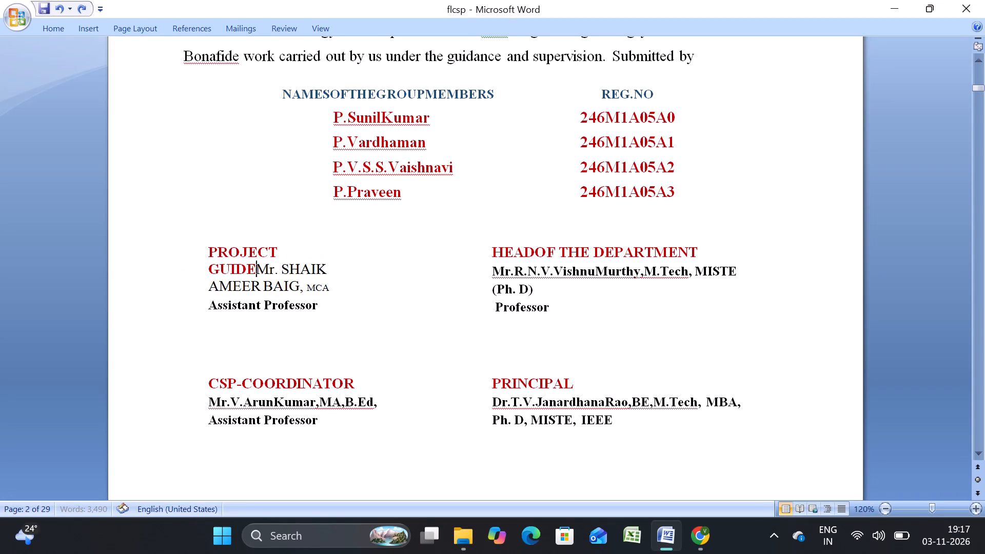
key(ctrl+z)
key(ctrl+z)
key(ctrl+z)
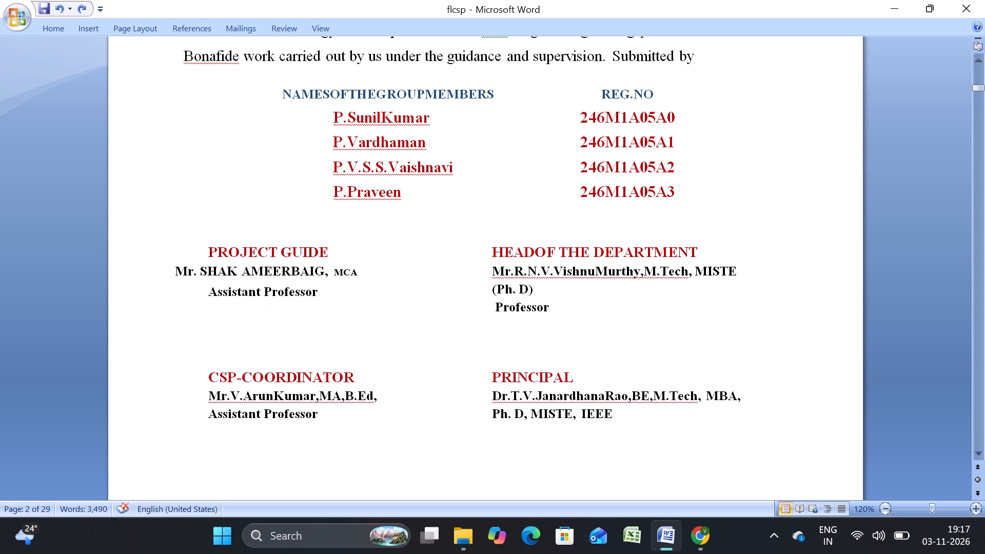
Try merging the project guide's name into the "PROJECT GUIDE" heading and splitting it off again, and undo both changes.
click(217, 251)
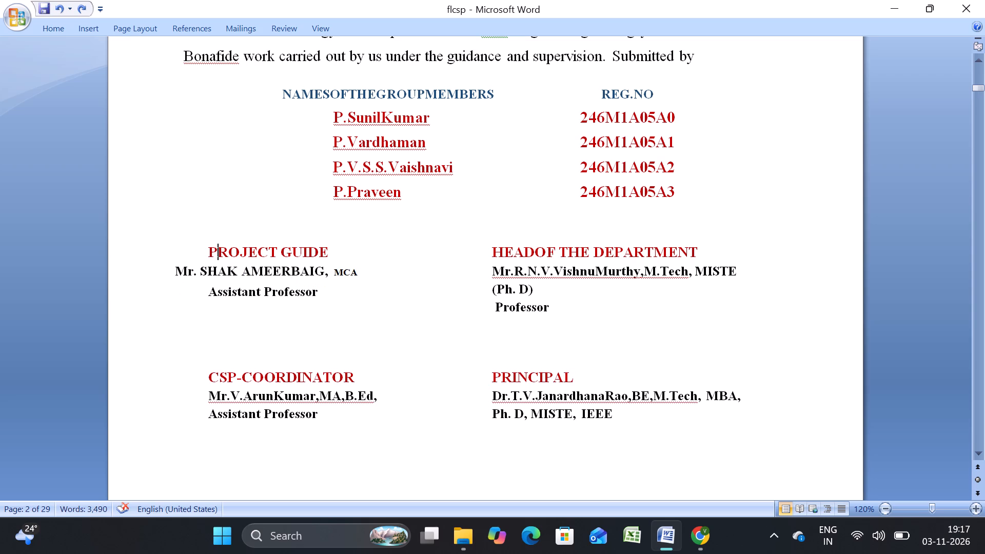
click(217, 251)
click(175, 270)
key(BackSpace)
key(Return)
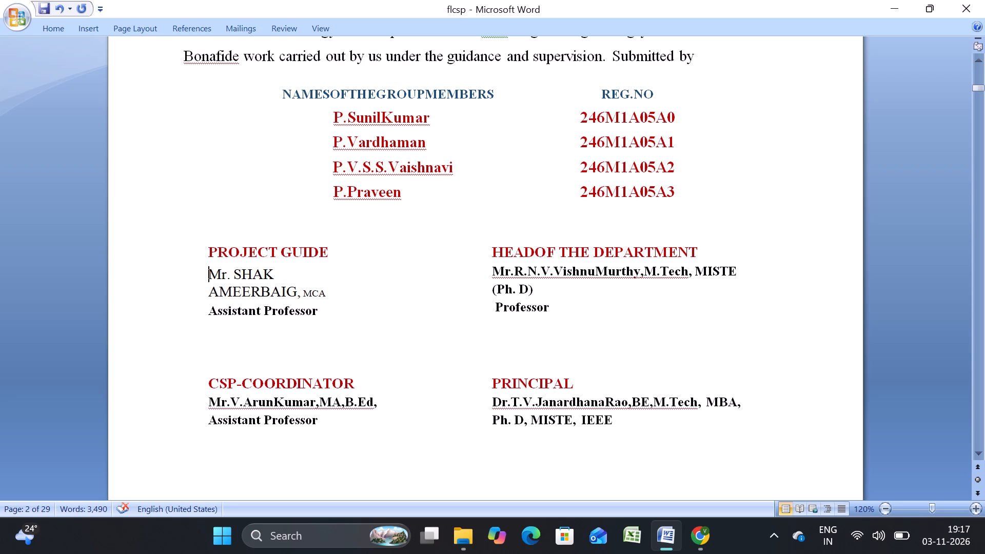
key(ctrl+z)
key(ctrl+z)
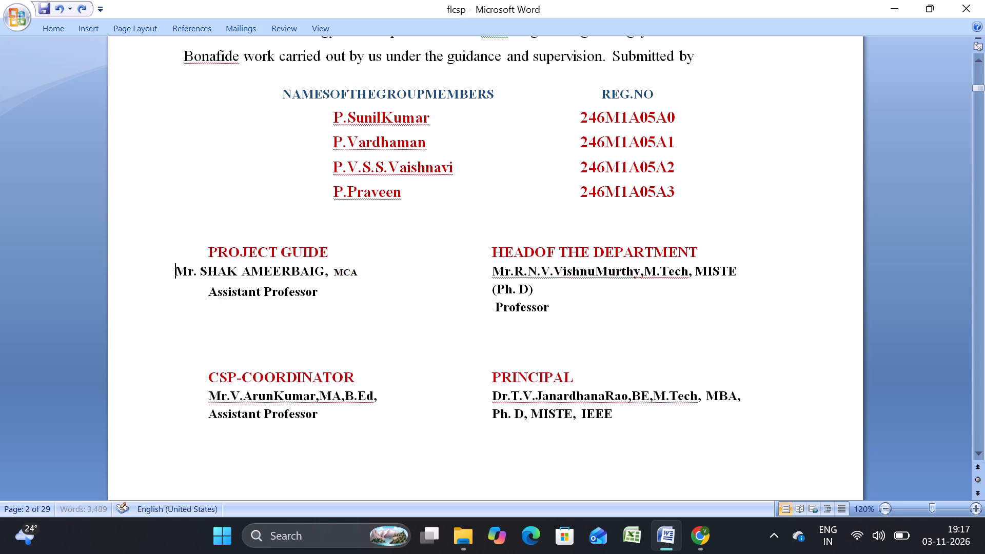
Add an extra space after "SHAK" in the project guide's name.
click(241, 273)
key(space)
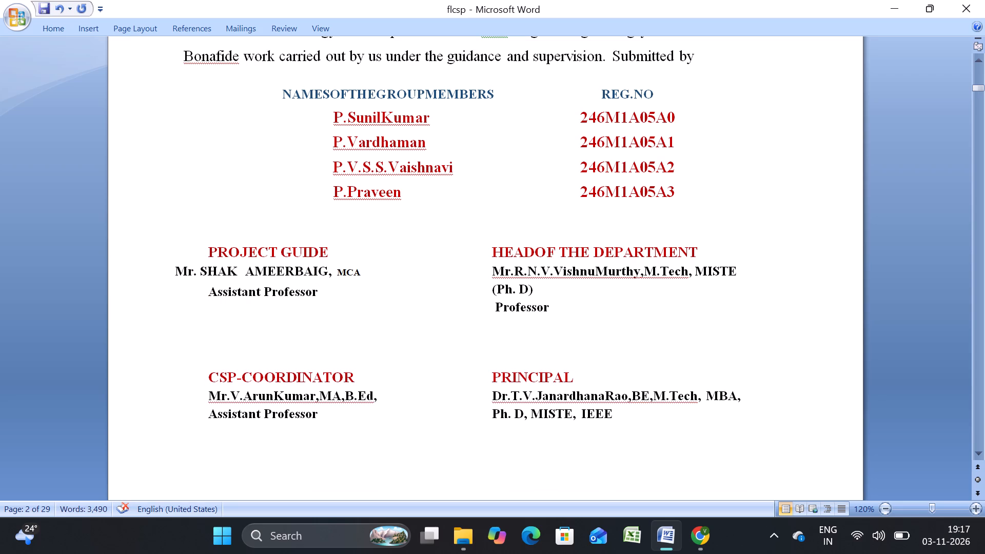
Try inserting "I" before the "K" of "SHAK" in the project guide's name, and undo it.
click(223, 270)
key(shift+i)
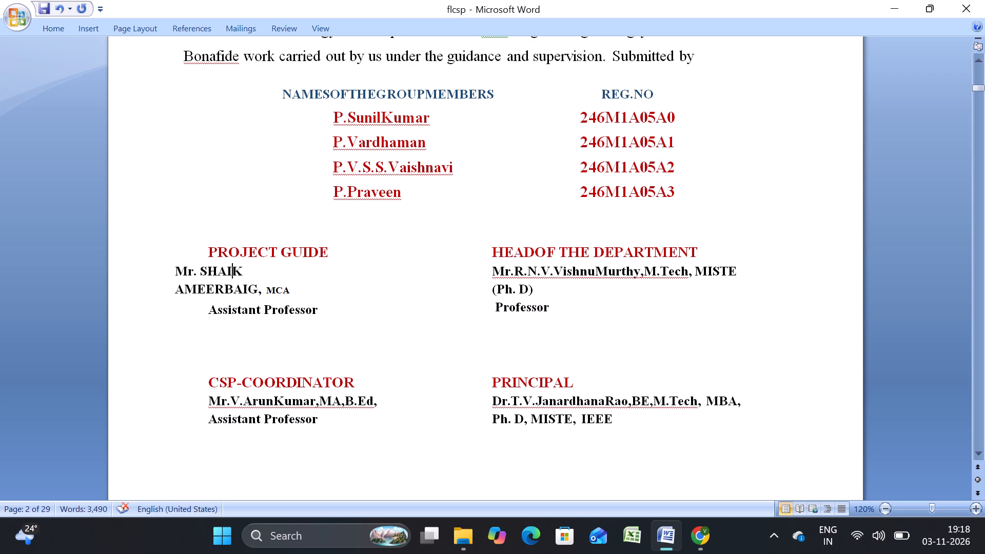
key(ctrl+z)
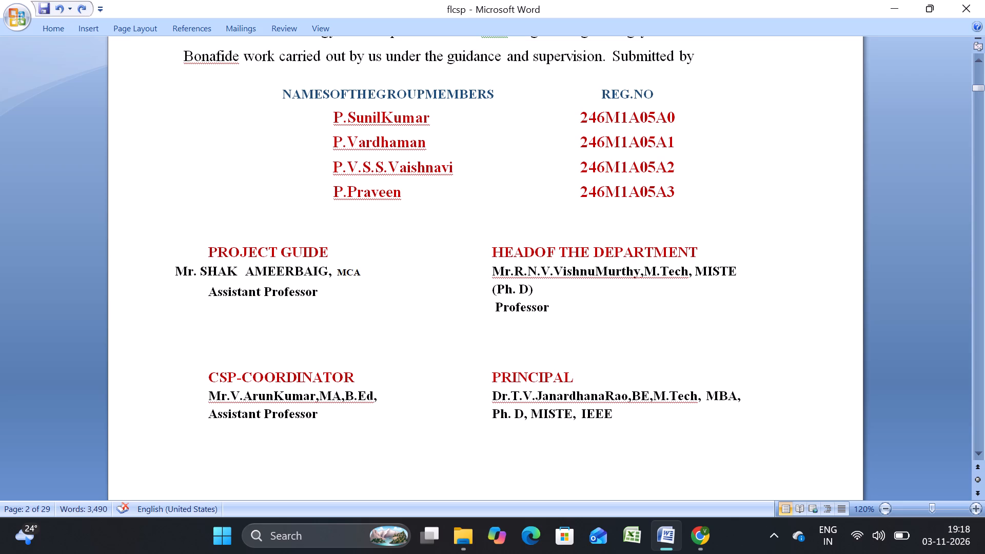
Replace the "K" of "SHAK" with "IK" so the project guide's name reads "SHAIK".
click(237, 268)
click(237, 268)
key(BackSpace)
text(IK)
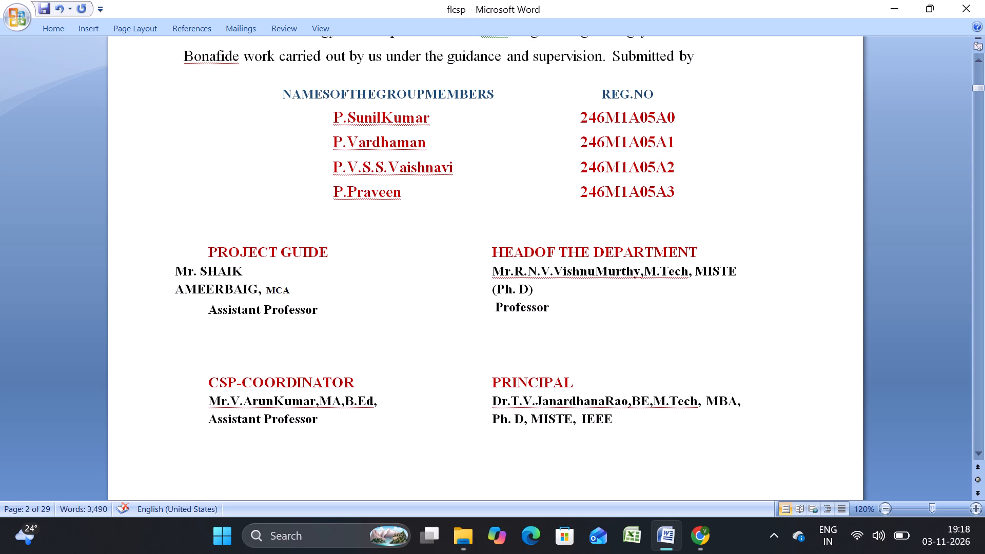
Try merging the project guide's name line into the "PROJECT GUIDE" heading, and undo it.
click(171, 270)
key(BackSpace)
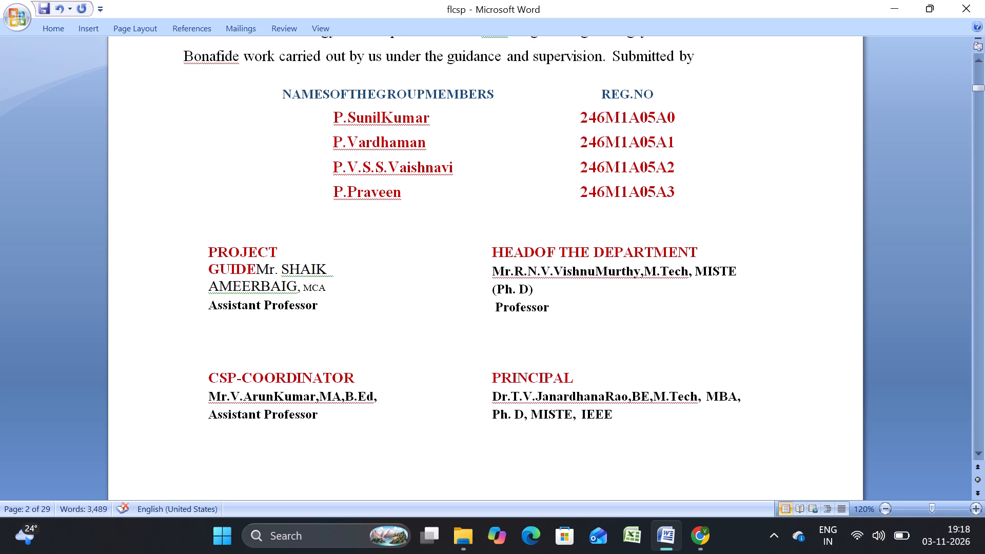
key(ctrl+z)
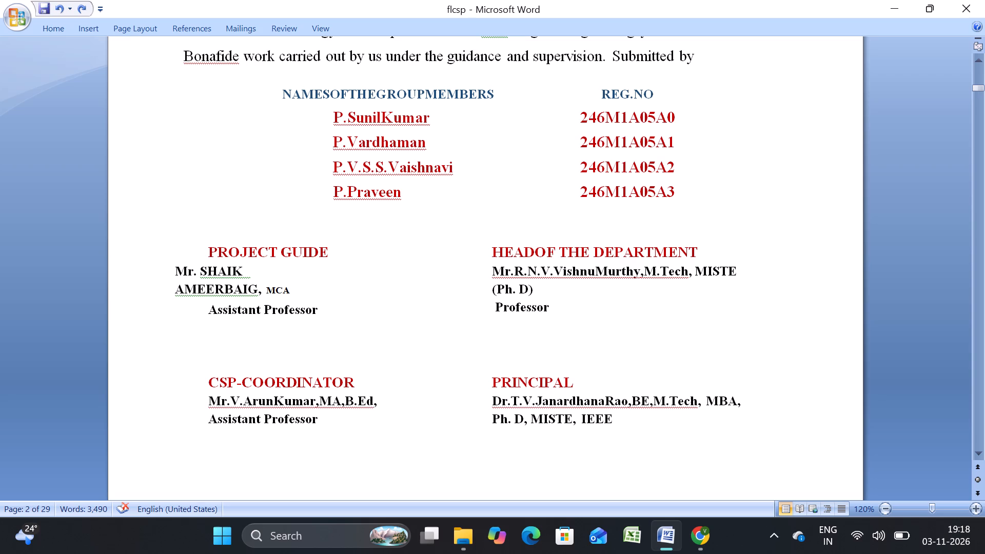
Delete the space between "Mr." and "SHAIK" in the project guide's name.
click(251, 268)
click(196, 269)
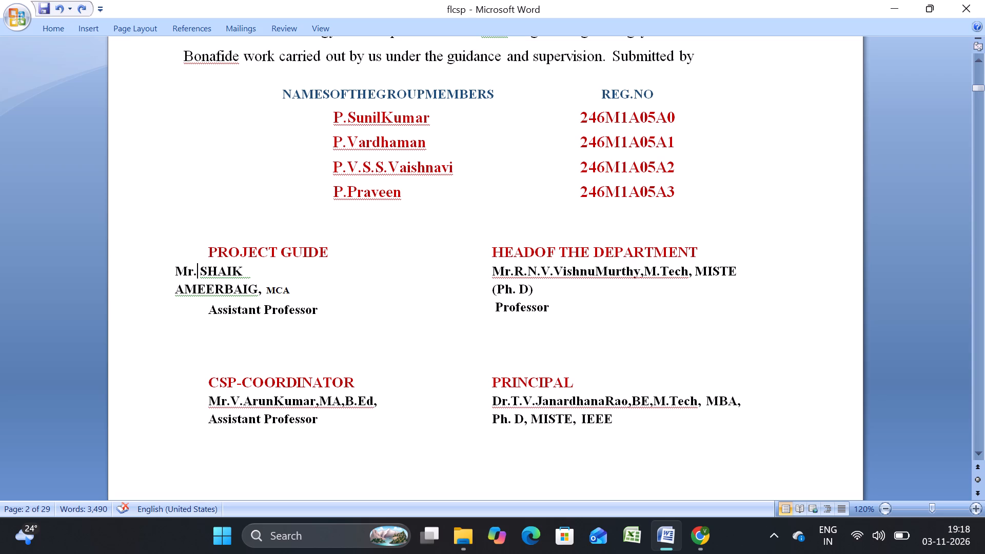
click(200, 270)
key(BackSpace)
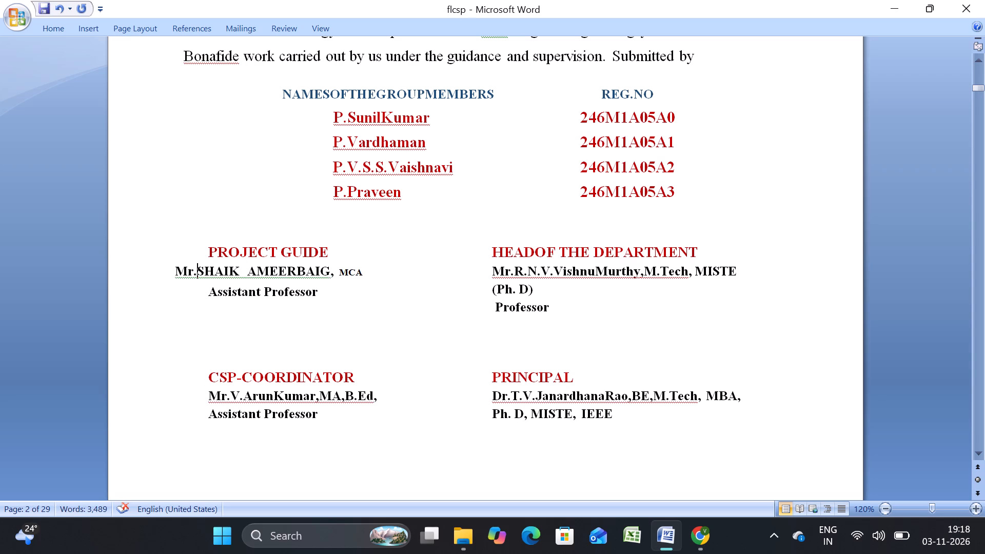
Insert a non-breaking space before the project guide's surname.
click(245, 271)
click(297, 270)
key(ctrl+shift+space)
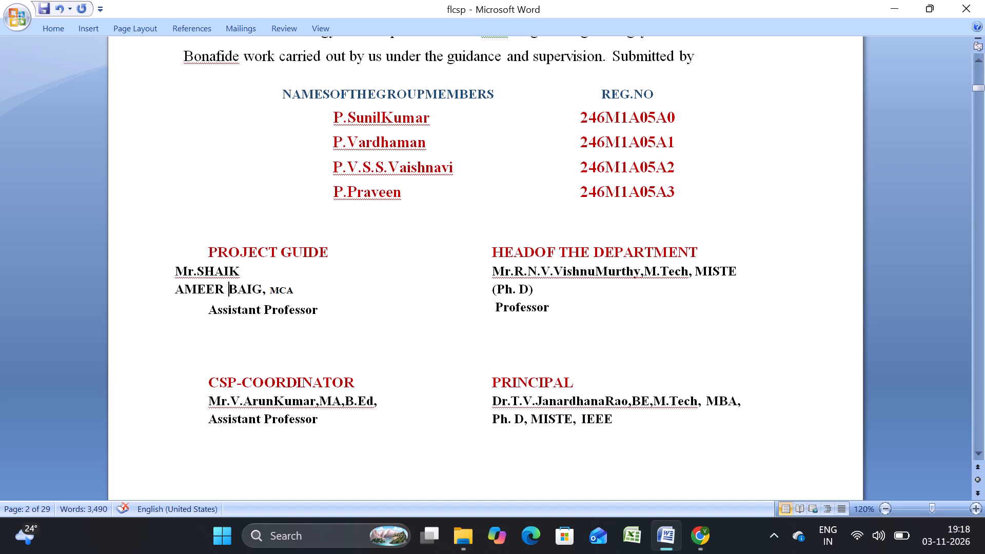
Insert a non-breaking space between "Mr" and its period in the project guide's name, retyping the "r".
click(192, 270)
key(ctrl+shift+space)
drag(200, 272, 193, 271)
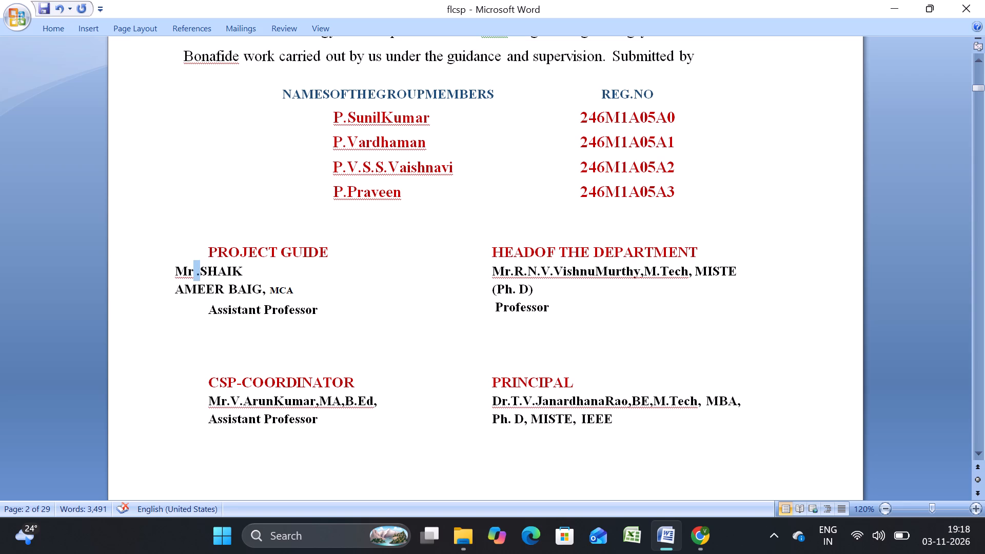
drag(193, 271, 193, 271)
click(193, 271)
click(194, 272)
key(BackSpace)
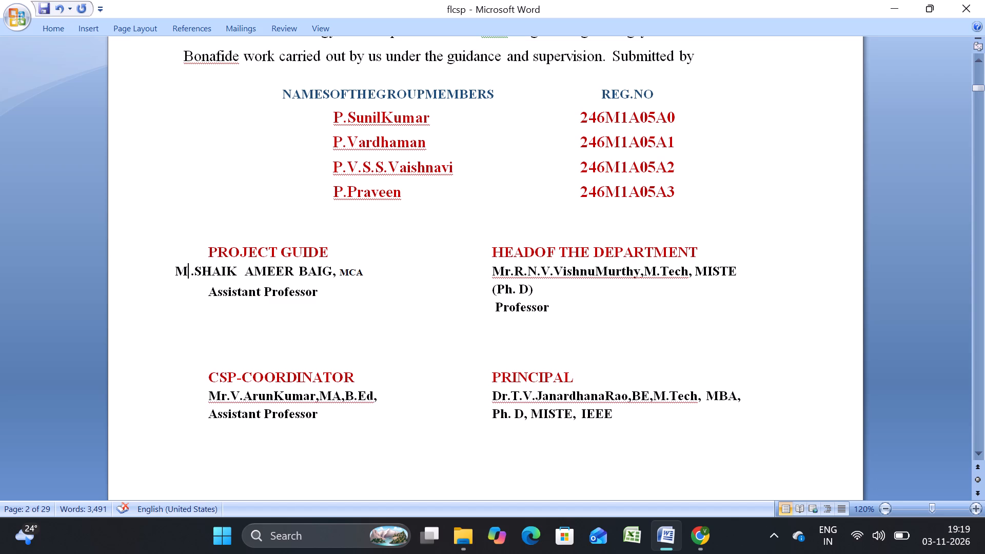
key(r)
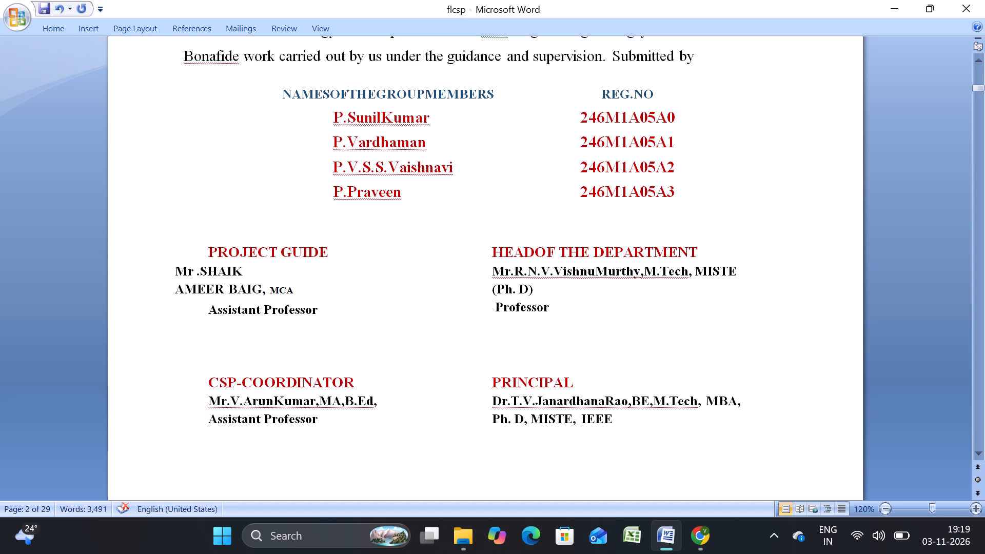
Join the project guide's two name lines into one, with a single non-breaking space after "SHAIK".
click(199, 270)
click(175, 291)
key(BackSpace)
key(BackSpace)
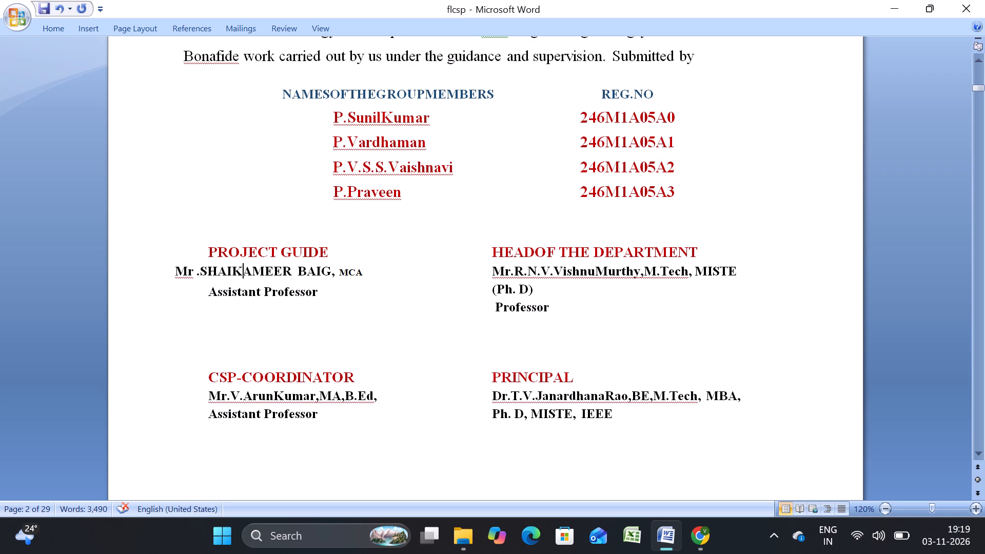
key(ctrl+shift+space)
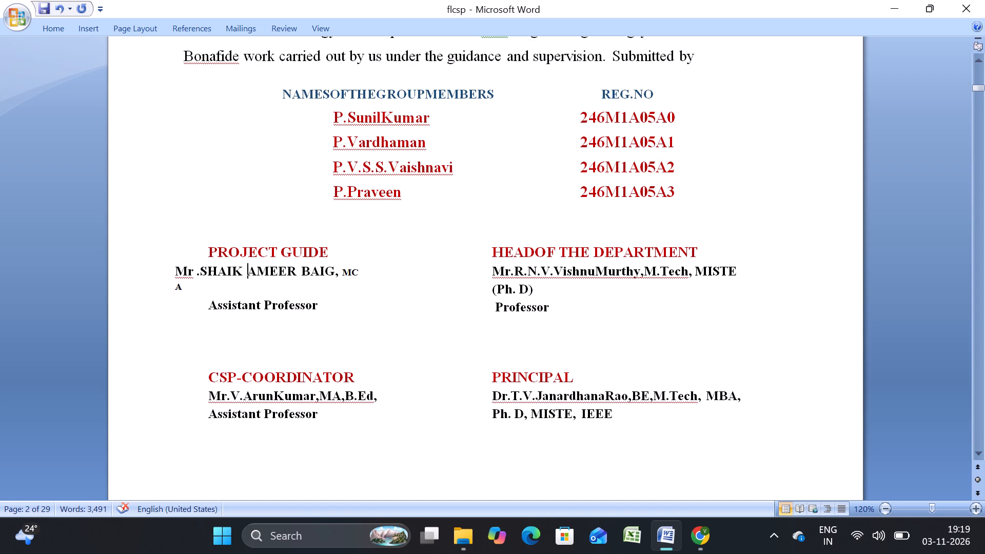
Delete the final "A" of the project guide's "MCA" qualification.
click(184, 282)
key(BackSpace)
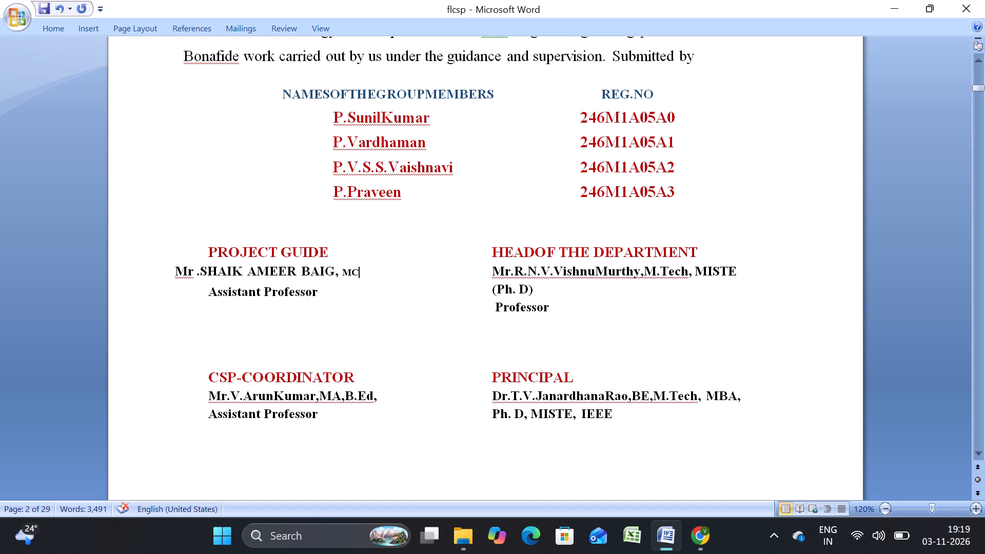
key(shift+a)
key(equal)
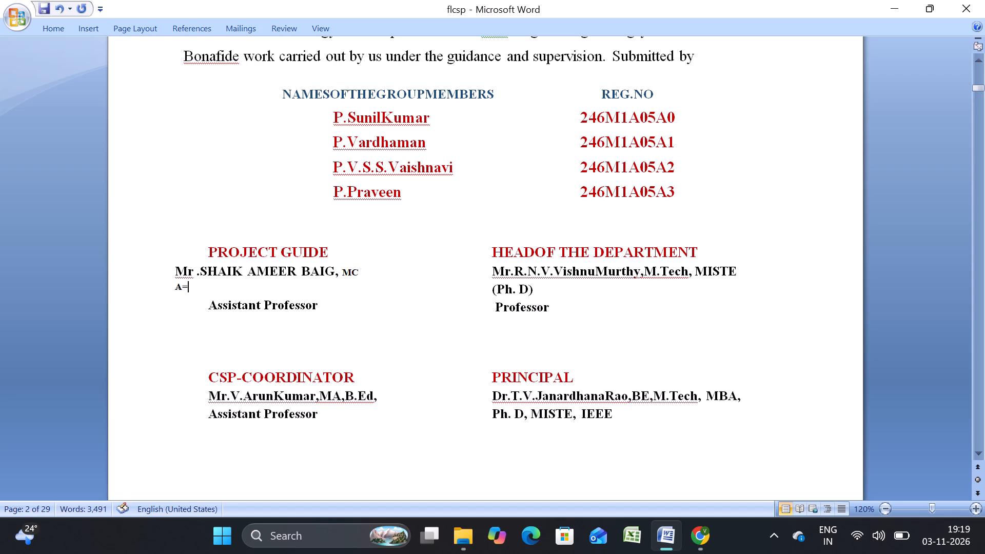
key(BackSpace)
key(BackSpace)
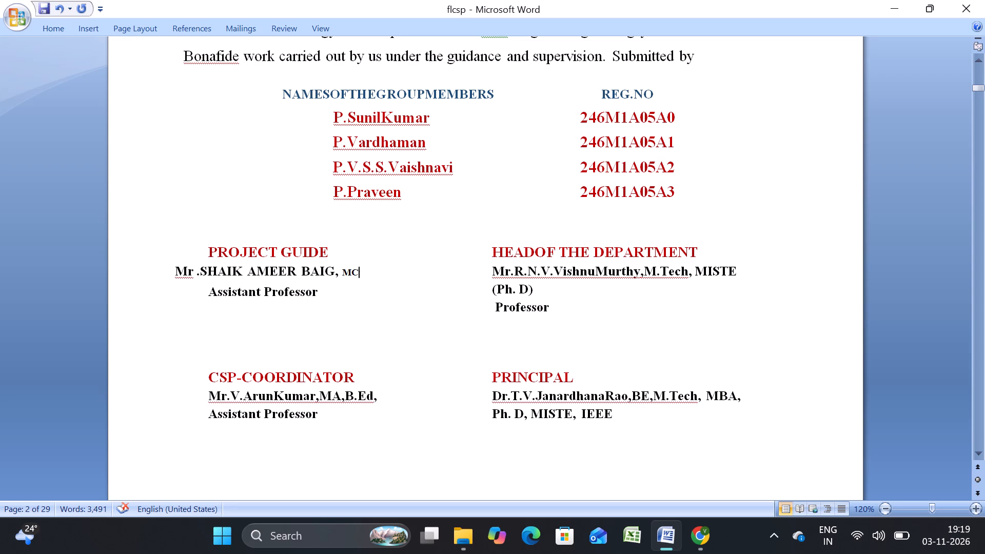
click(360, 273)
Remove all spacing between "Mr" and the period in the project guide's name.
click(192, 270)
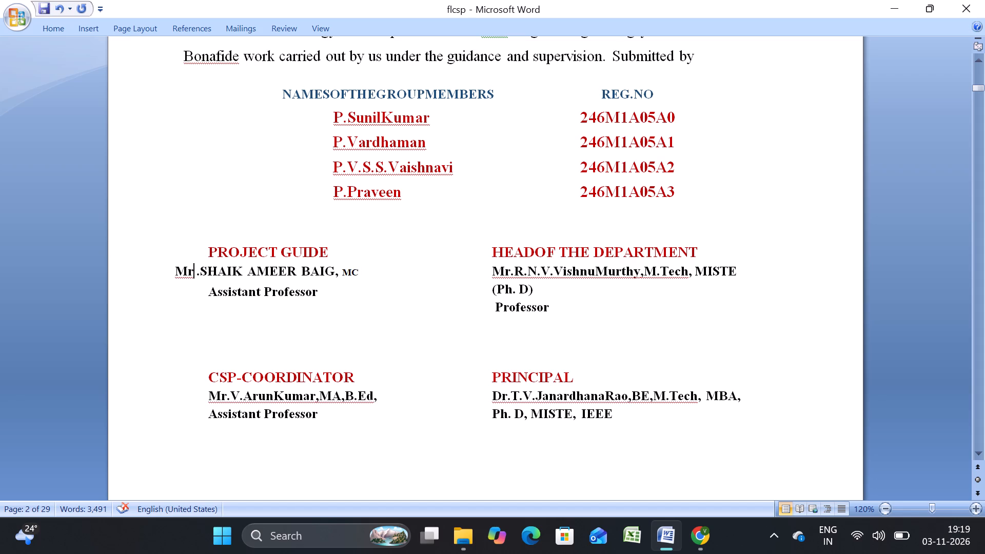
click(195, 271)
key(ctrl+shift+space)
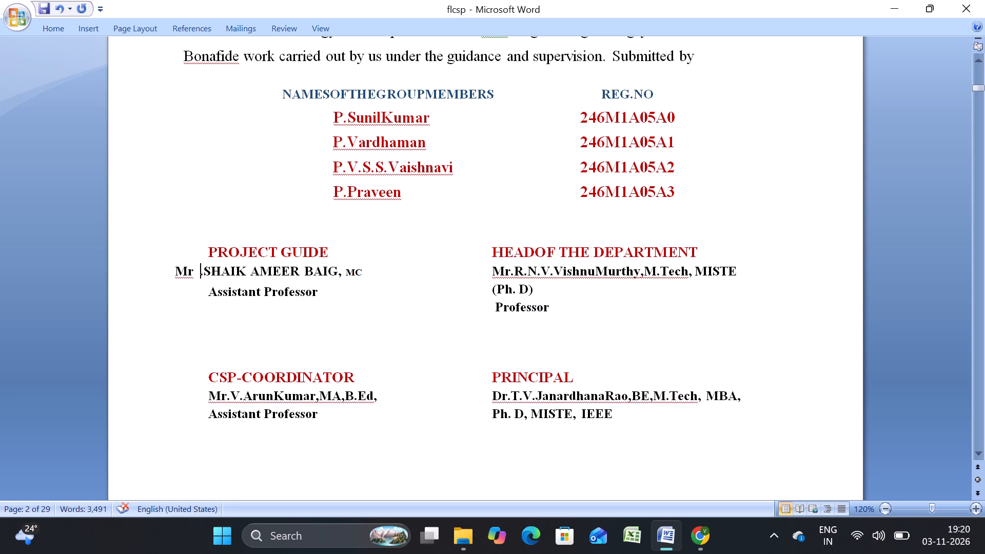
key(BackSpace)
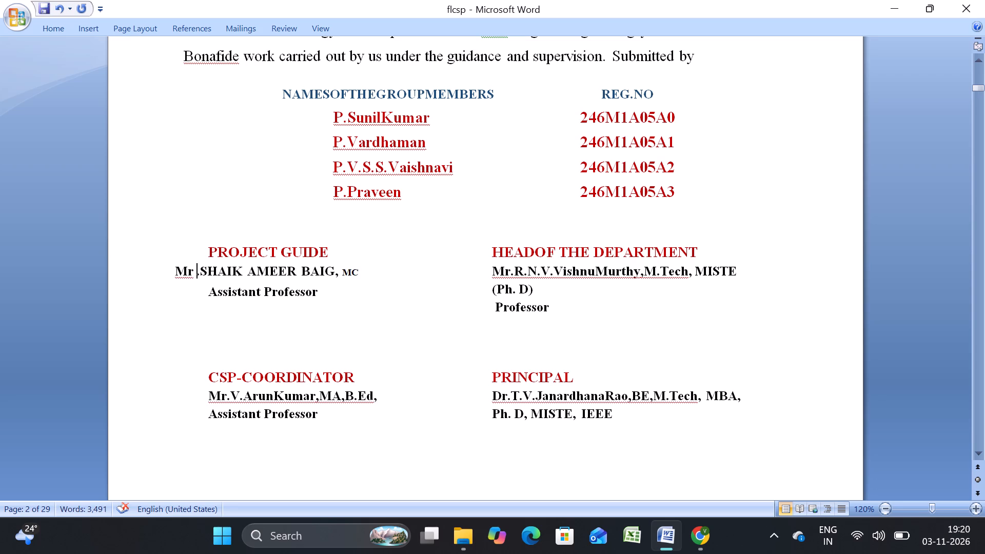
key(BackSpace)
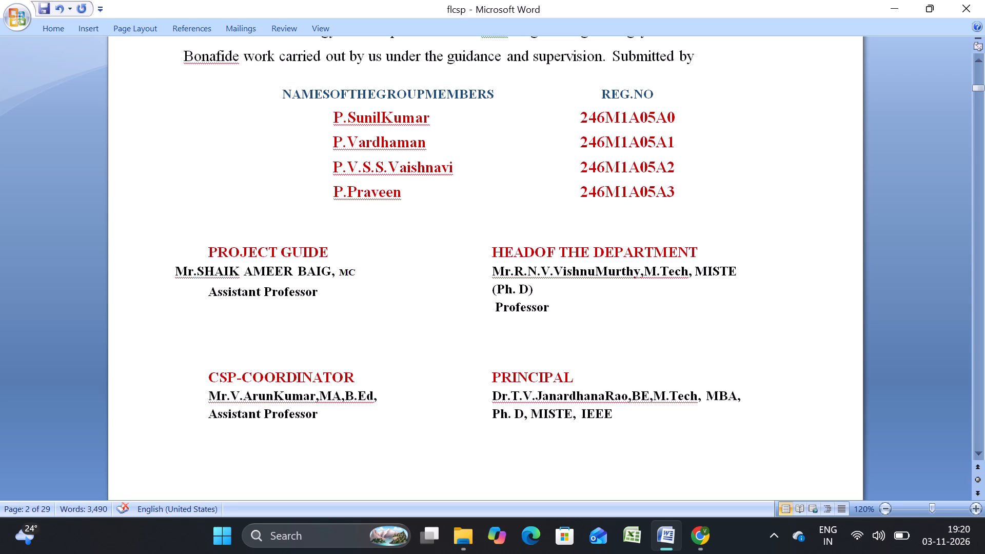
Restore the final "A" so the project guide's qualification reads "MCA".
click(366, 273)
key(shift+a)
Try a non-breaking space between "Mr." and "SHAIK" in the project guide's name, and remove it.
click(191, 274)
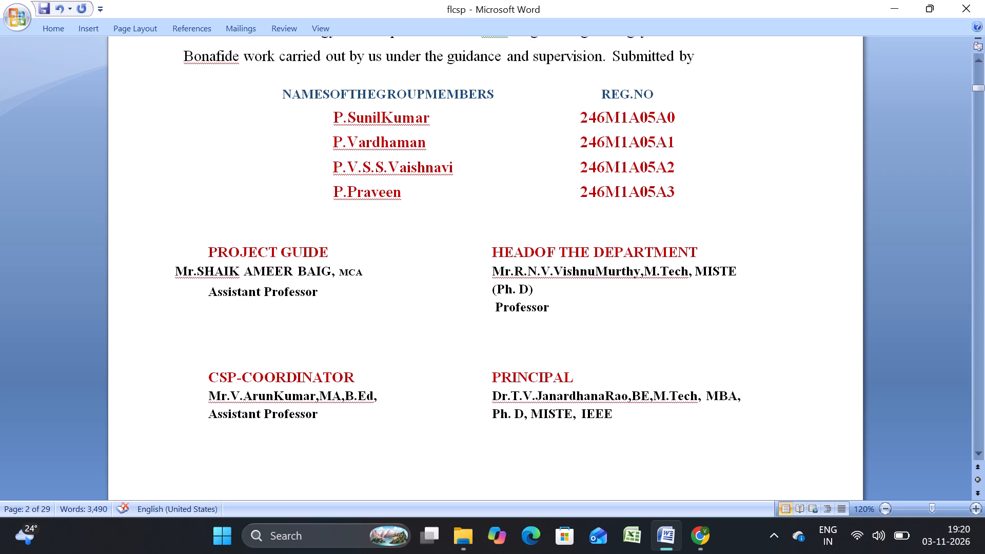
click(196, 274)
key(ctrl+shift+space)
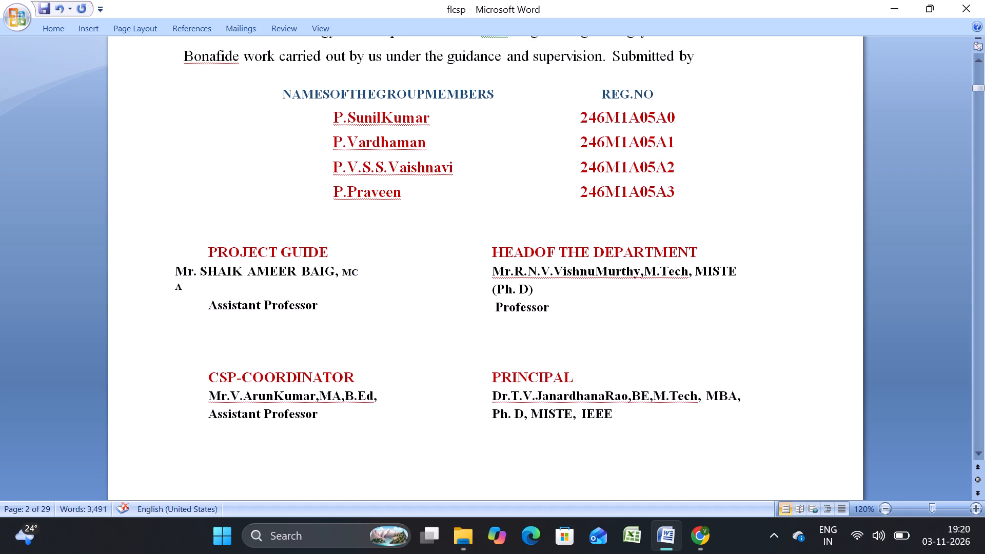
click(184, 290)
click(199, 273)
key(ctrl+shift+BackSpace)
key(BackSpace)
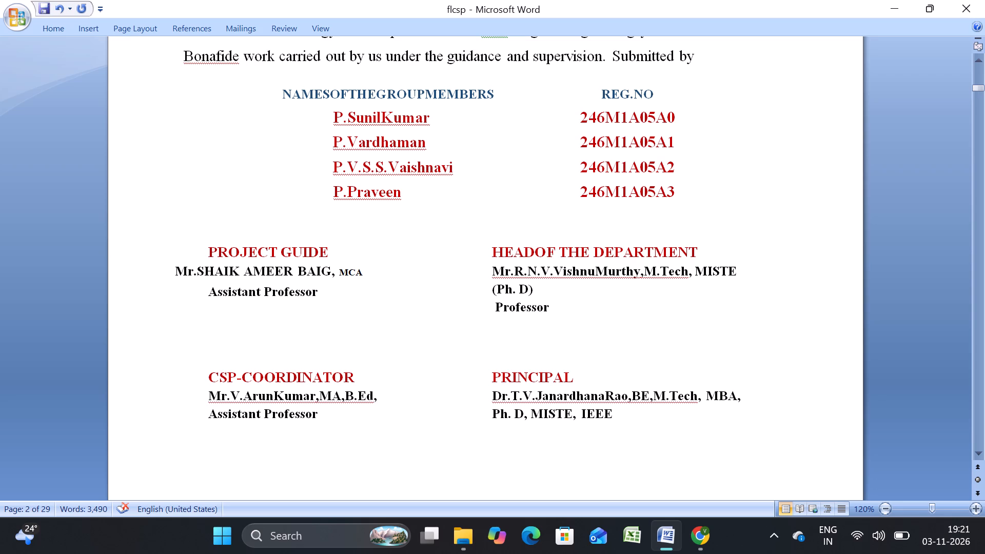
Retype the head of the department's given name and surname after the initials in all capitals, separated by a space.
click(640, 275)
key(BackSpace)
key(BackSpace)
key(BackSpace)
key(BackSpace)
key(BackSpace)
key(BackSpace)
key(BackSpace)
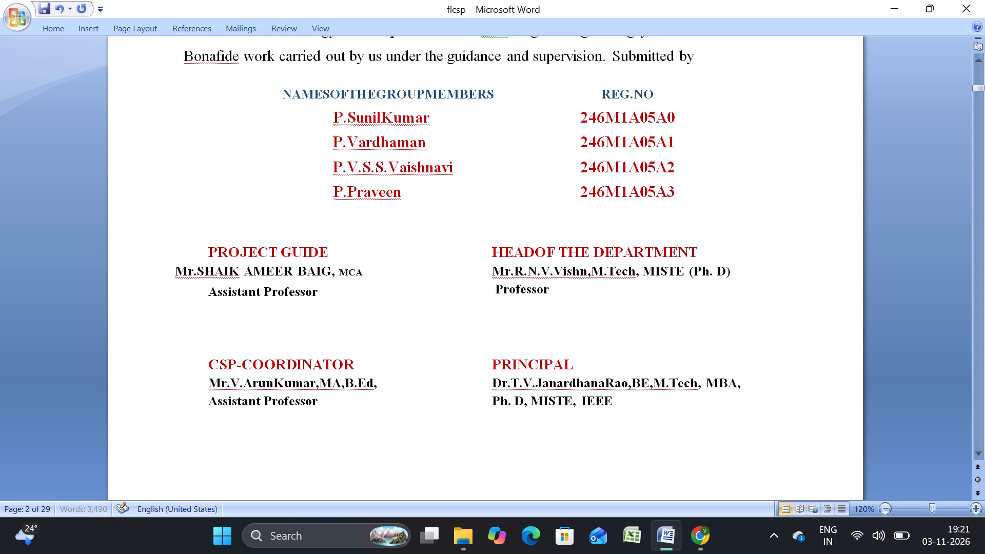
key(BackSpace)
key(BackSpace)
key(BackSpace)
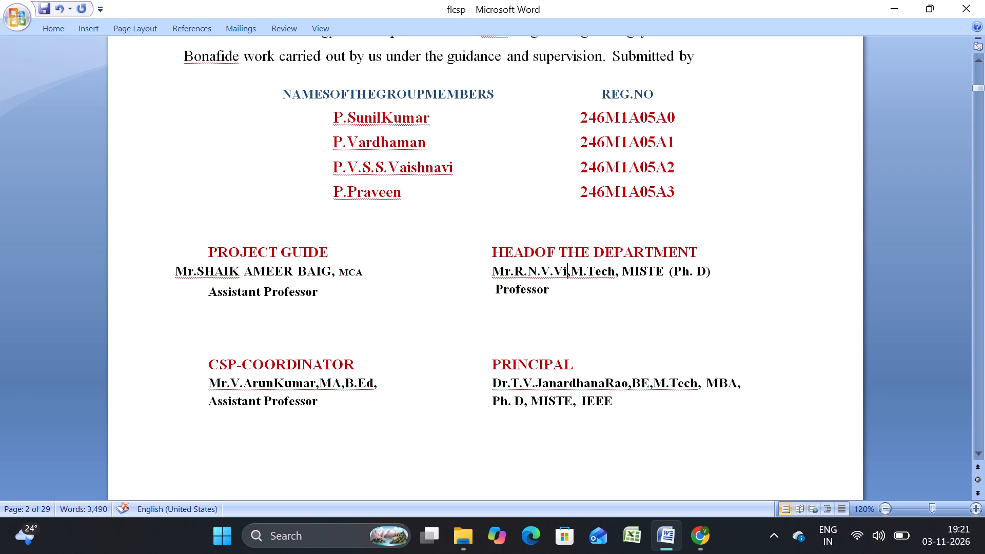
key(BackSpace)
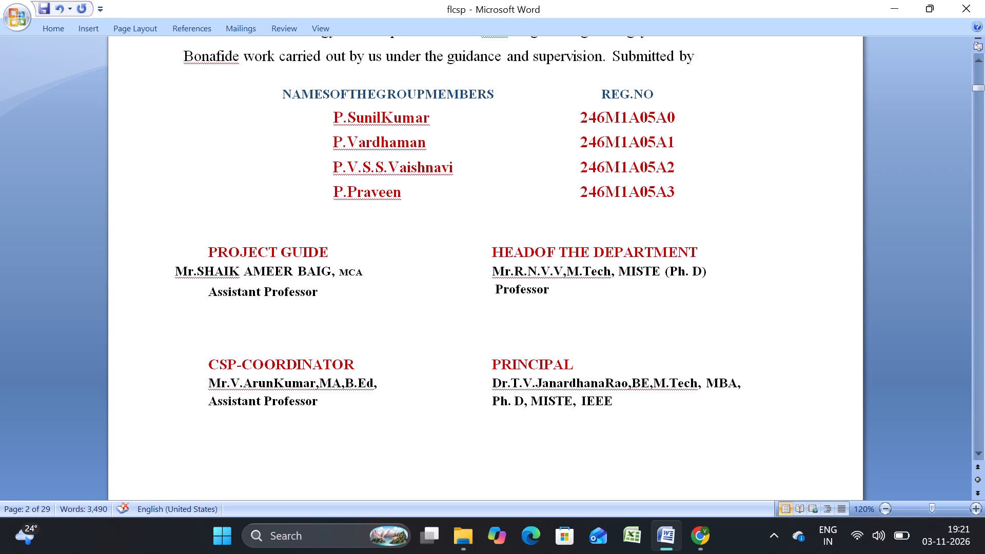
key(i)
key(BackSpace)
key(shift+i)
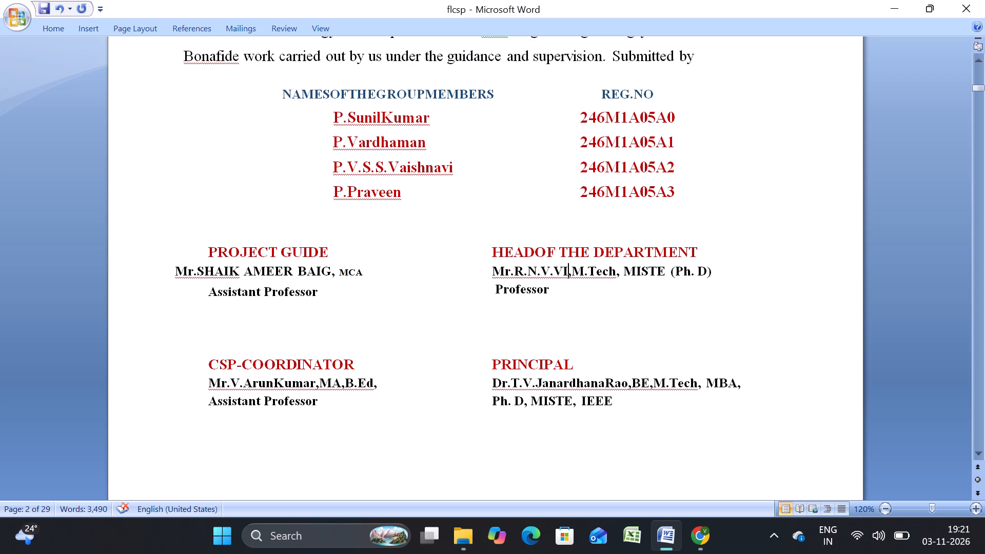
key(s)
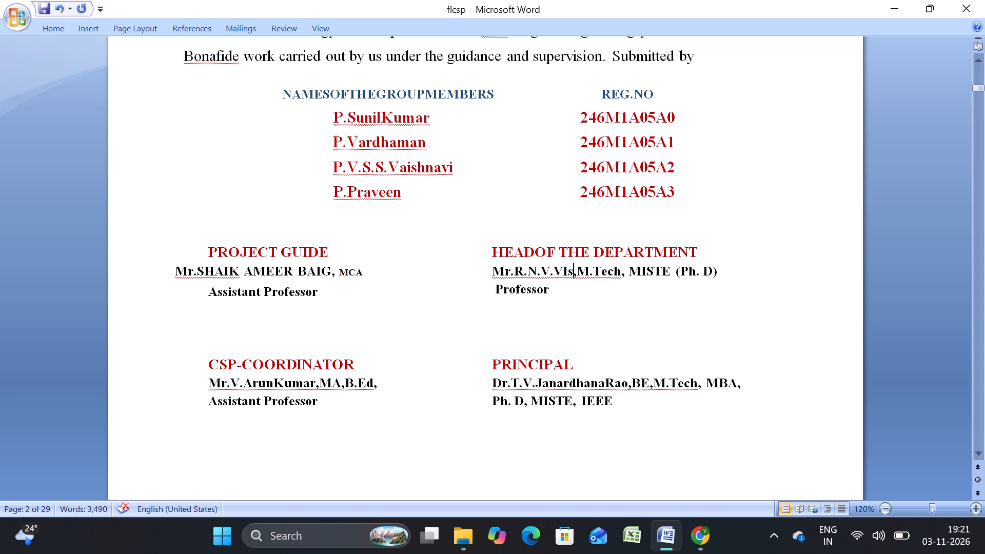
key(BackSpace)
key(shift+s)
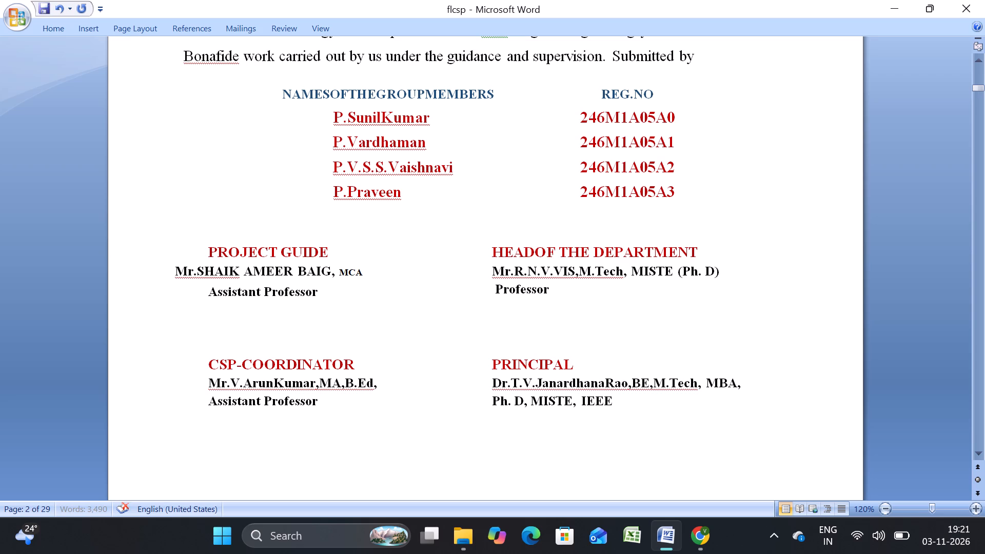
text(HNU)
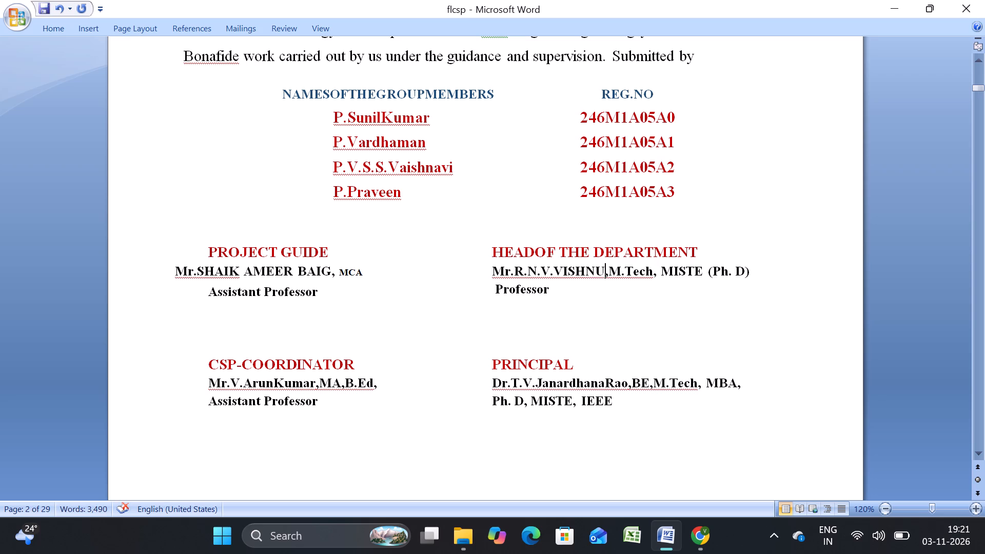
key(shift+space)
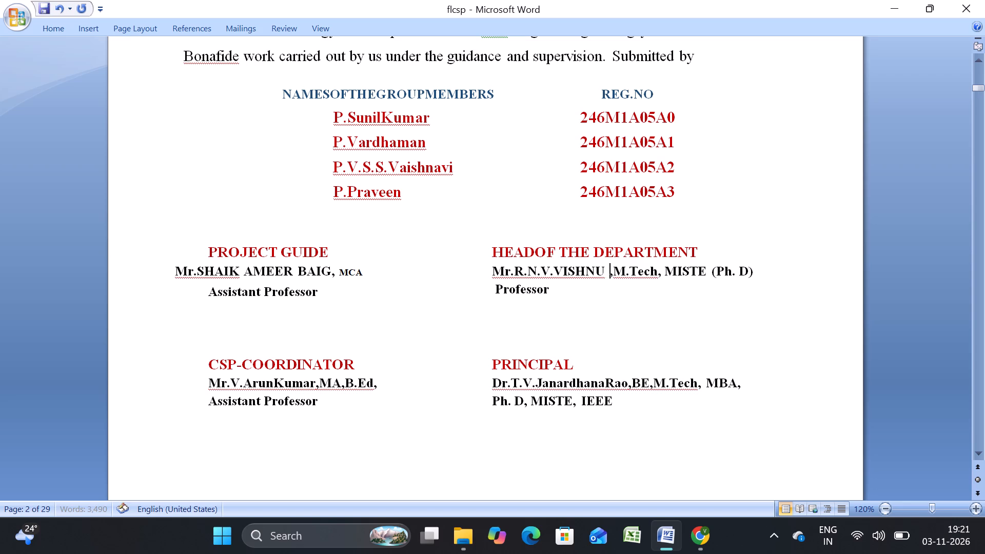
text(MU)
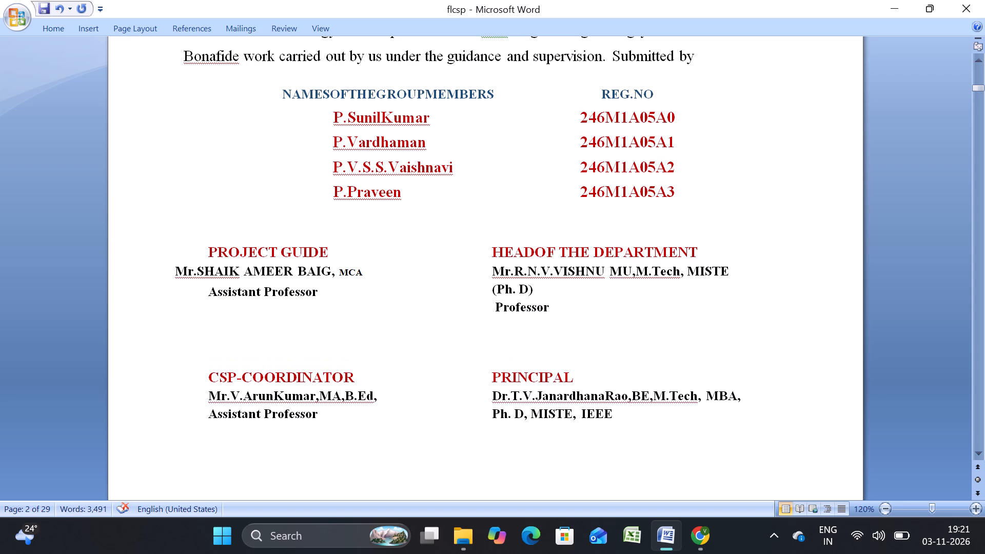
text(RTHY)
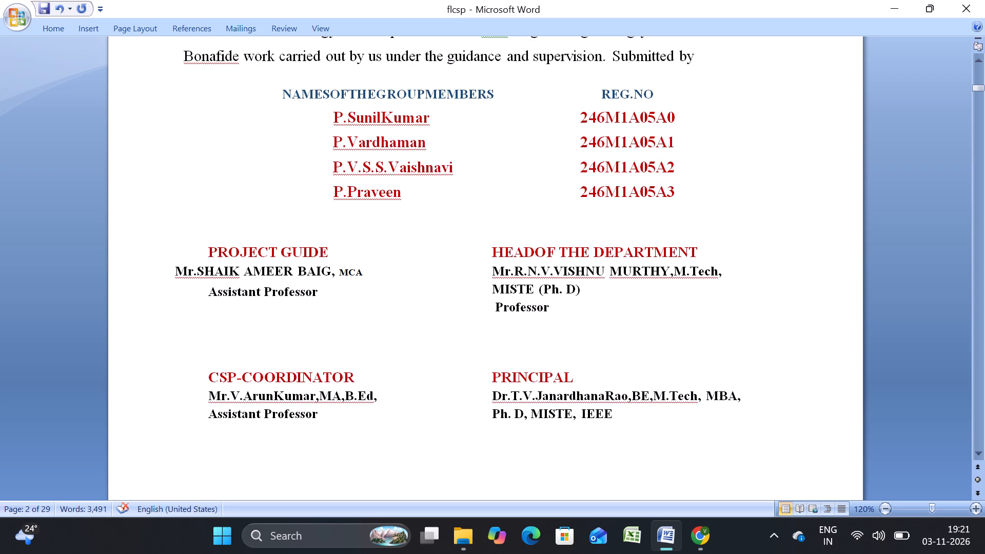
Indent the "Professor" line under the head of the department's name by adding 20 spaces before it.
click(494, 306)
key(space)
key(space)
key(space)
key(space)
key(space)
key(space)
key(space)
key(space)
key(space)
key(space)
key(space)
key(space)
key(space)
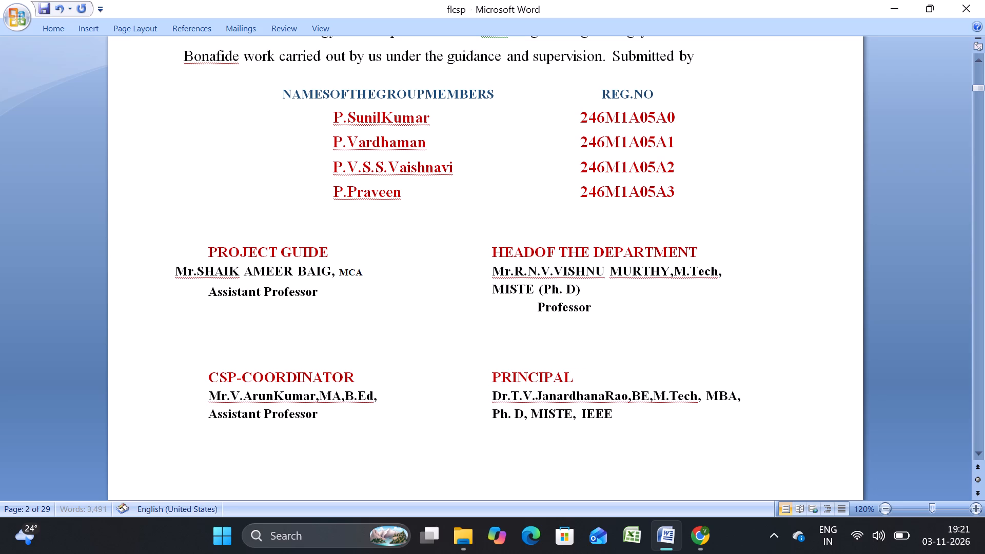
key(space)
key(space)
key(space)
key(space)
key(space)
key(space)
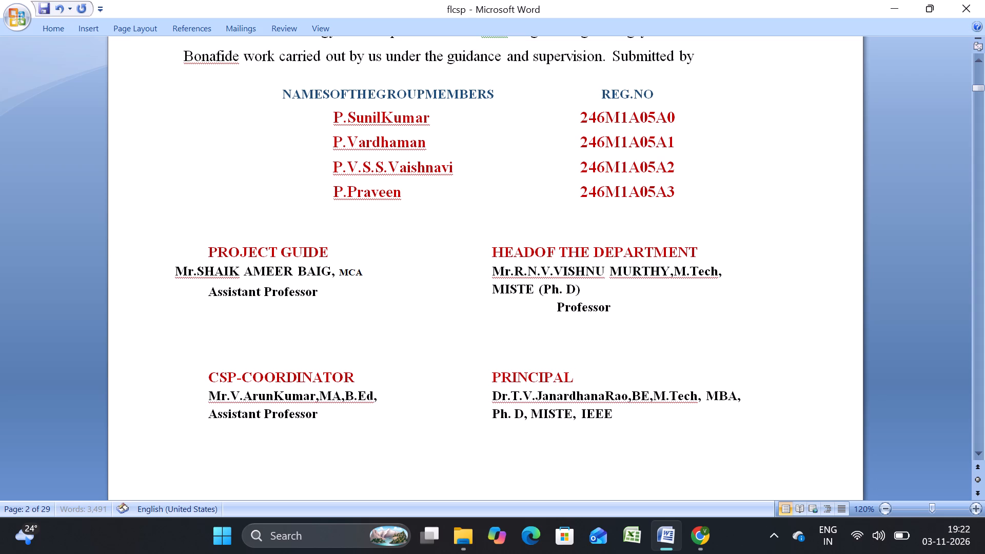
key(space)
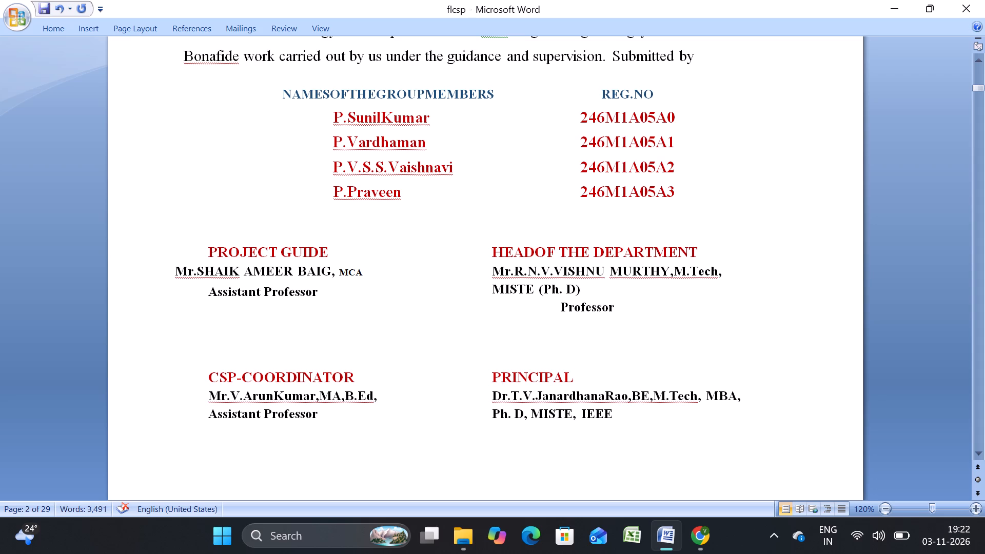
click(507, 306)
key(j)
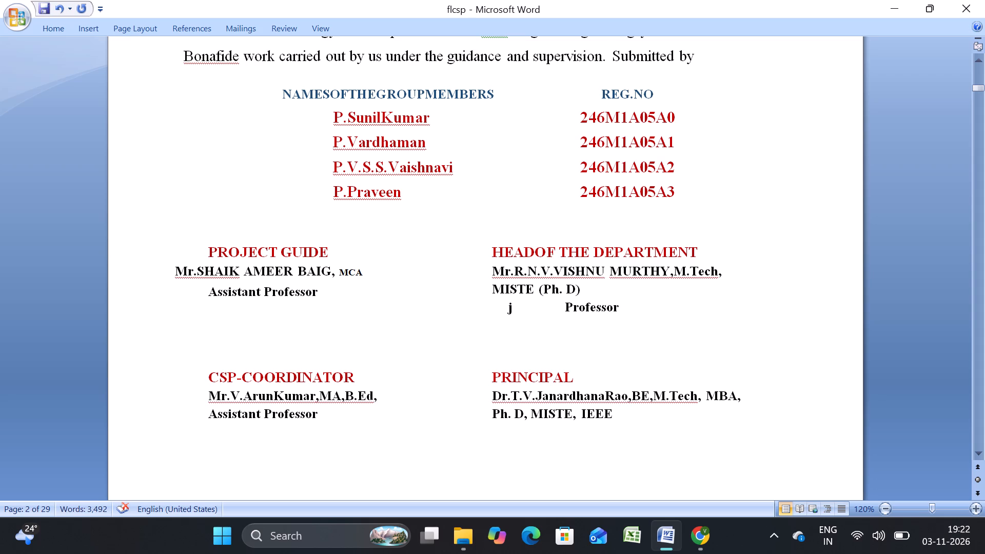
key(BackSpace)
Insert a non-breaking space between the initials and given name of the head of the department.
click(554, 274)
key(ctrl+shift+space)
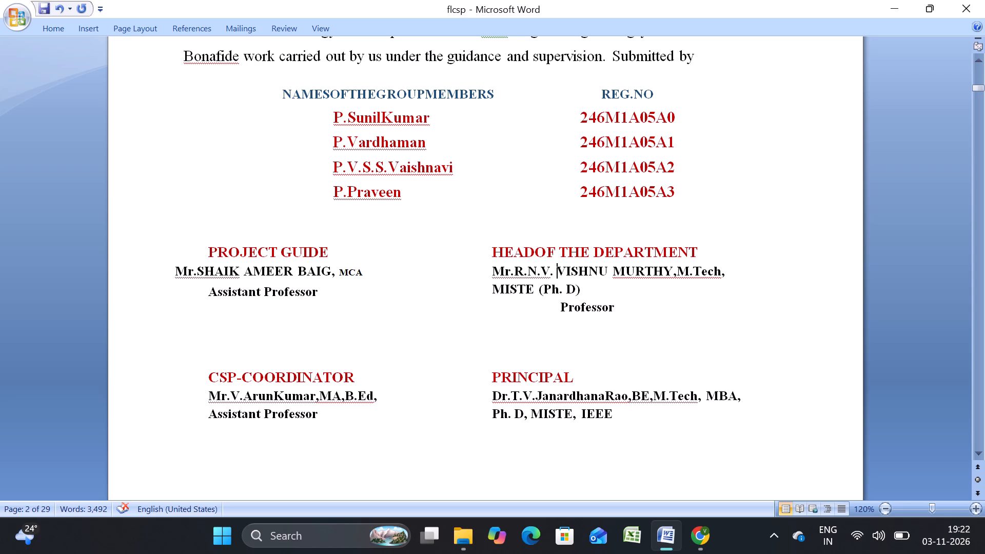
Set the font size of the head of the department's "M.Tech" qualification to 8.
click(678, 272)
drag(678, 272, 720, 275)
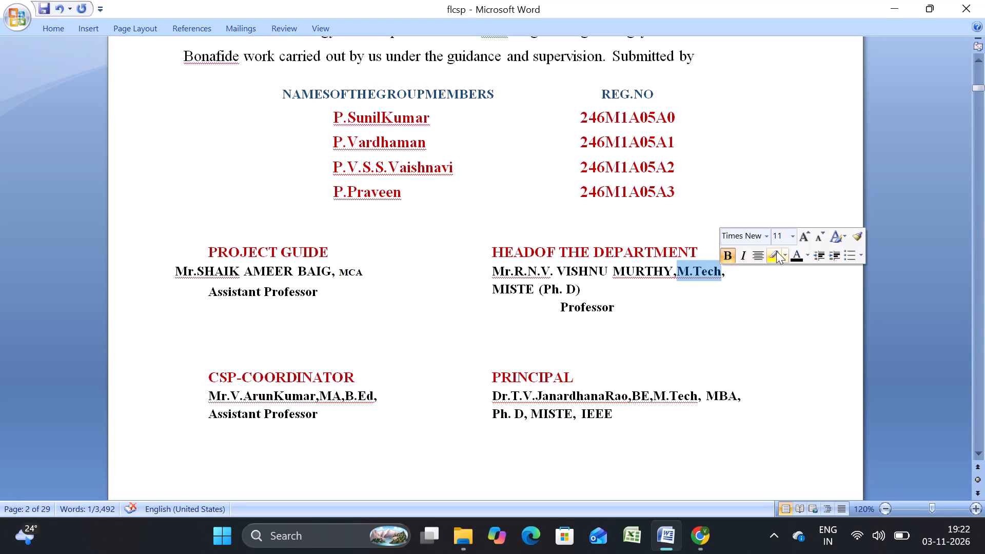
click(795, 242)
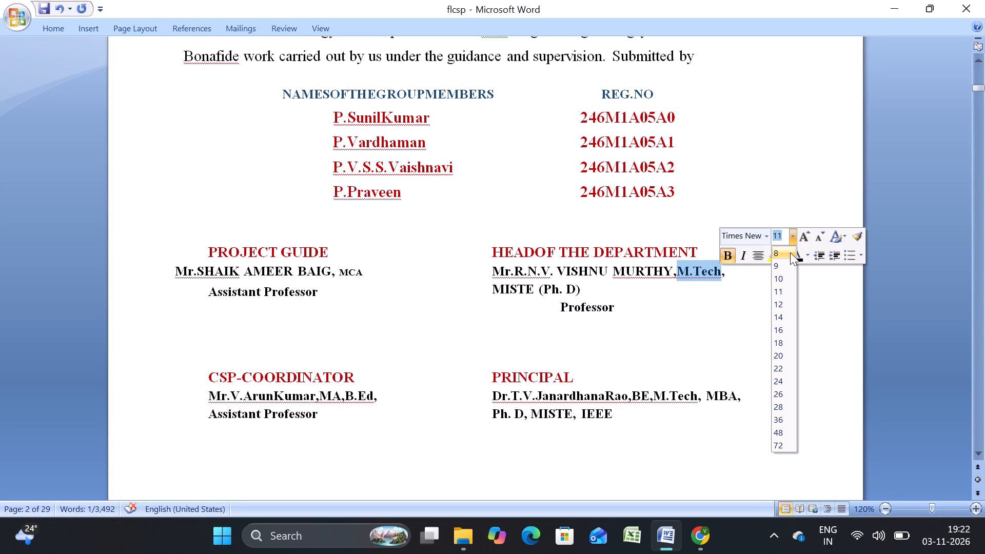
click(790, 252)
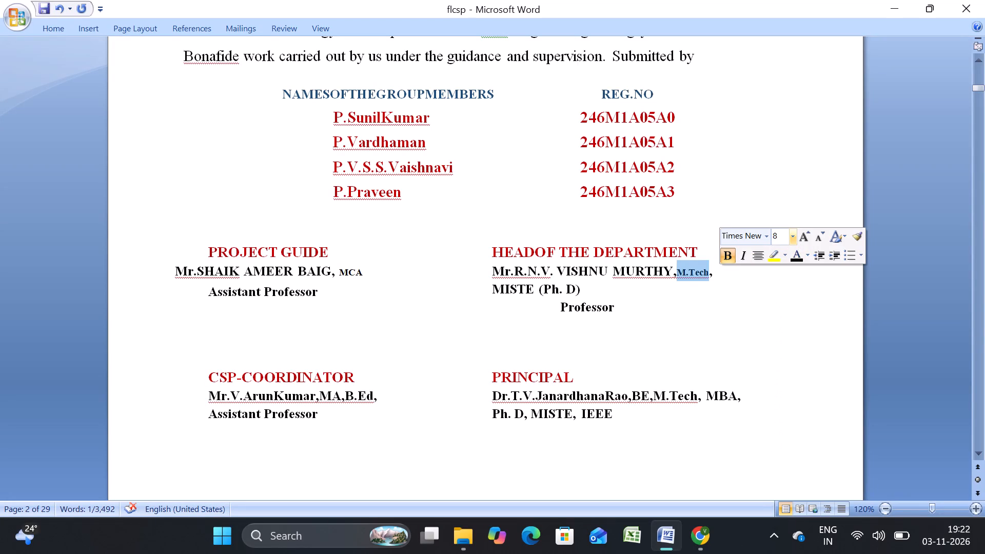
click(781, 291)
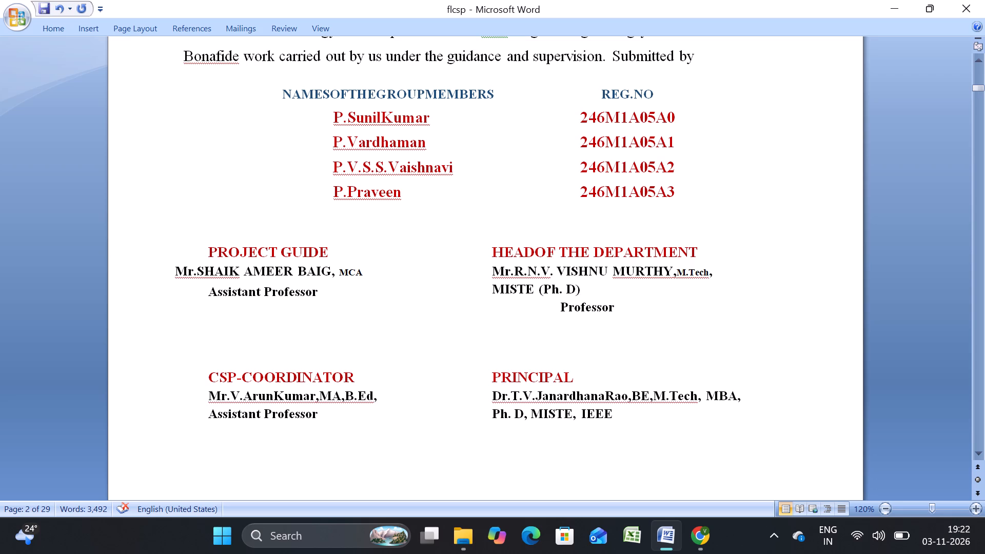
Replace the space after the head of the department's "M.Tech," with a paragraph break before "MISTE (Ph. D)".
click(716, 276)
key(BackSpace)
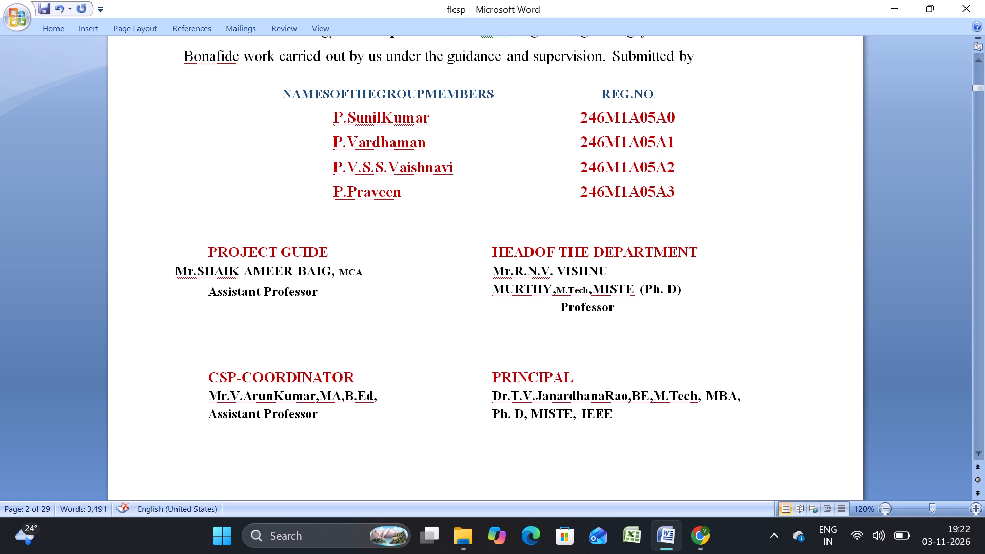
key(Return)
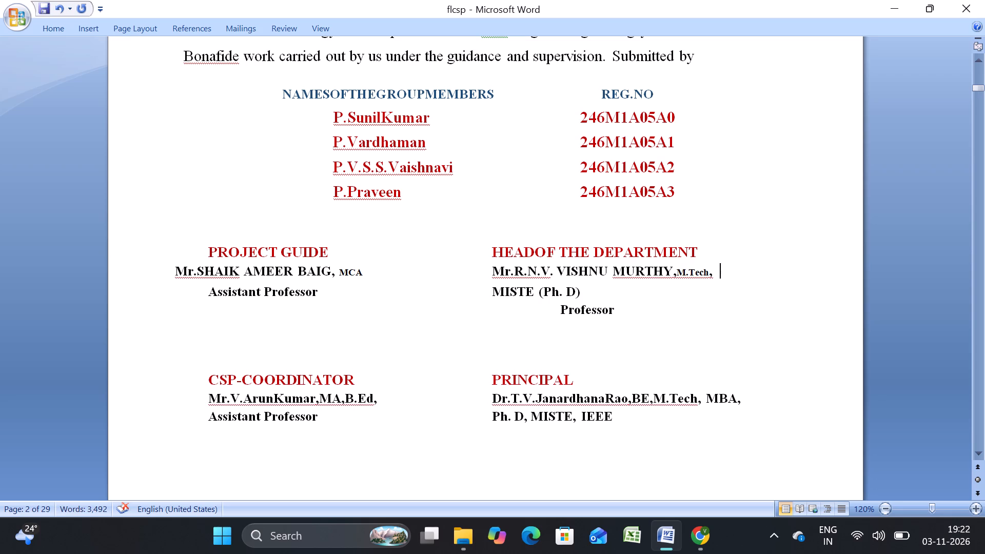
Set the font size of "MISTE (Ph. D)" under the head of the department's name to 8.
click(491, 289)
drag(491, 289, 579, 296)
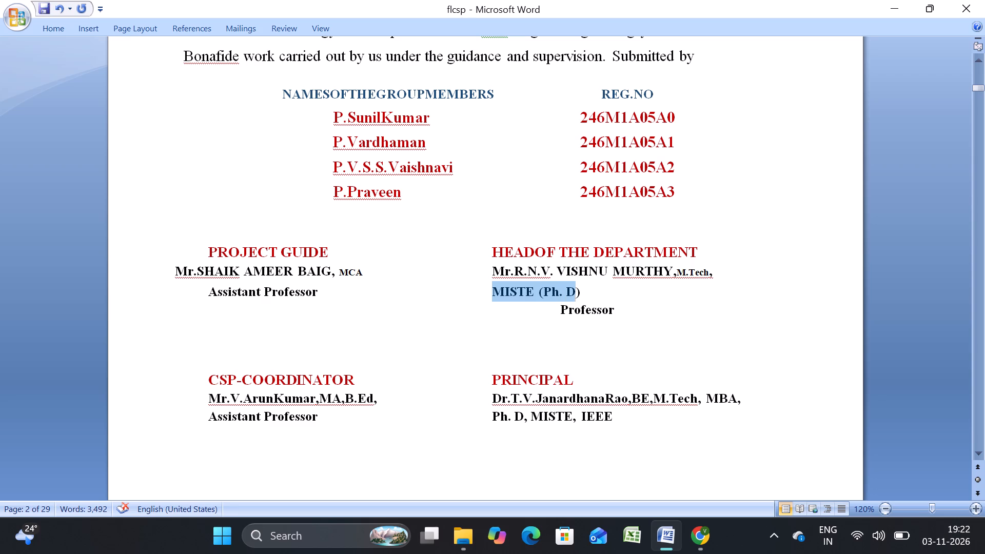
drag(579, 296, 586, 297)
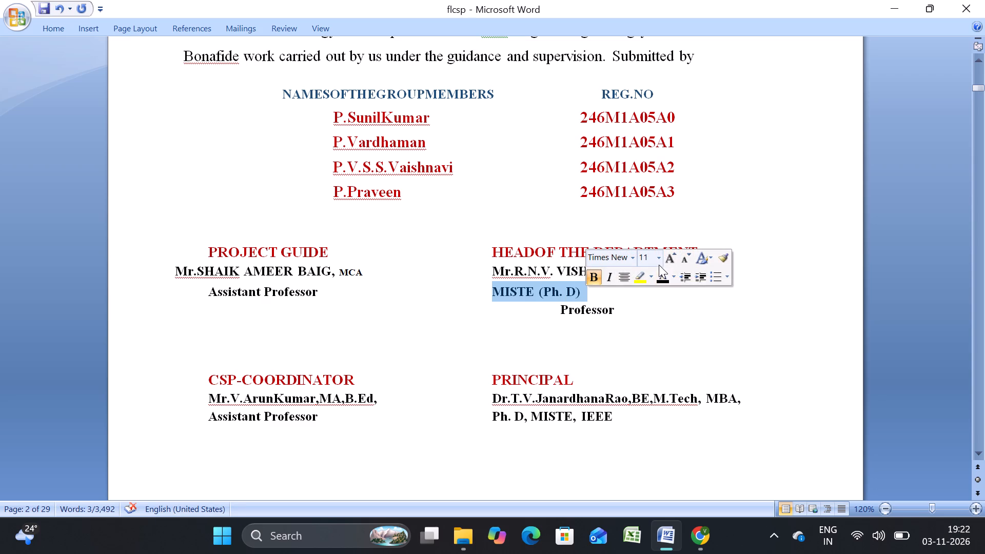
click(659, 257)
click(658, 270)
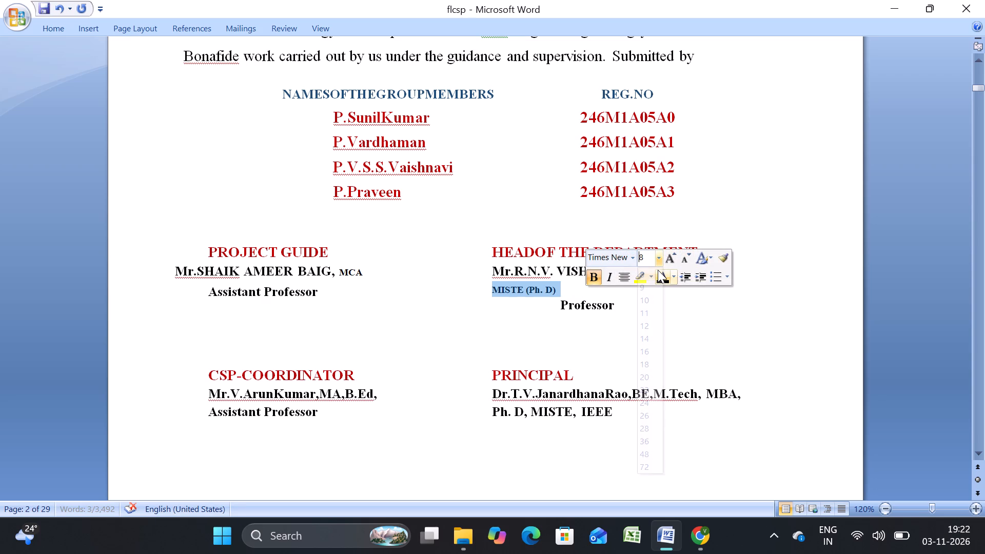
click(678, 314)
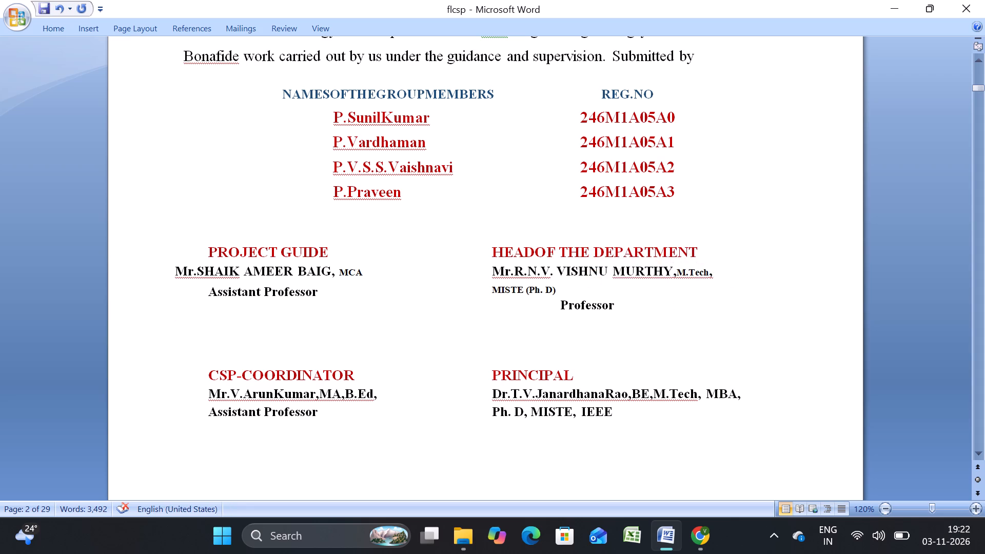
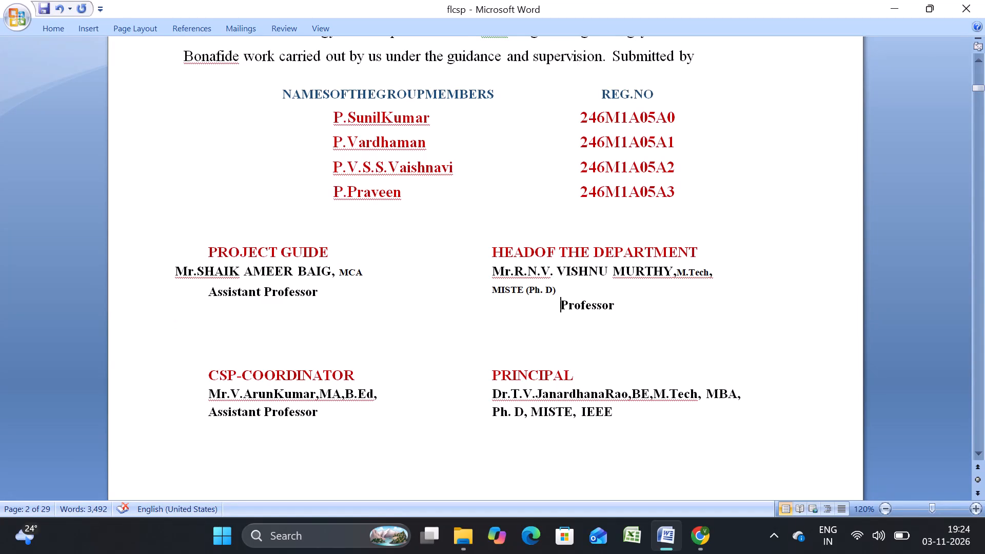
Add "Associate" and a space before "Professor" under the head of the department's qualifications.
key(a)
key(BackSpace)
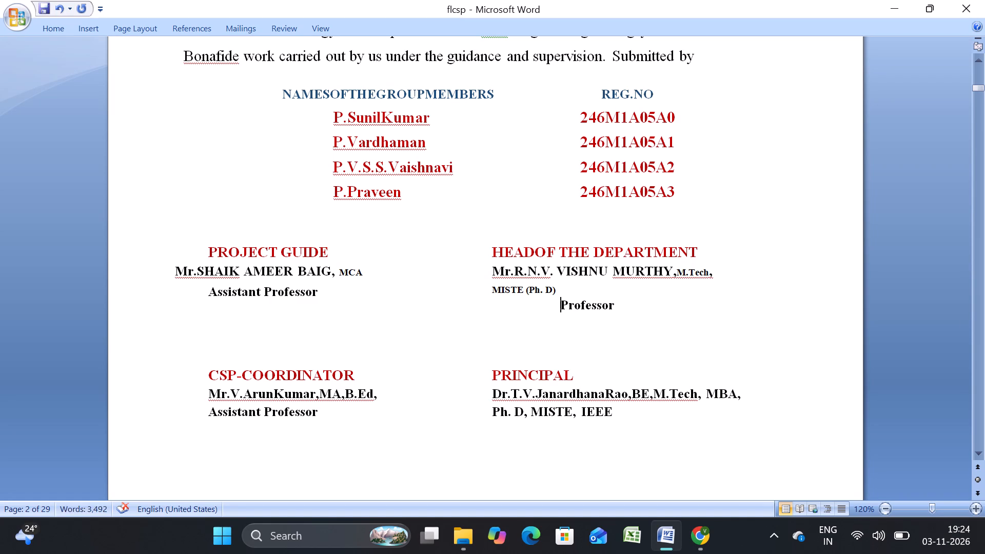
key(shift+a)
text(ss)
text(ociate)
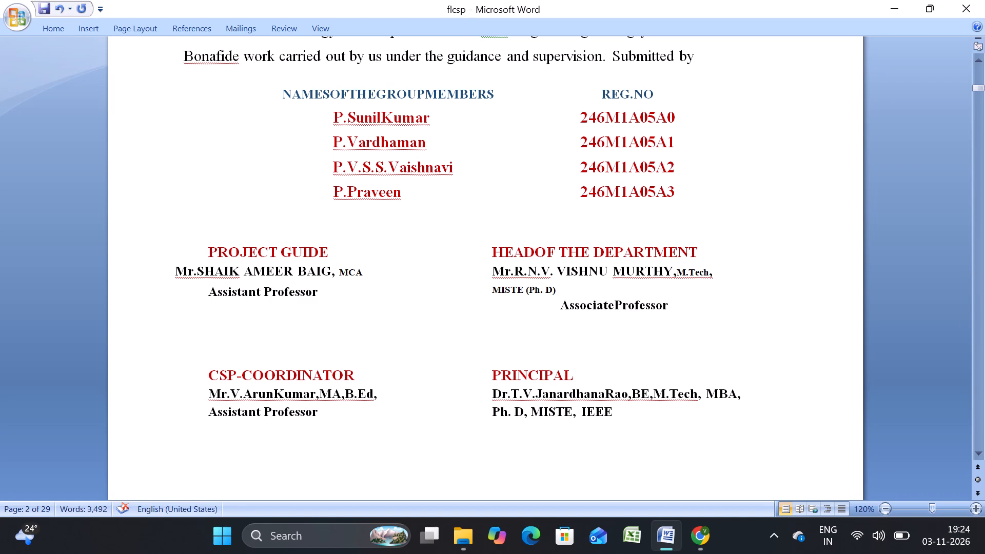
key(space)
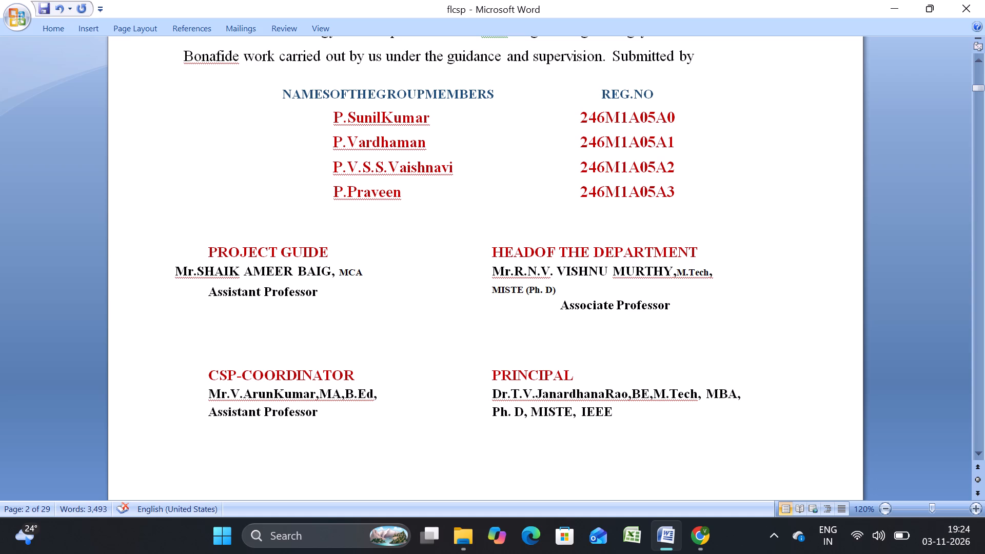
Remove seven leading spaces before "Associate Professor" under the head of the department to reduce its indent.
click(560, 306)
key(BackSpace)
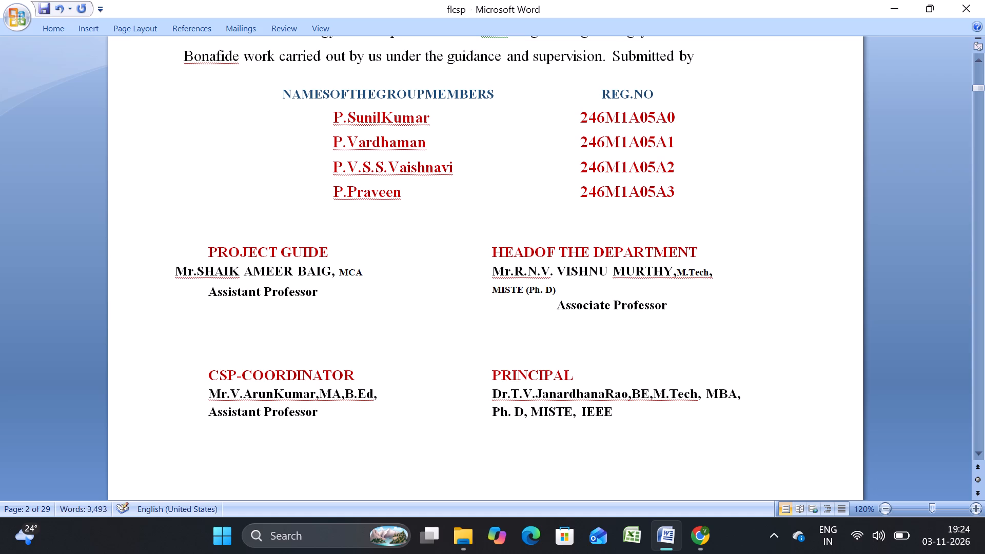
key(BackSpace)
key(BackSpace)
key(BackSpace)
key(BackSpace)
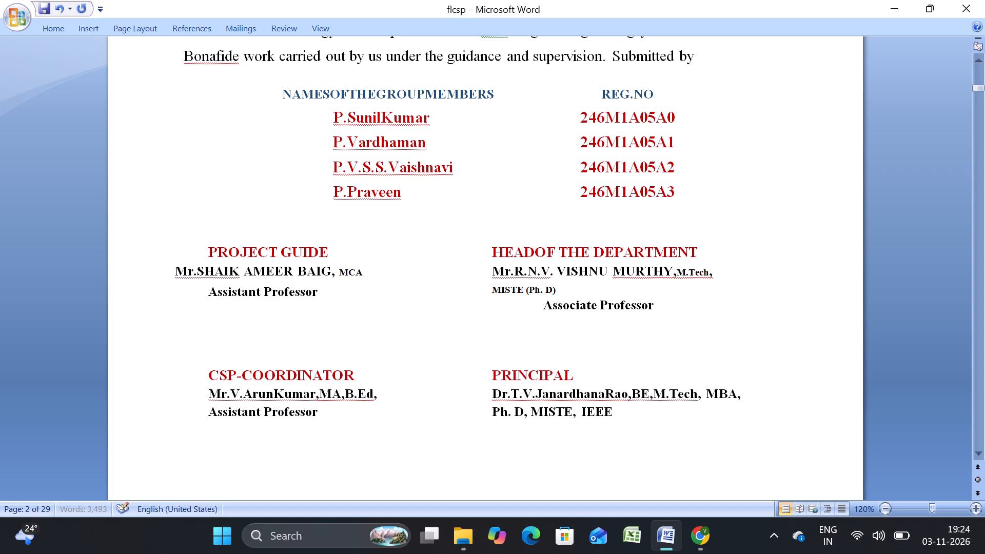
key(BackSpace)
key(BackSpace)
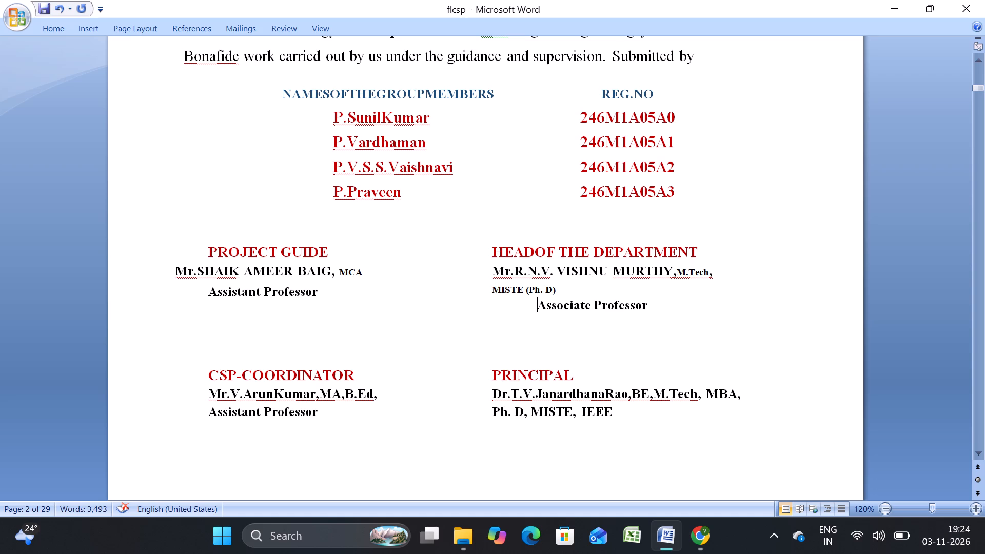
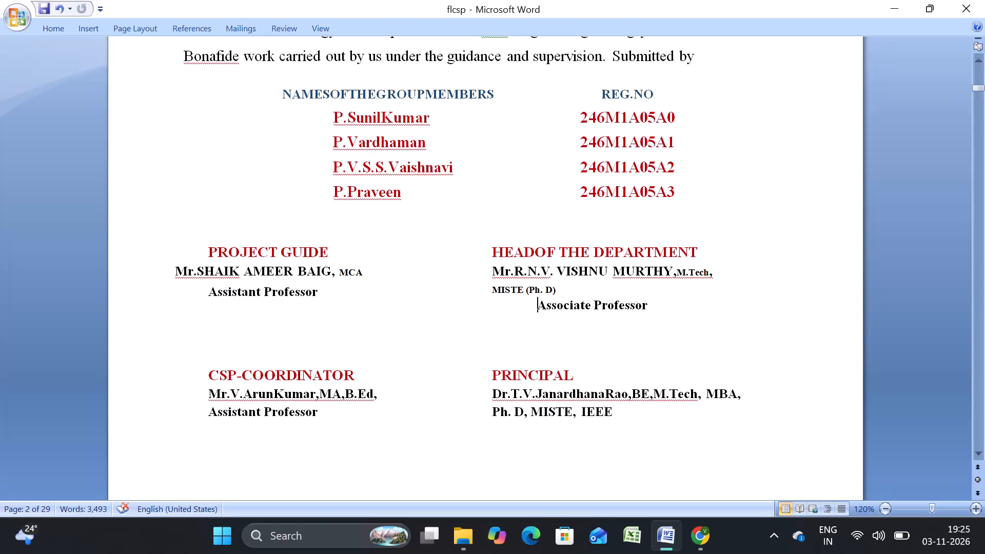
Retype the CSP coordinator's given name and surname in capital letters with a space between them, keeping the existing title and initial.
click(314, 399)
key(BackSpace)
key(BackSpace)
key(BackSpace)
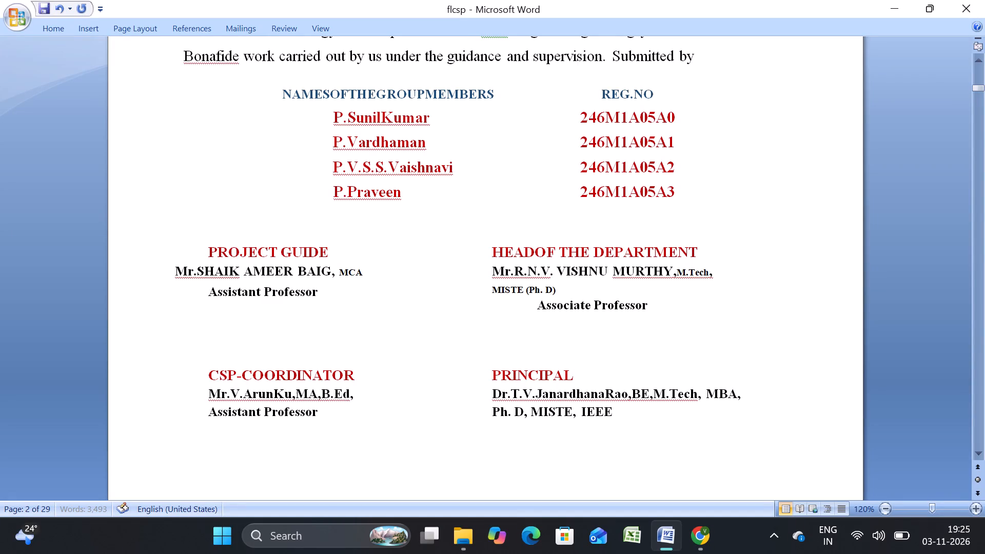
key(BackSpace)
key(BackSpace)
key(BackSpace)
key(BackSpace)
key(BackSpace)
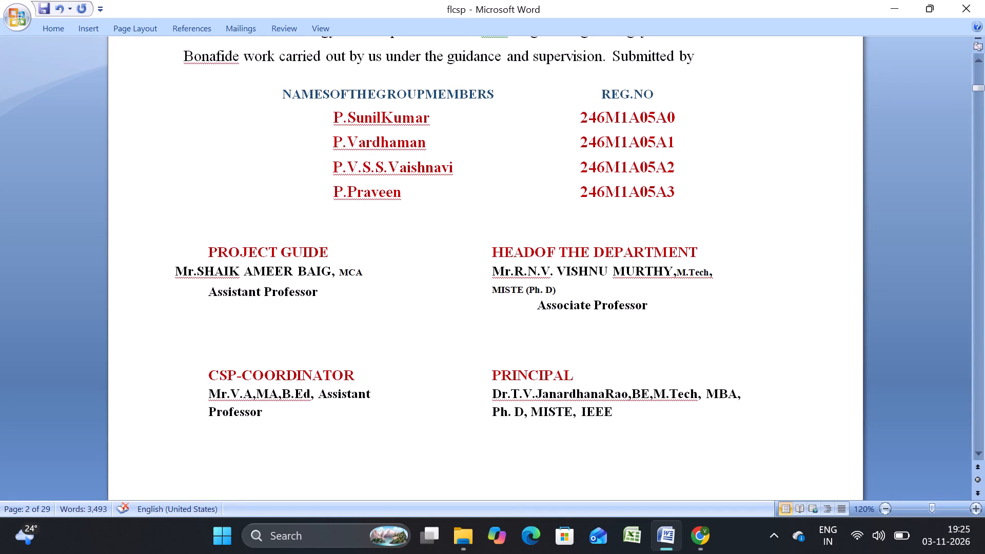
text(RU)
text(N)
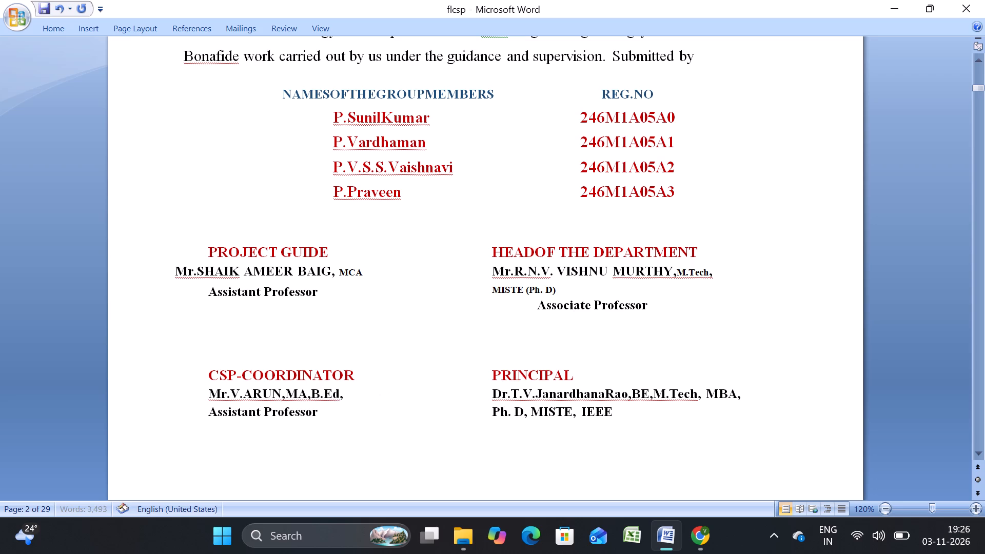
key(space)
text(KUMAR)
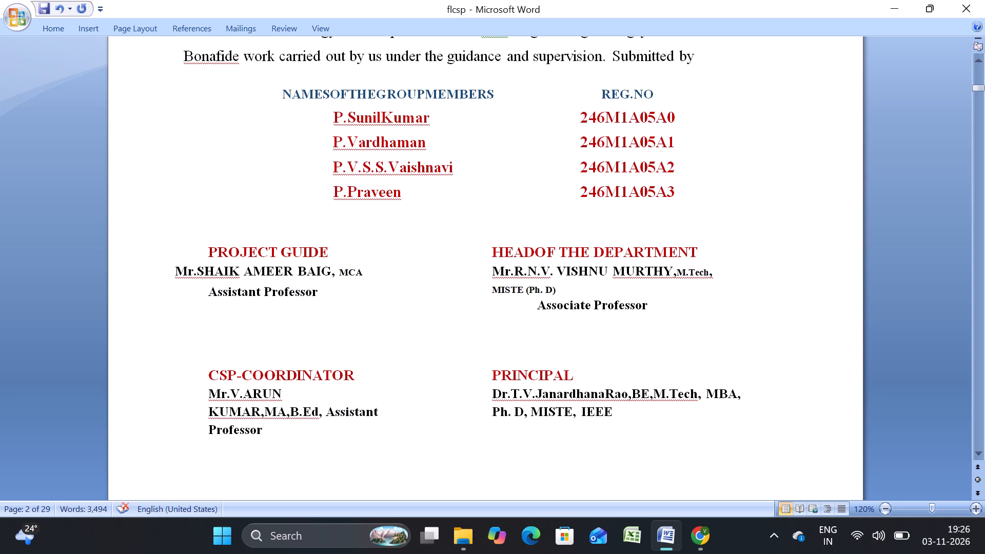
Keep the CSP coordinator's name on one line using non-breaking spaces between the two names and after the initial.
click(203, 420)
key(BackSpace)
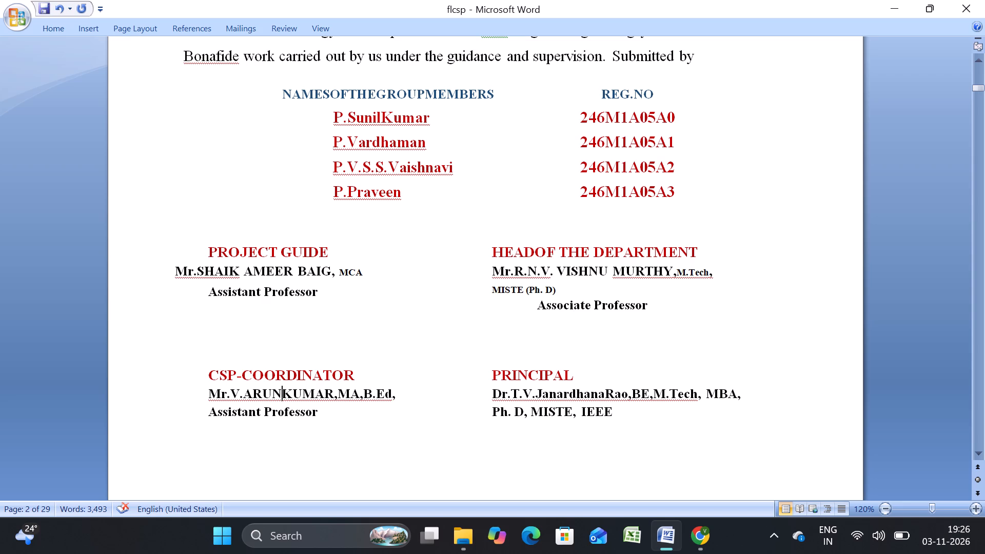
key(ctrl+shift+space)
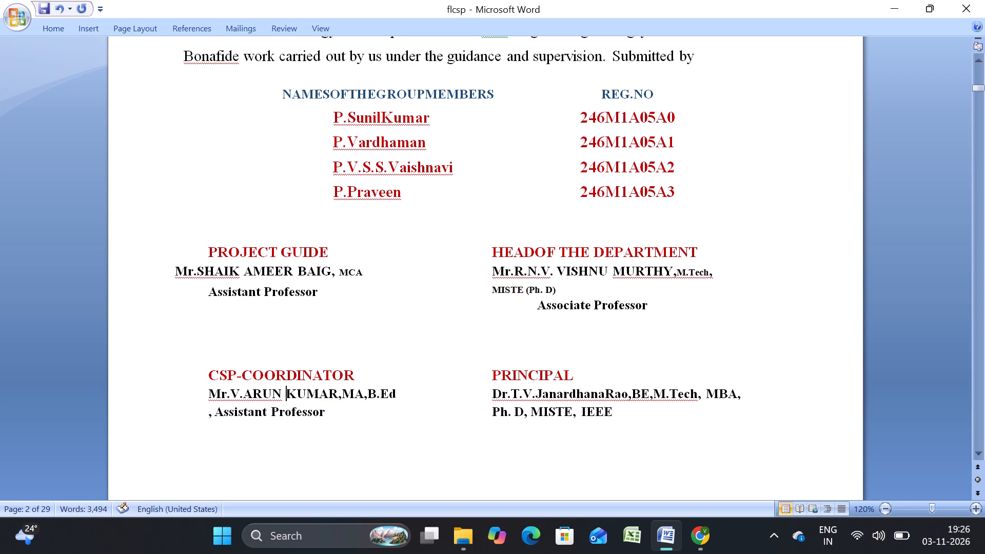
click(244, 398)
key(ctrl+shift+space)
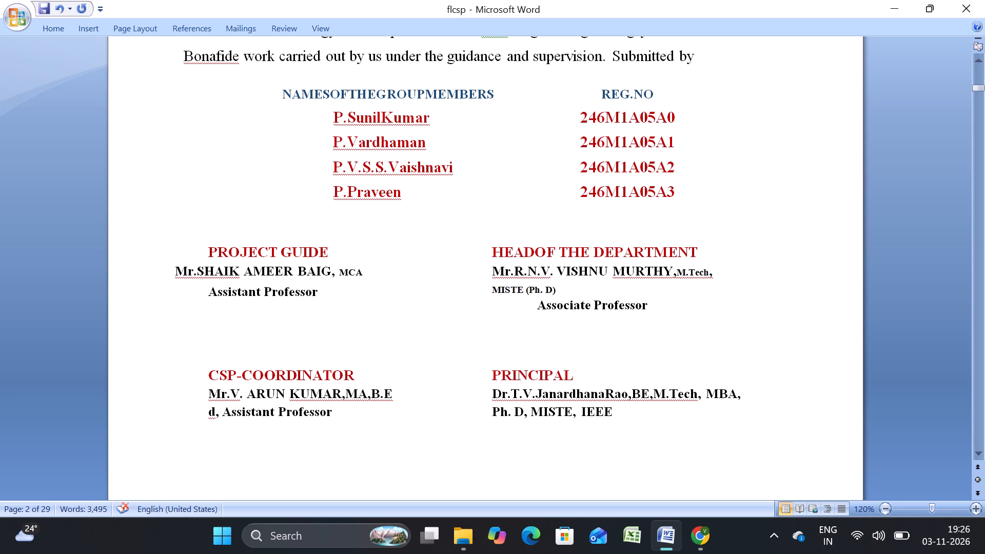
Remove the indent before the CSP coordinator's name line.
click(205, 393)
key(BackSpace)
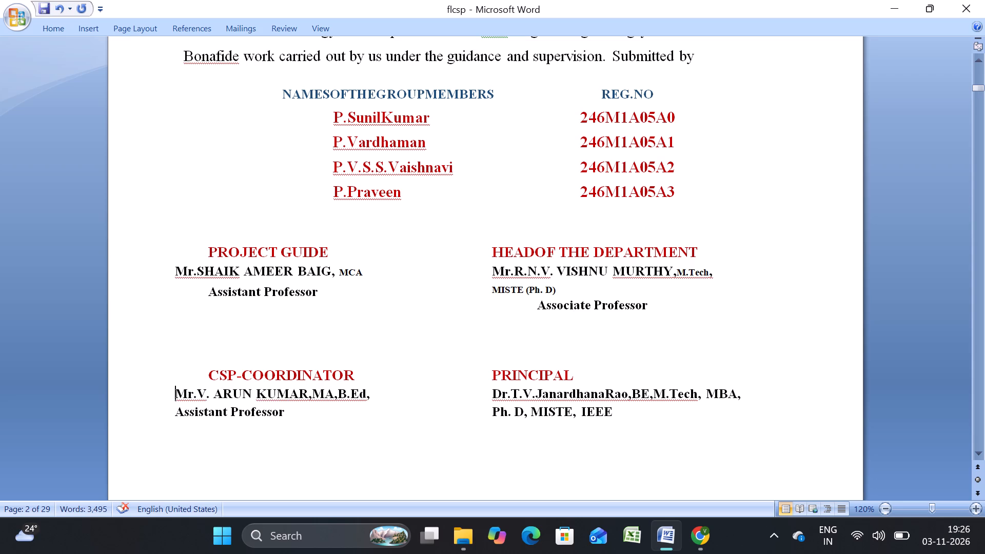
Set the CSP coordinator's qualifications "MA,B.Ed," to font size 8.
click(333, 399)
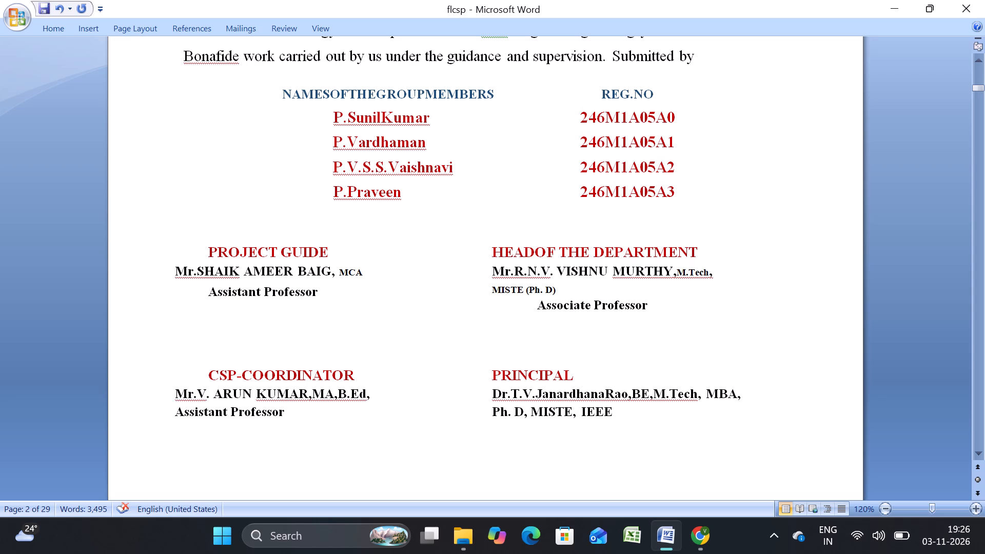
click(313, 393)
drag(313, 393, 369, 401)
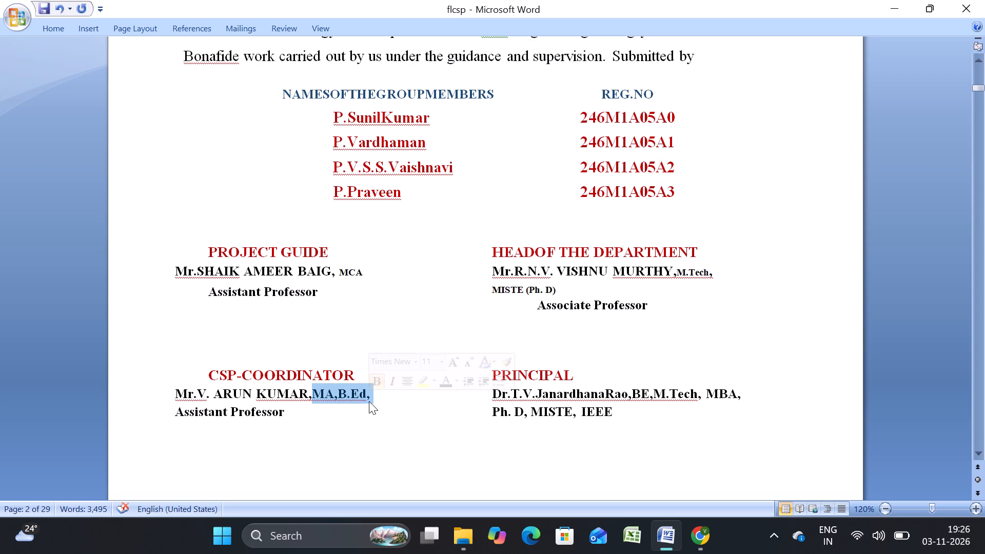
click(443, 363)
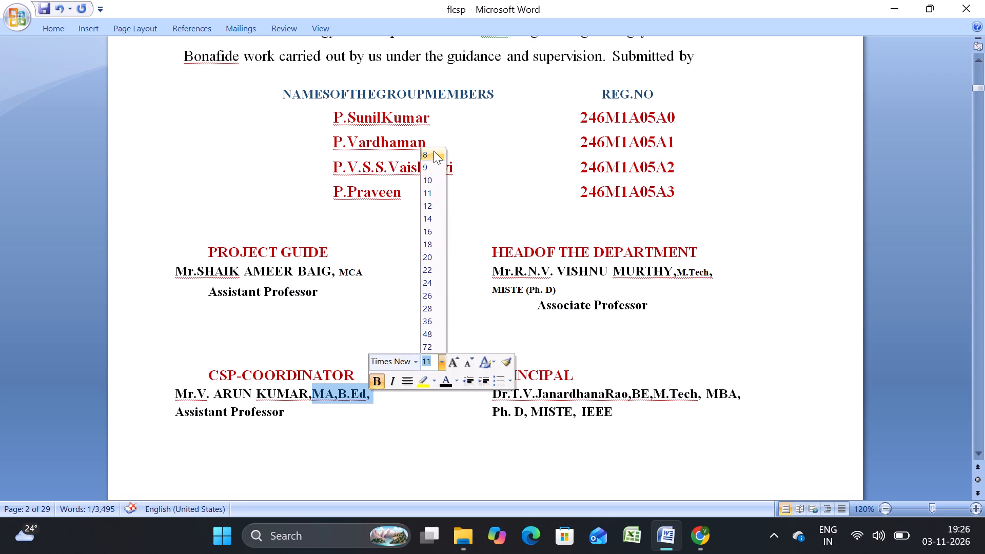
click(434, 149)
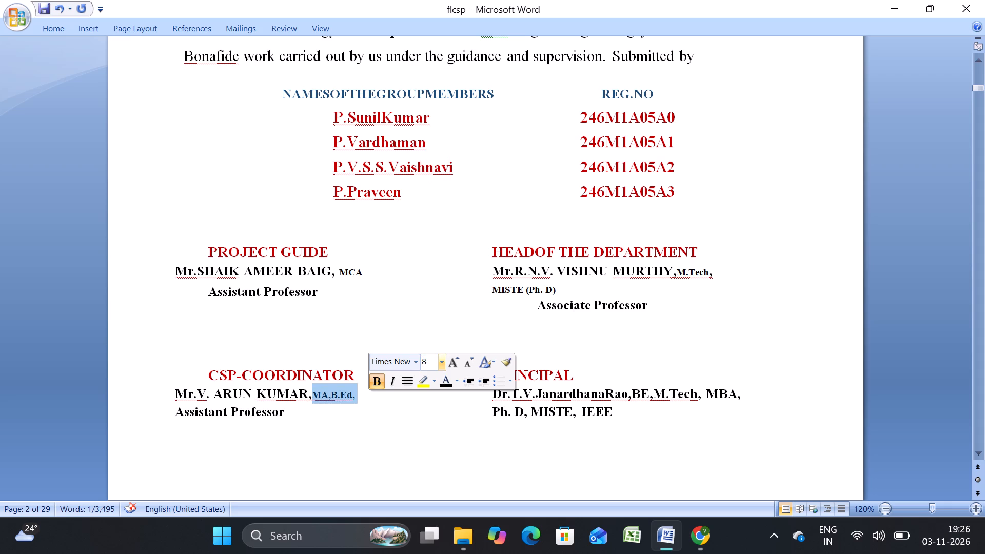
click(420, 281)
click(399, 378)
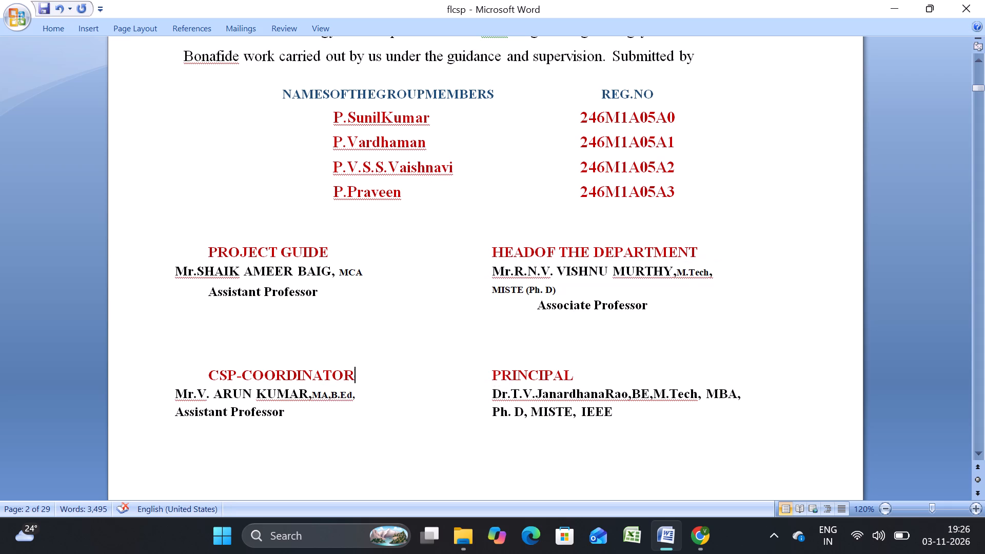
Start a new paragraph at the CSP coordinator's "Assistant Professor" and remove the comma after "B.Ed".
click(362, 400)
key(BackSpace)
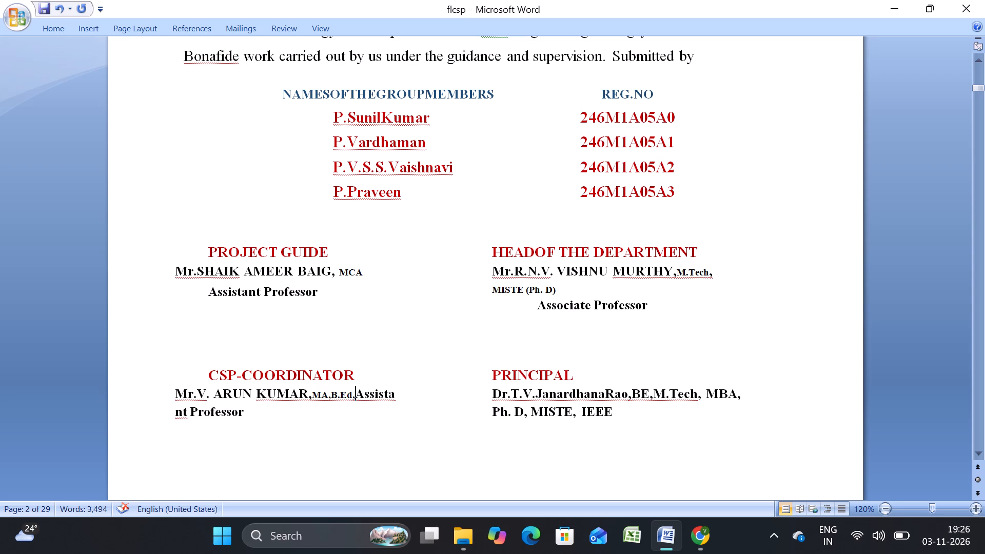
key(Return)
click(358, 400)
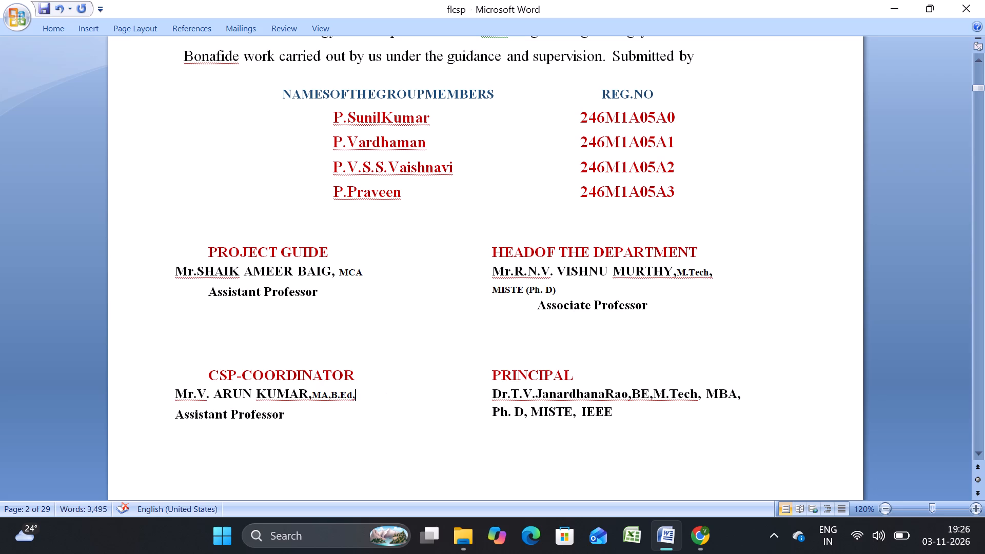
key(BackSpace)
Remove the indent before the head of the department's name line.
click(490, 267)
key(BackSpace)
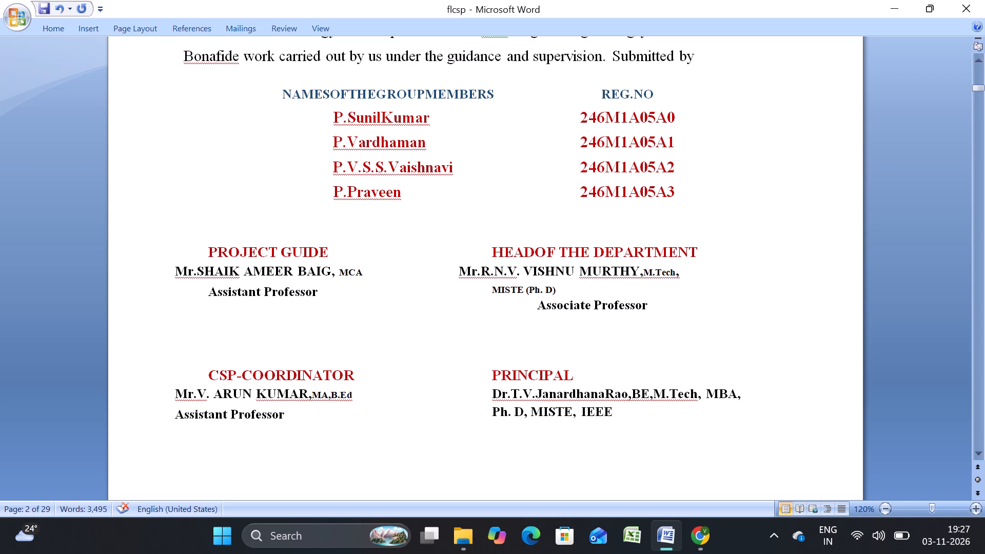
Join "MISTE (Ph. D)" onto the head of the department's name line and add a comma after "MISTE".
click(488, 289)
key(BackSpace)
key(BackSpace)
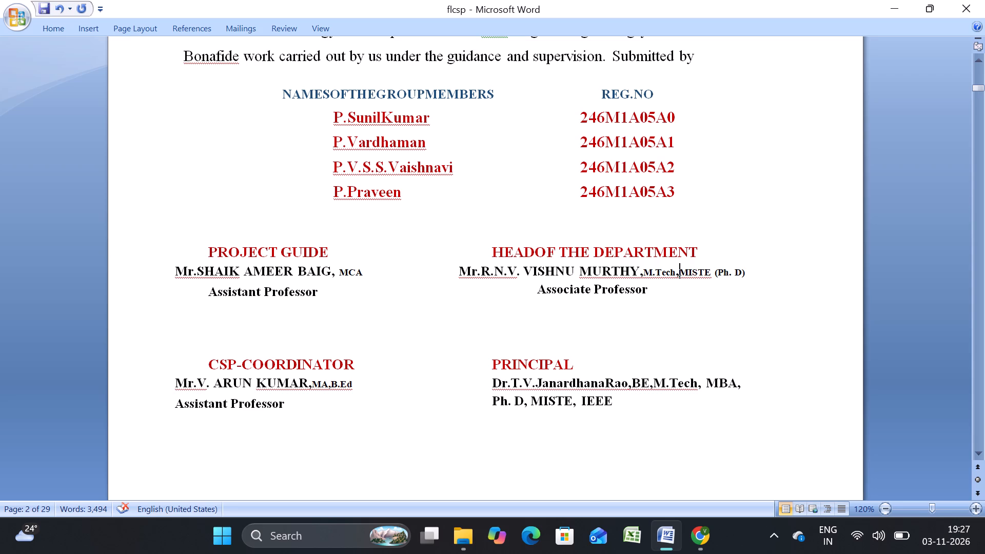
click(711, 276)
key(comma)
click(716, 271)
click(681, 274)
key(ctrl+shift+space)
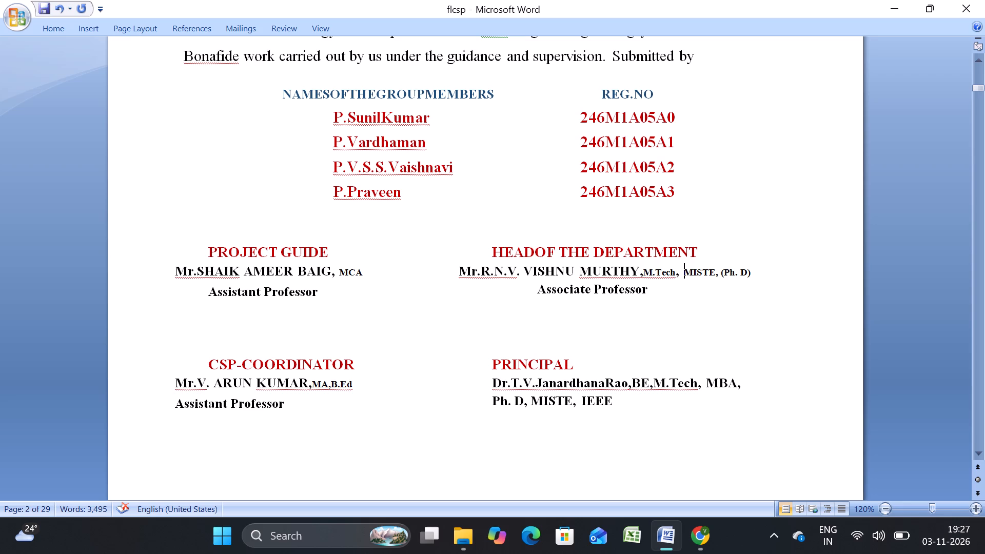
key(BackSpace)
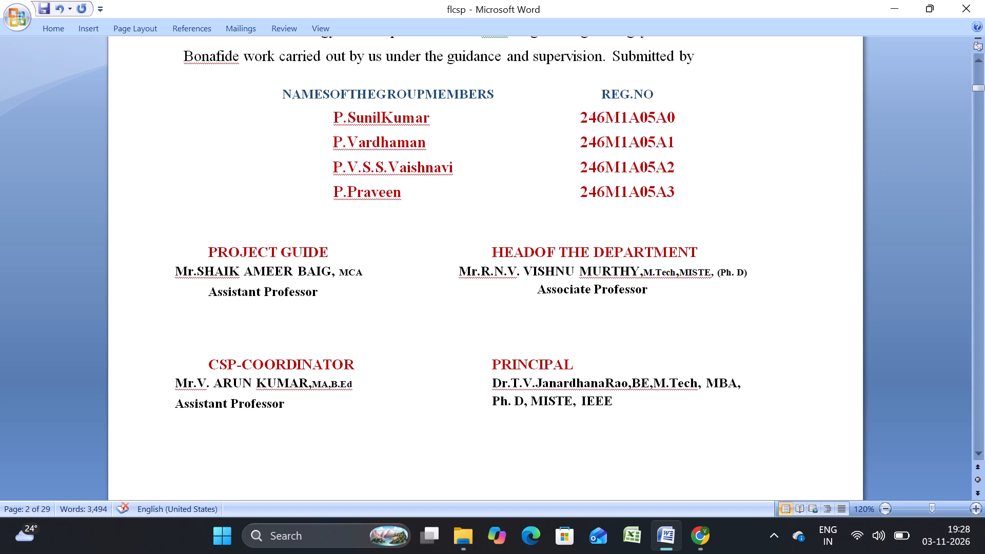
Retype the principal's given name and surname in capital letters with a space between them, keeping the title and initials.
click(627, 383)
key(BackSpace)
key(BackSpace)
key(BackSpace)
key(BackSpace)
key(BackSpace)
key(BackSpace)
key(BackSpace)
key(BackSpace)
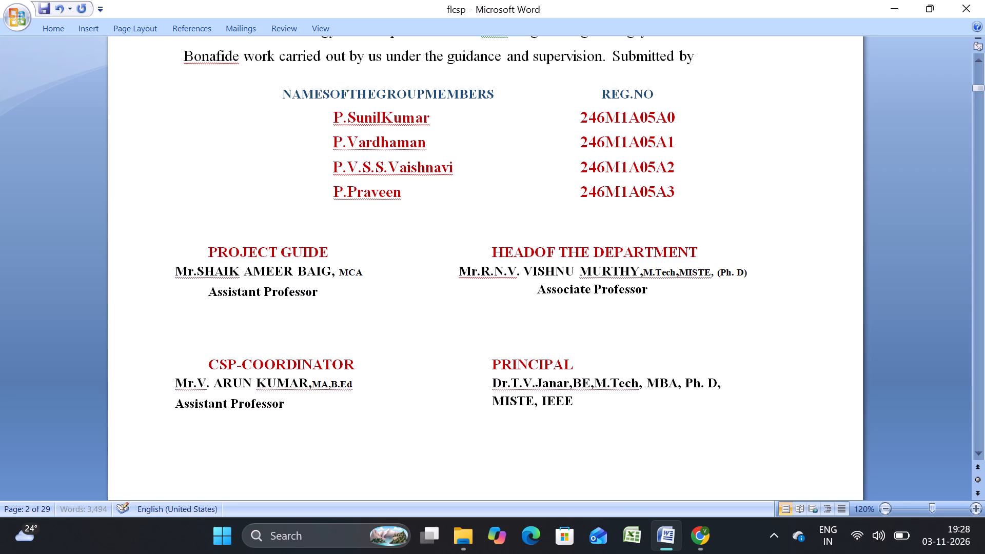
key(BackSpace)
key(BackSpace)
key(BackSpace)
key(BackSpace)
key(BackSpace)
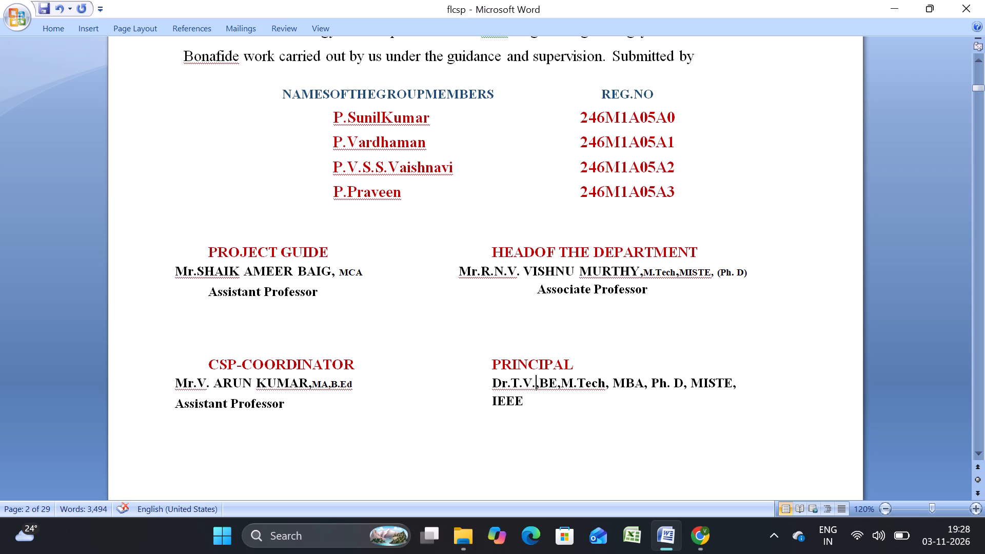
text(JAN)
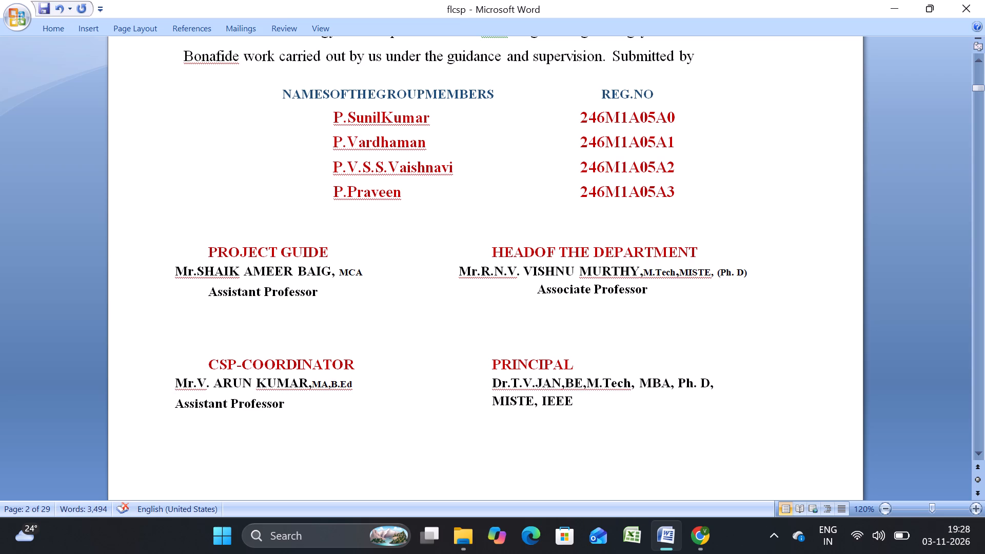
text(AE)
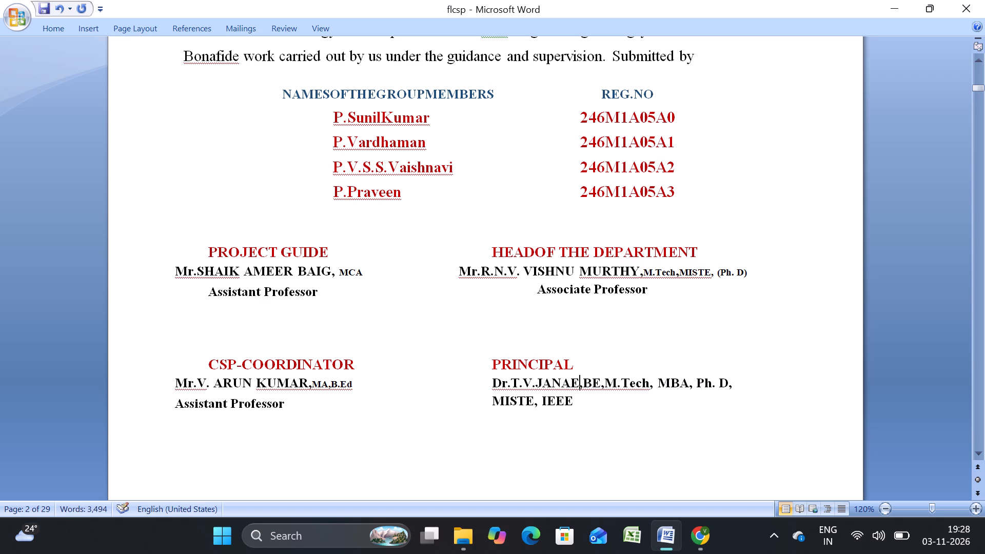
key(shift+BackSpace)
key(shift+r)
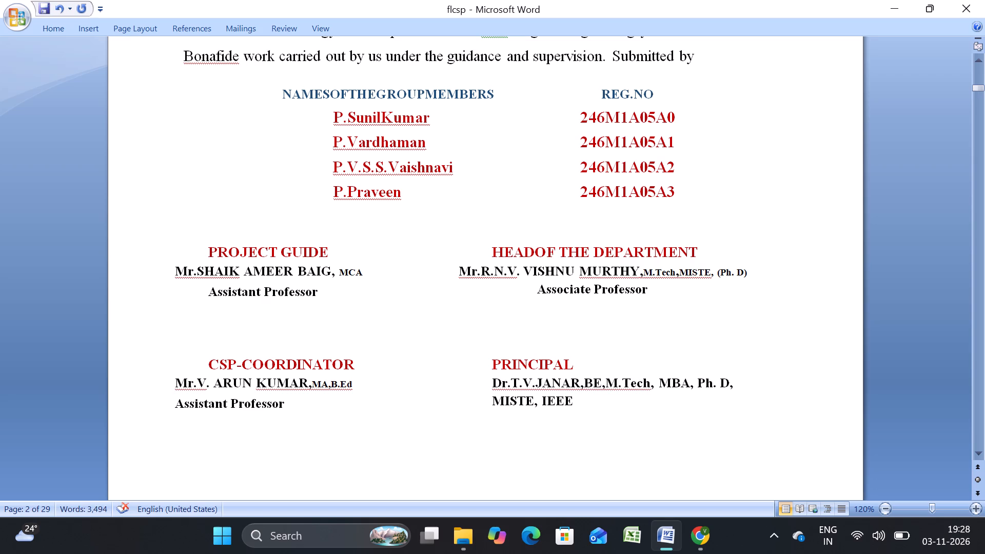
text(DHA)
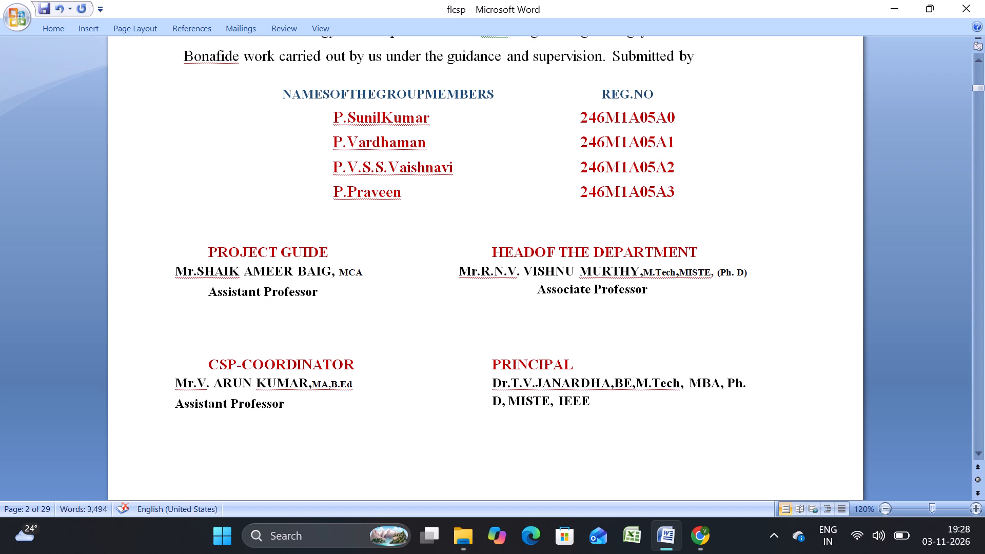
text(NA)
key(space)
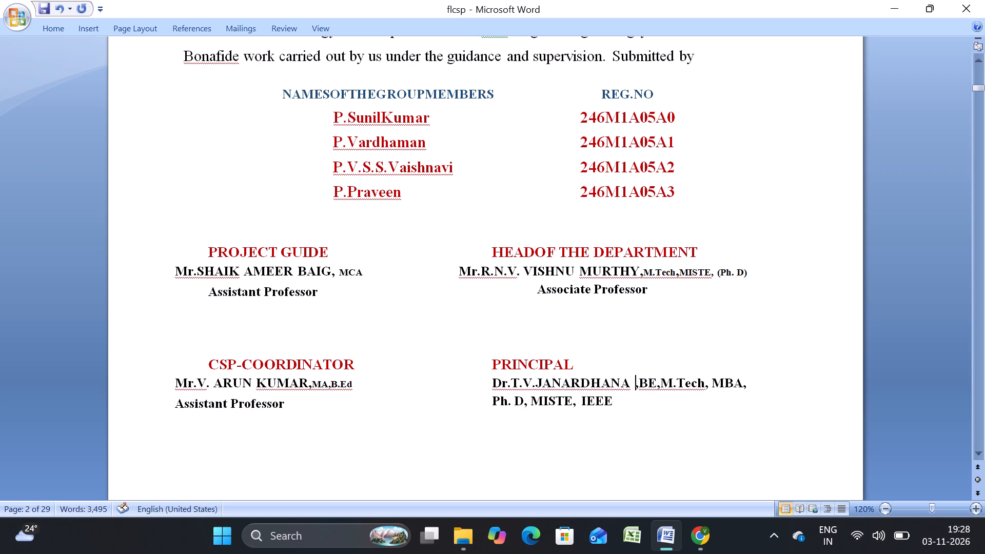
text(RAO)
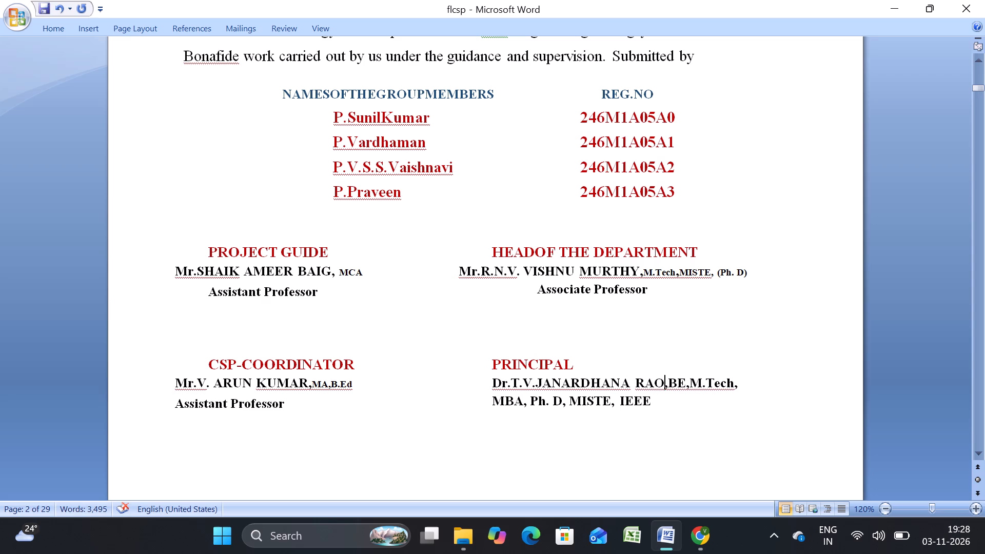
Start a new paragraph at the principal's qualifications "BE,M.Tech" and remove the space inside "Ph. D".
click(668, 387)
key(Return)
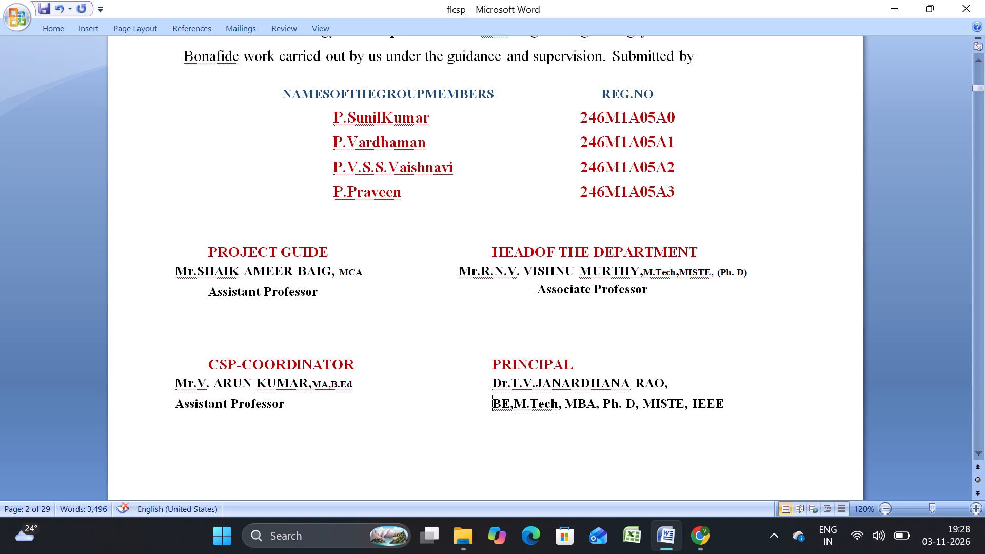
click(623, 404)
click(625, 404)
key(BackSpace)
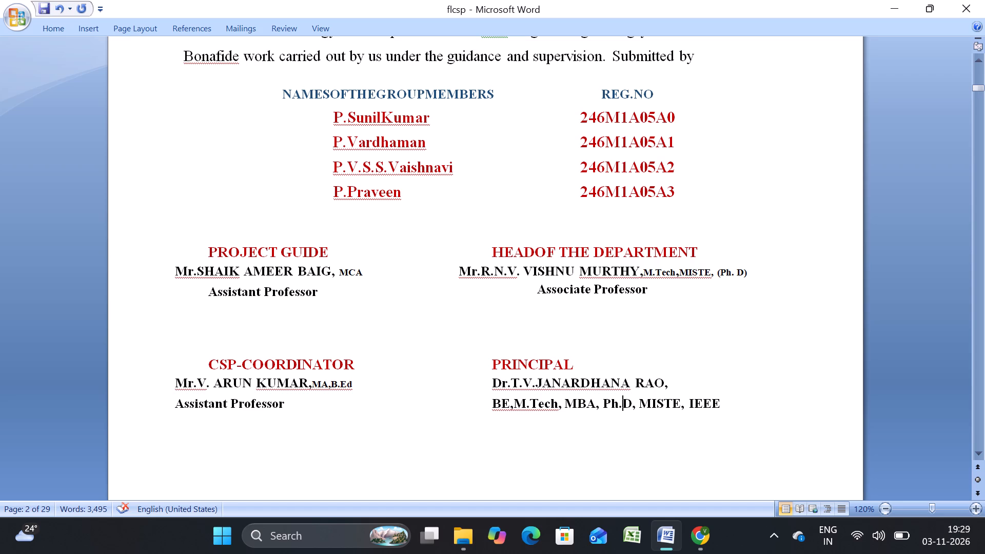
Set the principal's qualifications line "BE,M.Tech, MBA, Ph.D, MISTE, IEEE" to font size 8.
click(489, 406)
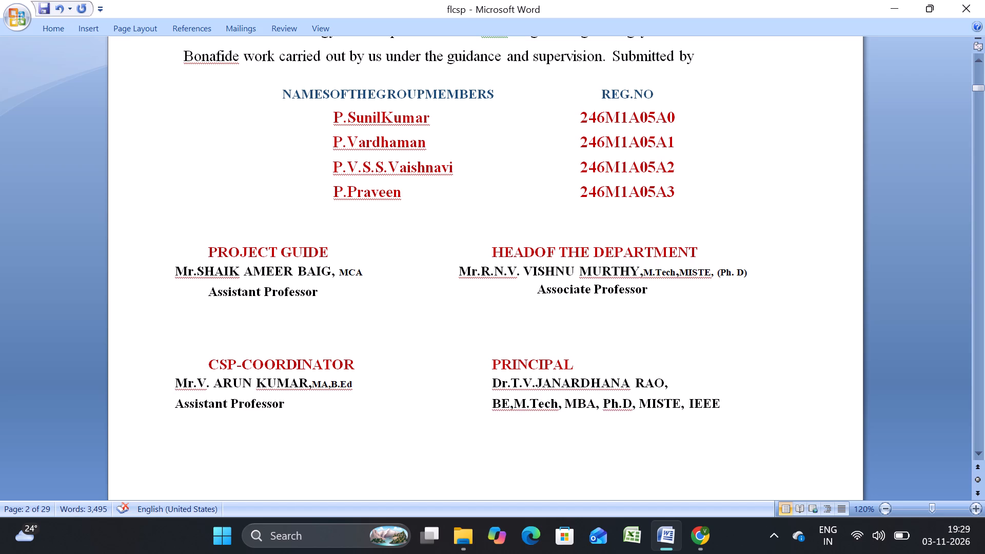
click(490, 404)
drag(490, 404, 715, 402)
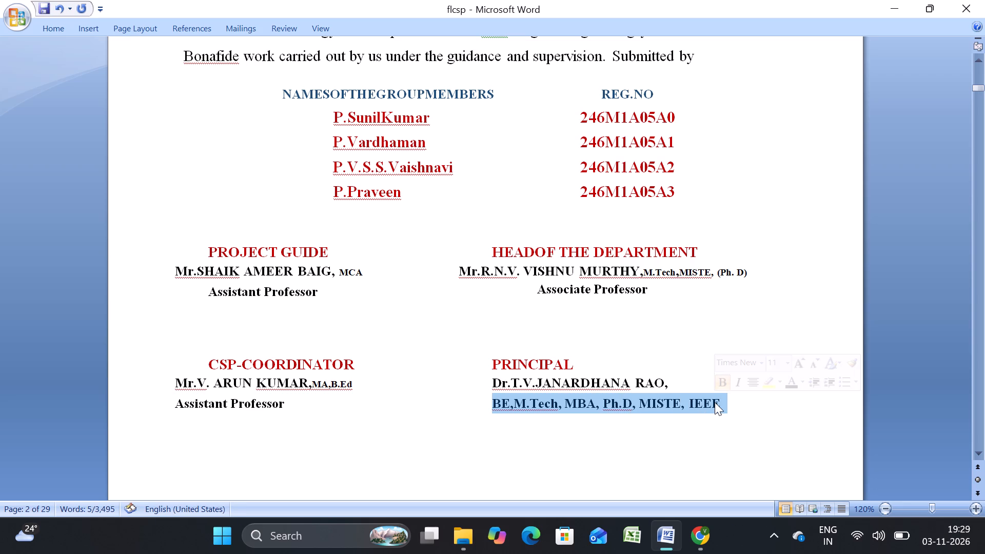
click(786, 366)
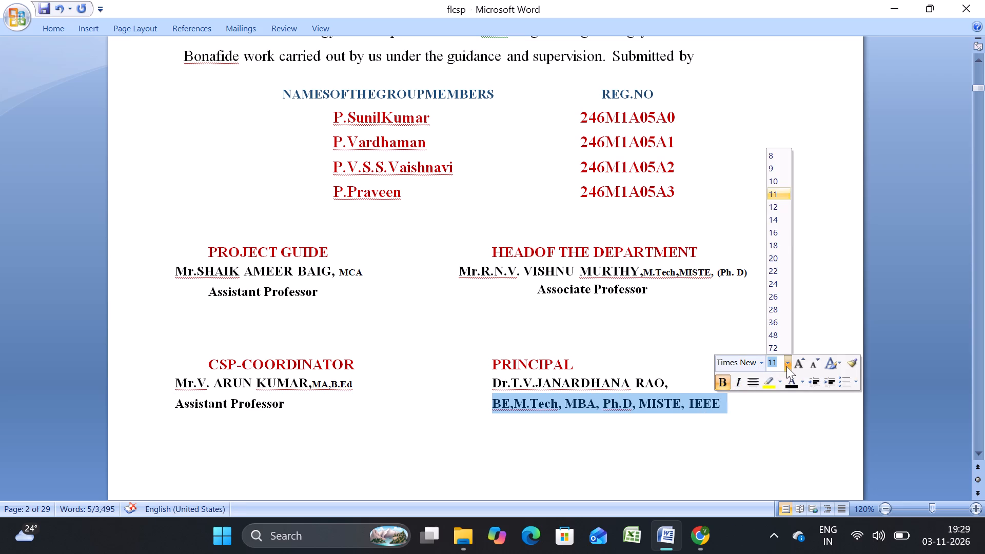
click(779, 160)
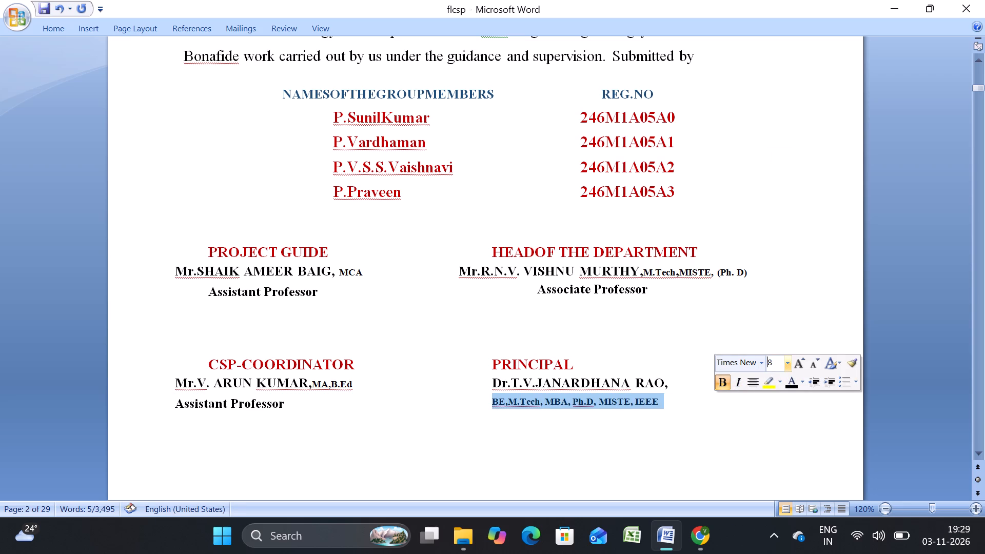
click(679, 399)
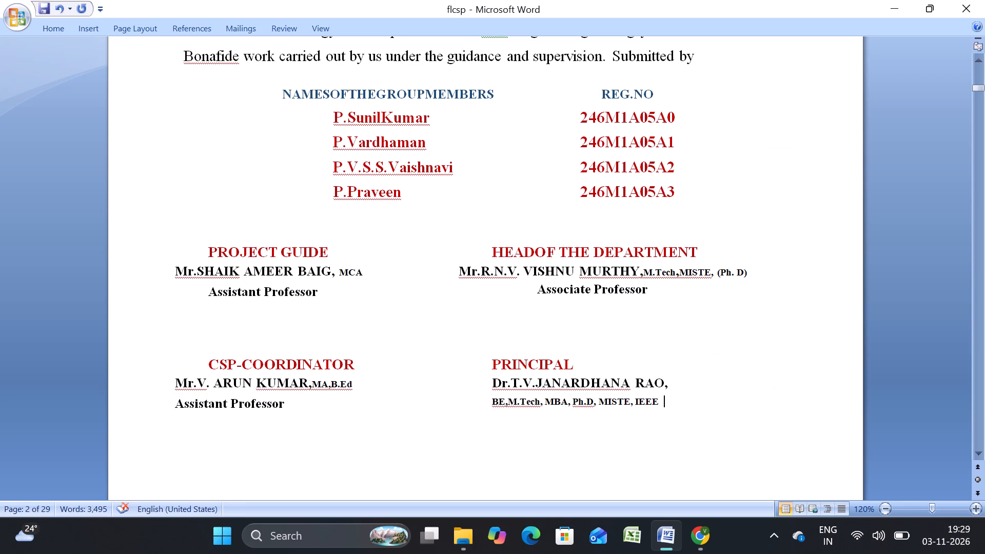
Change "IEEE" to "MIEEE" in the principal's qualifications, with no space after the preceding comma.
click(661, 400)
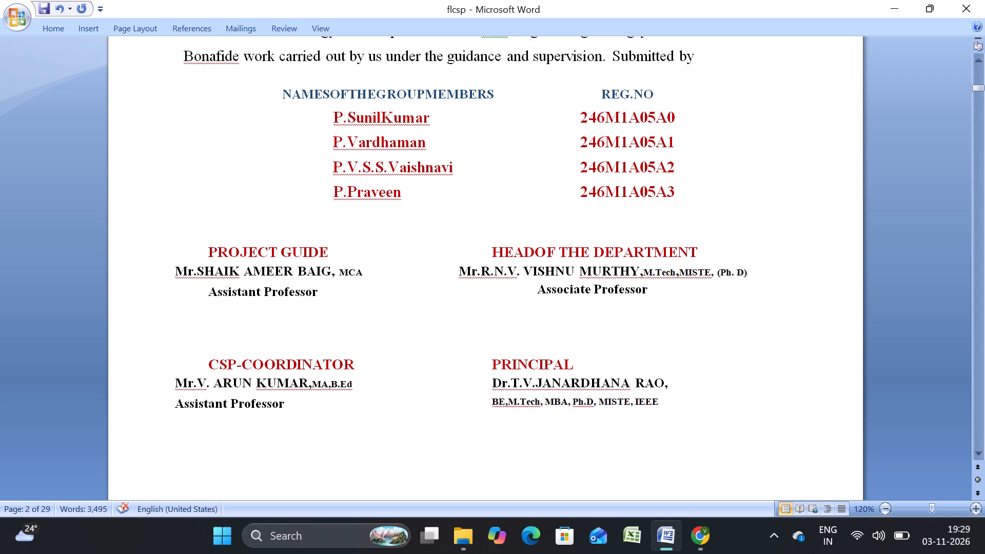
click(658, 402)
click(658, 402)
click(633, 400)
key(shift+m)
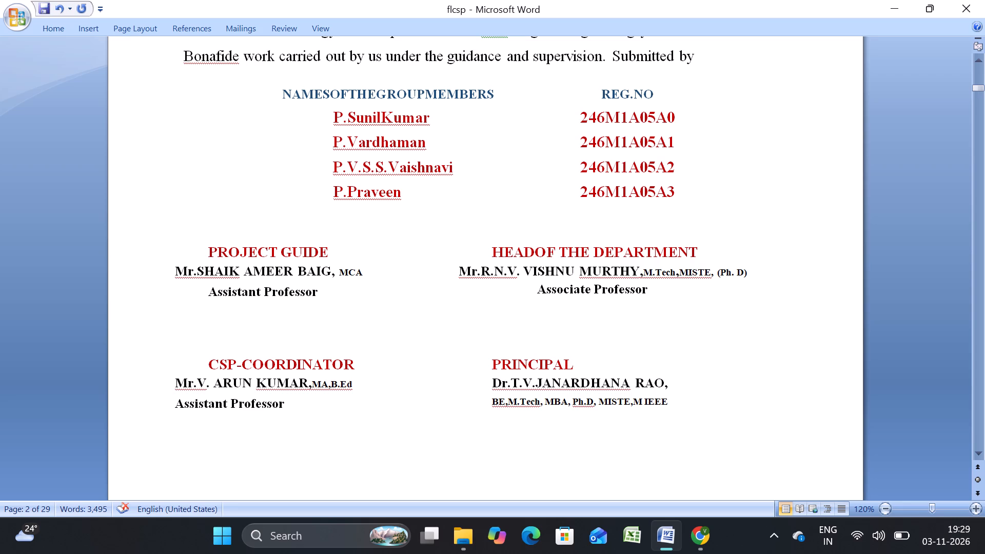
click(646, 398)
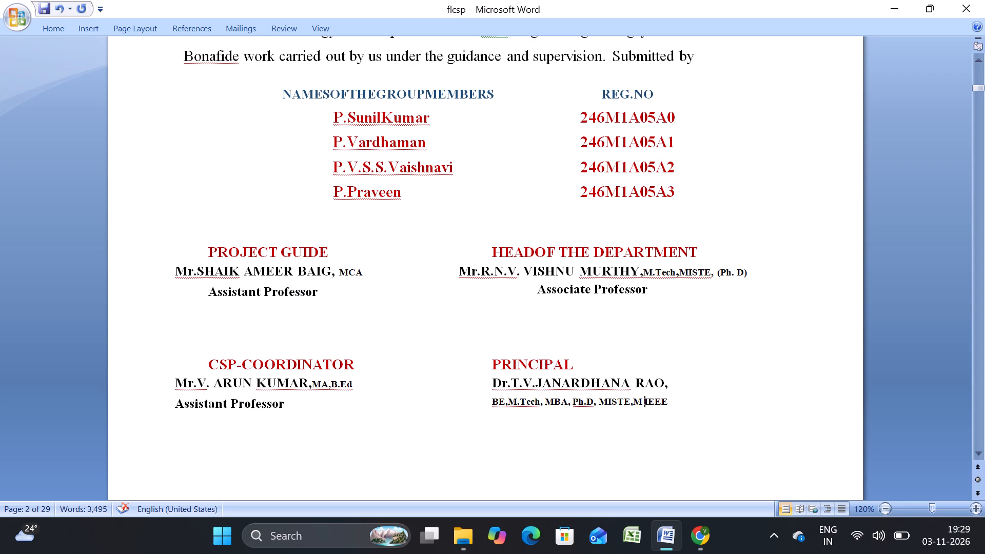
click(645, 401)
key(BackSpace)
Add ",FIETE" at the end of the principal's qualifications line.
click(675, 403)
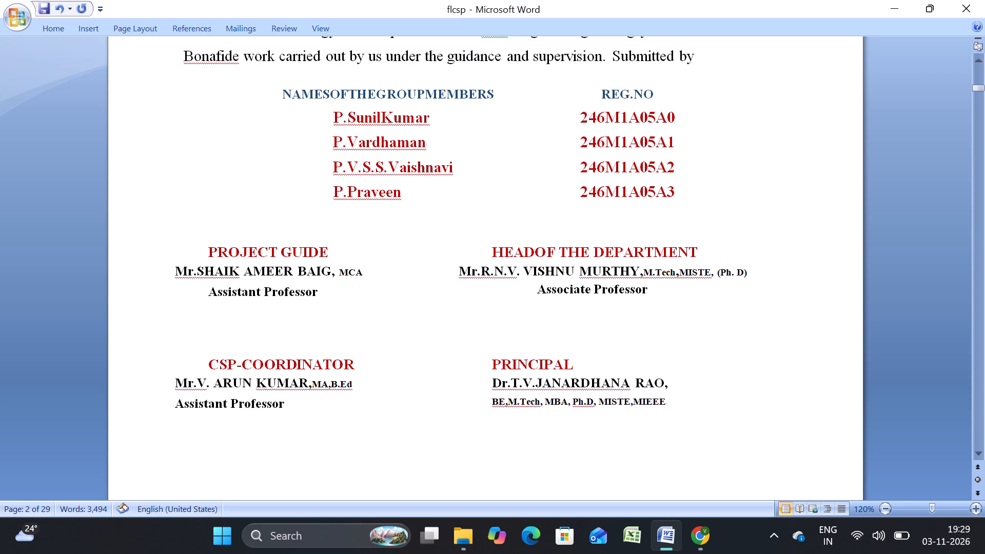
click(662, 401)
click(665, 401)
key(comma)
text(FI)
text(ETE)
Indent the CSP coordinator's "Assistant Professor" line by 13 spaces beneath the name.
click(170, 402)
click(173, 403)
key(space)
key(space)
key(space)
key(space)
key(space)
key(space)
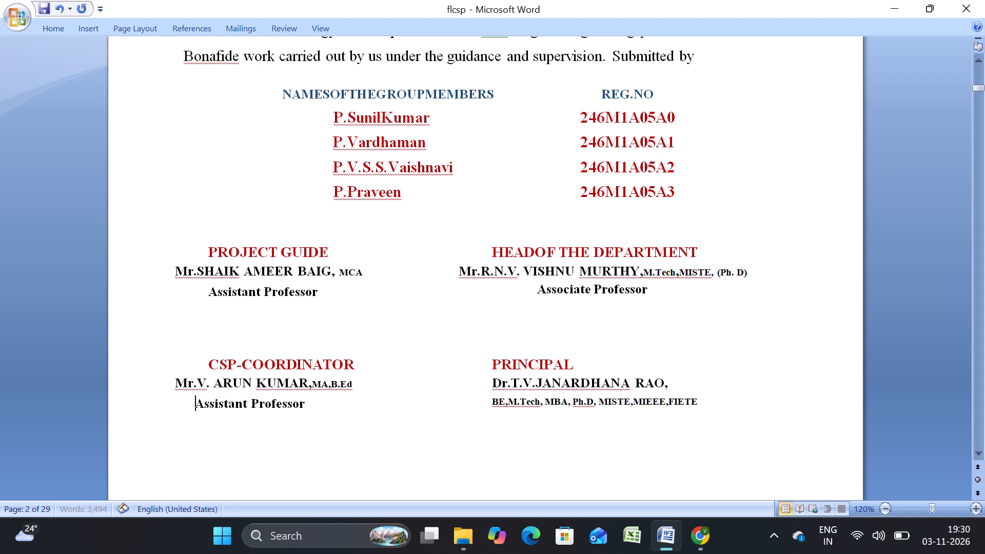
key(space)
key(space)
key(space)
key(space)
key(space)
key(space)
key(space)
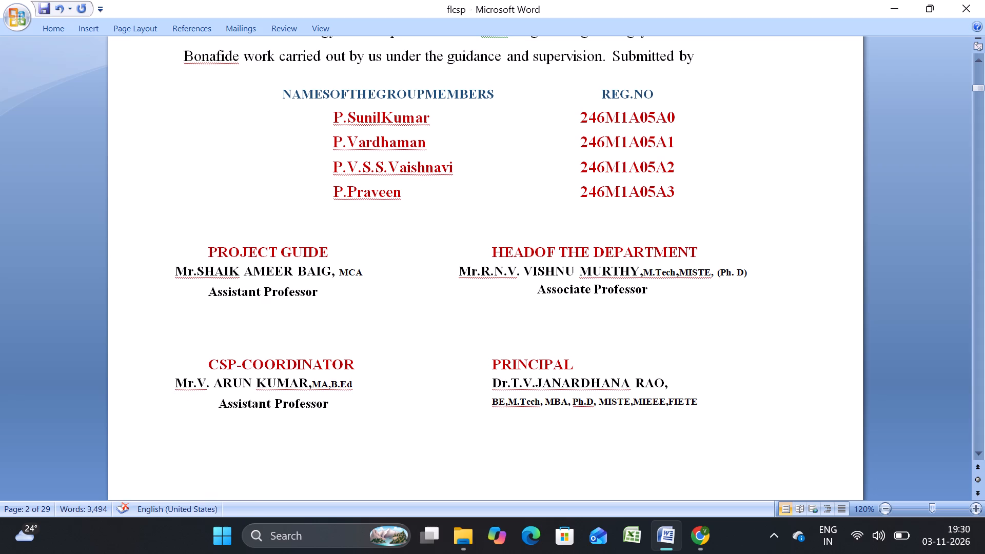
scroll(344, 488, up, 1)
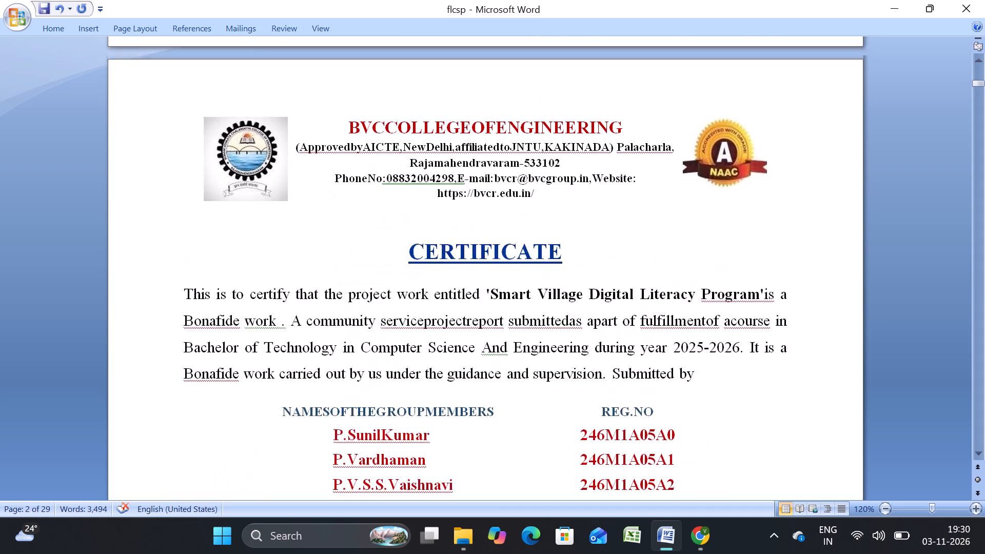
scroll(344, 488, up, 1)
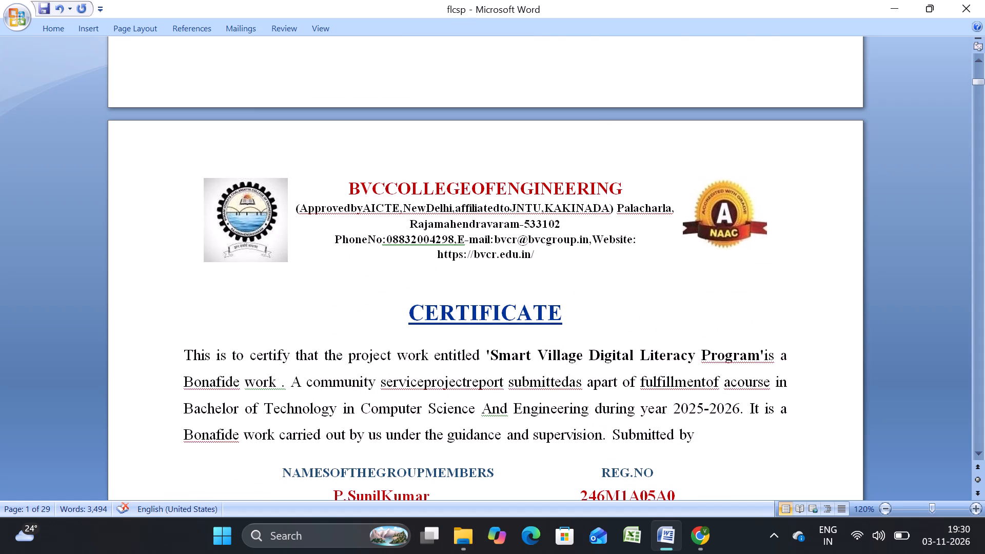
In the Declaration paragraph, separate the run-together words after "PROGRAM" into "has been done" with single non-breaking spaces.
scroll(344, 488, down, 1)
scroll(344, 488, up, 1)
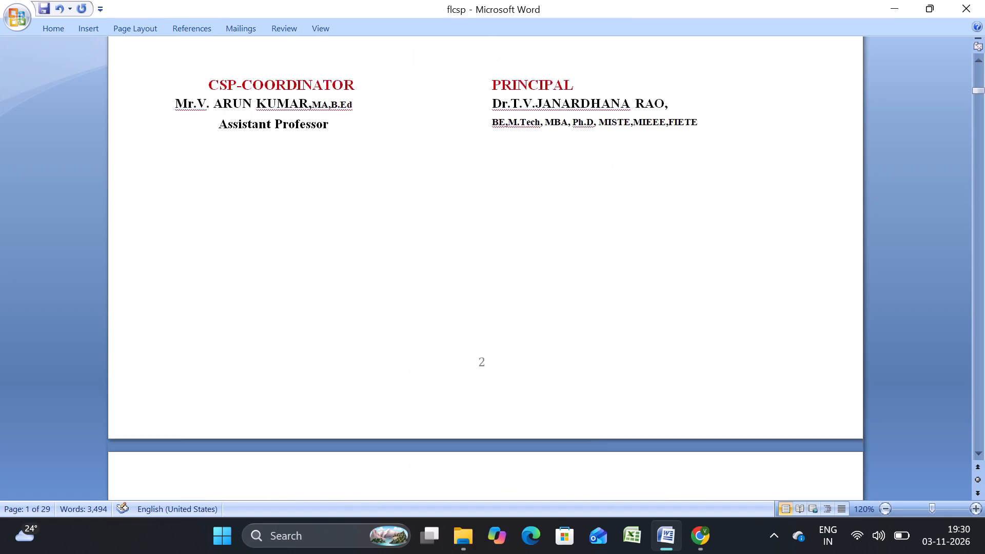
scroll(344, 488, up, 1)
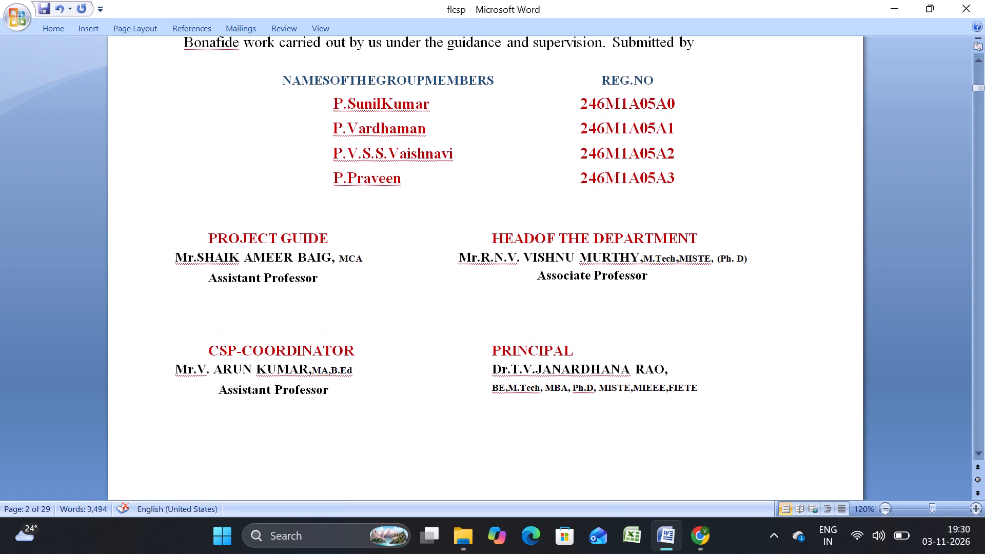
scroll(344, 488, down, 1)
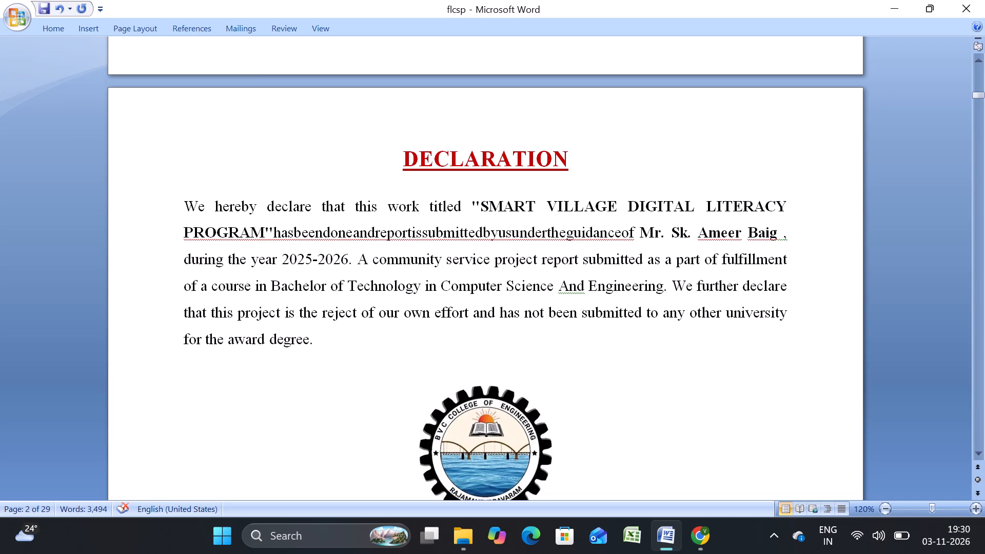
click(292, 239)
key(ctrl+shift+space)
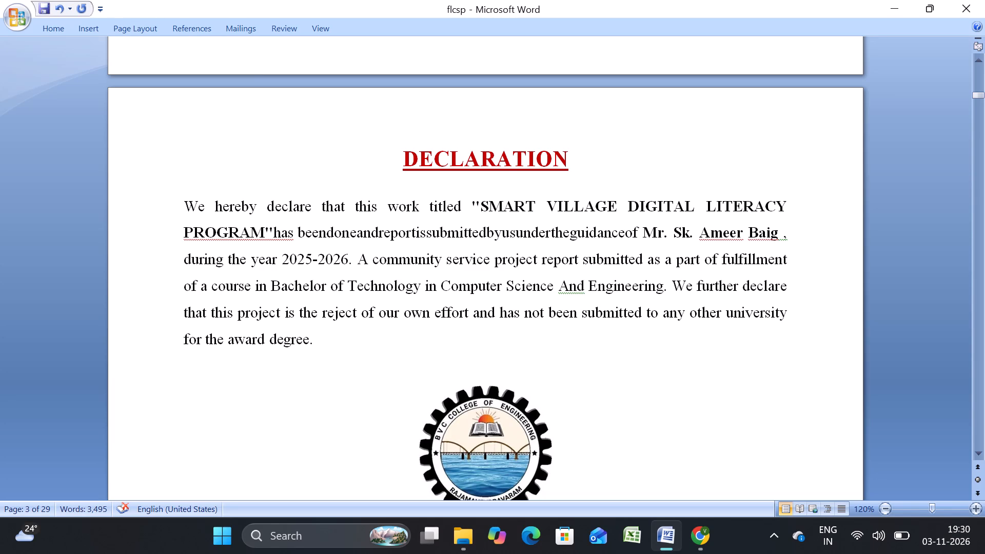
key(ctrl+shift+space)
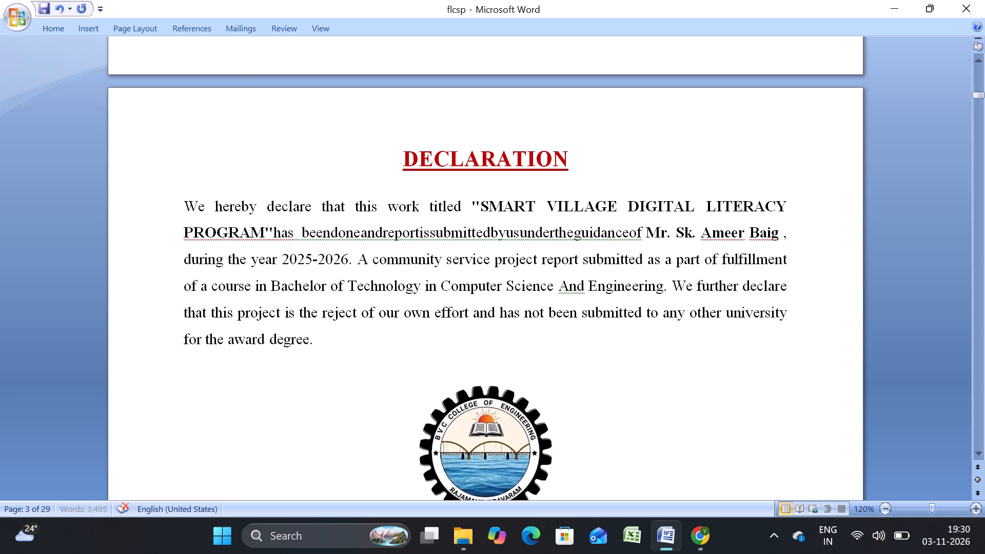
key(BackSpace)
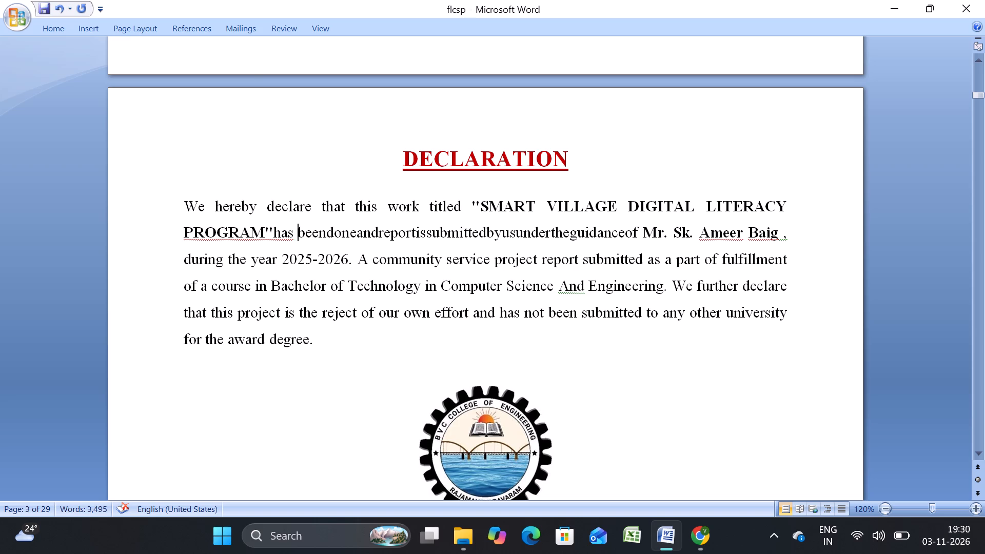
click(327, 235)
key(ctrl+shift+space)
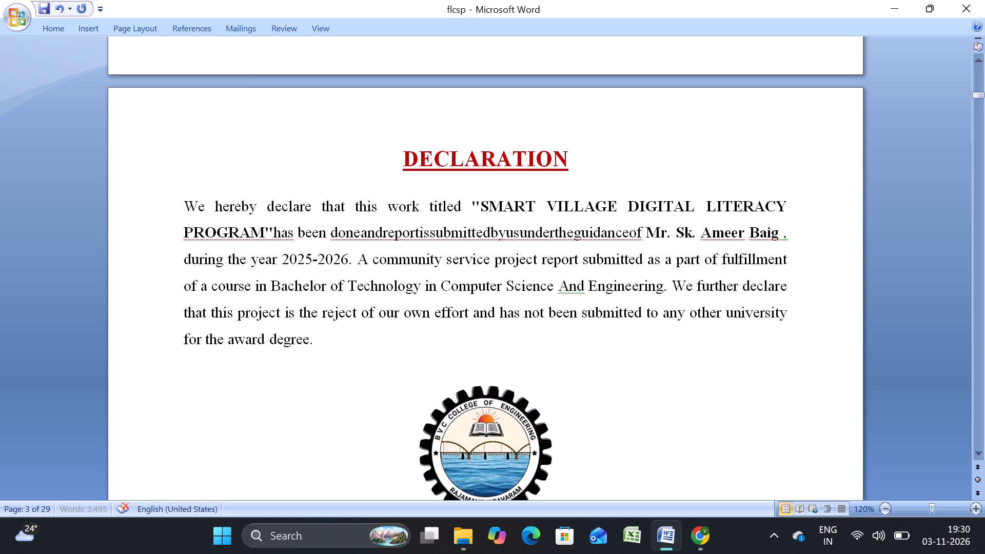
click(359, 233)
key(ctrl+shift+space)
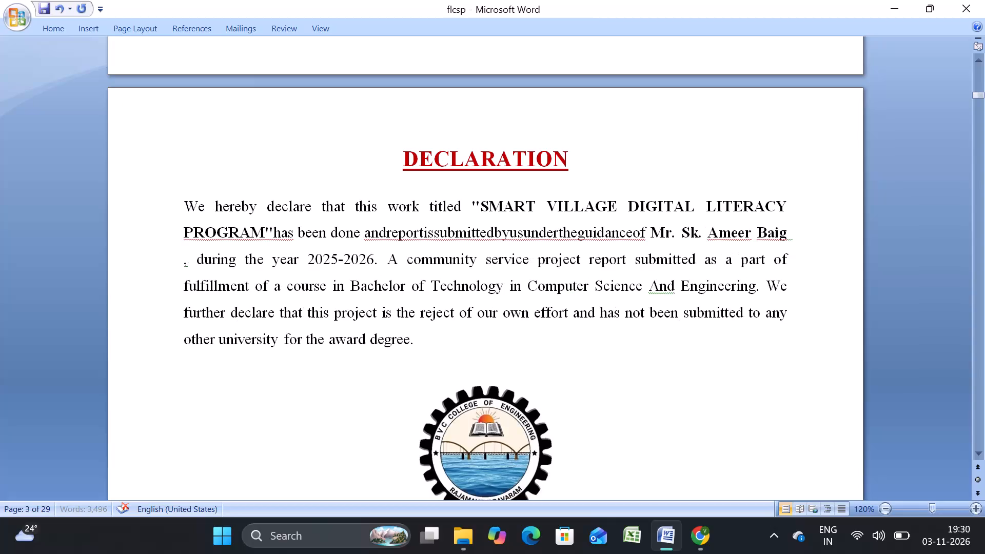
click(379, 234)
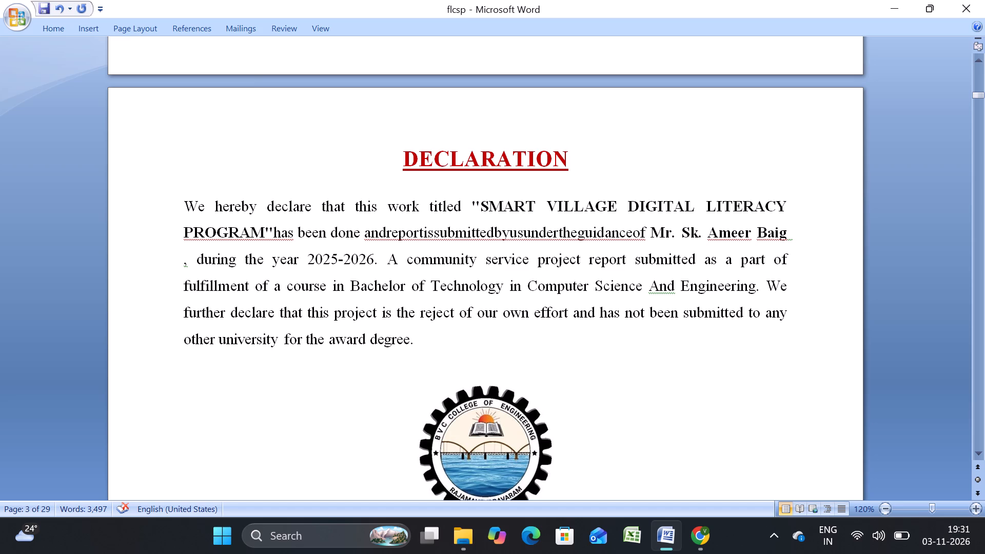
Split "hereby" into "here by" with a non-breaking space in the Declaration's first line.
click(240, 206)
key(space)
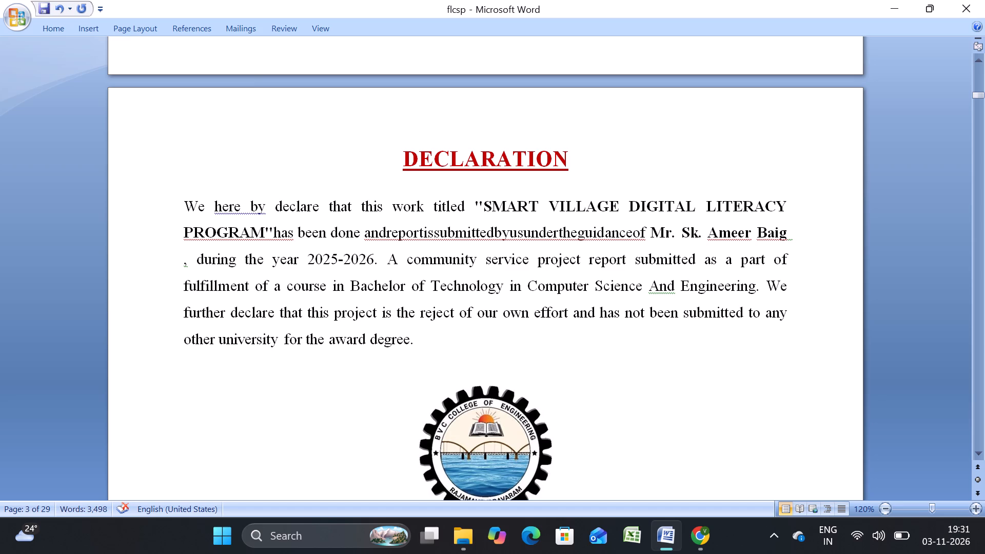
key(BackSpace)
key(ctrl+shift+space)
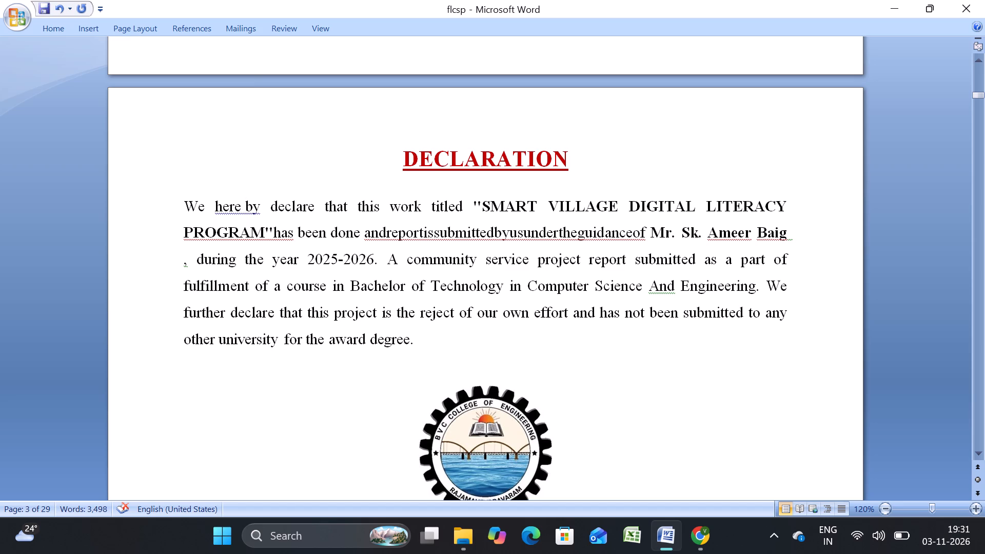
Continue separating the run-together words after "done" in the Declaration, adding non-breaking spaces after "and" and "report".
click(385, 229)
key(ctrl+shift+space)
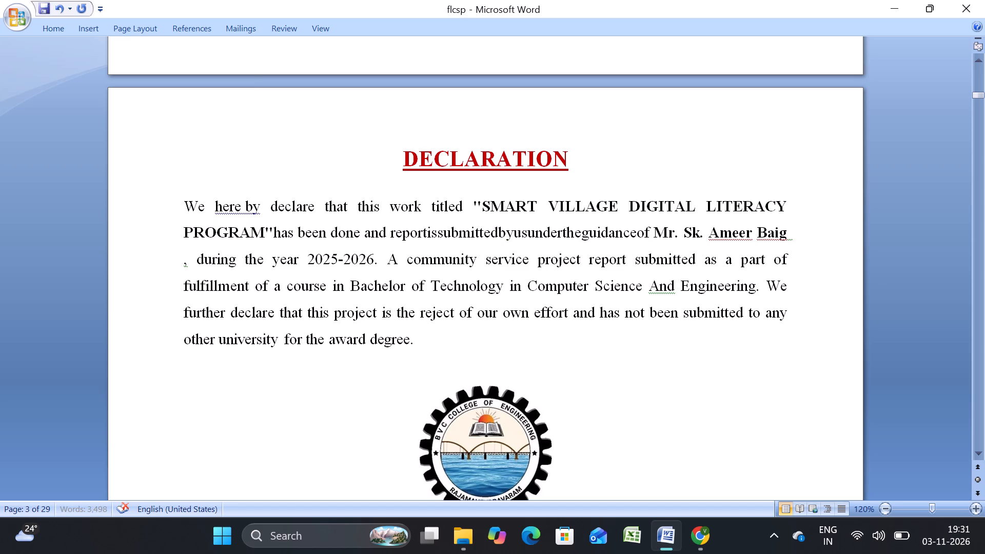
click(425, 235)
click(425, 235)
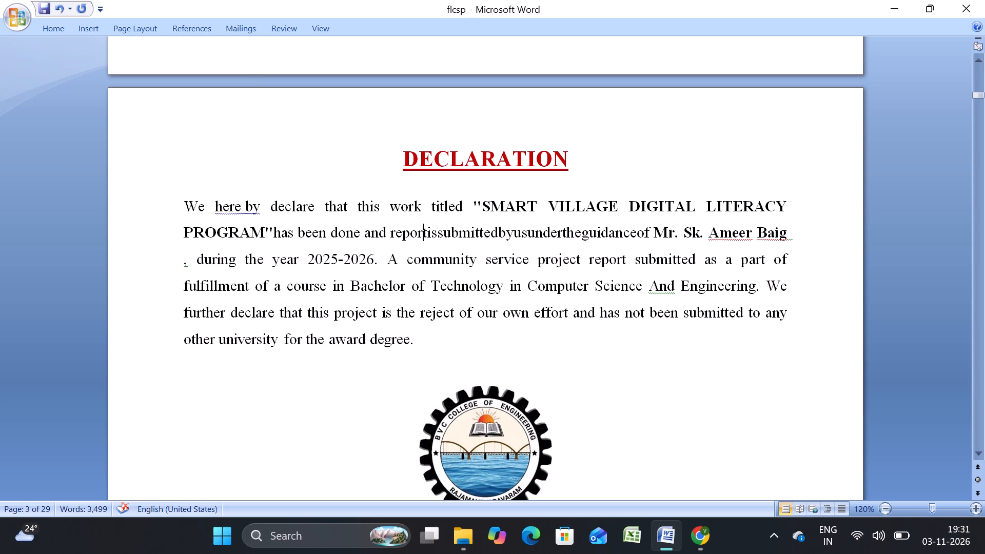
click(426, 235)
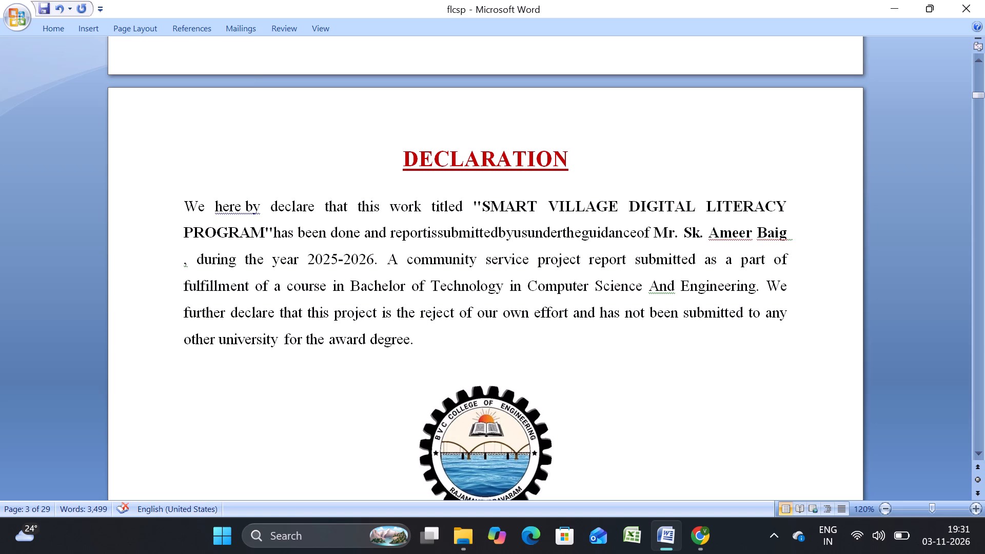
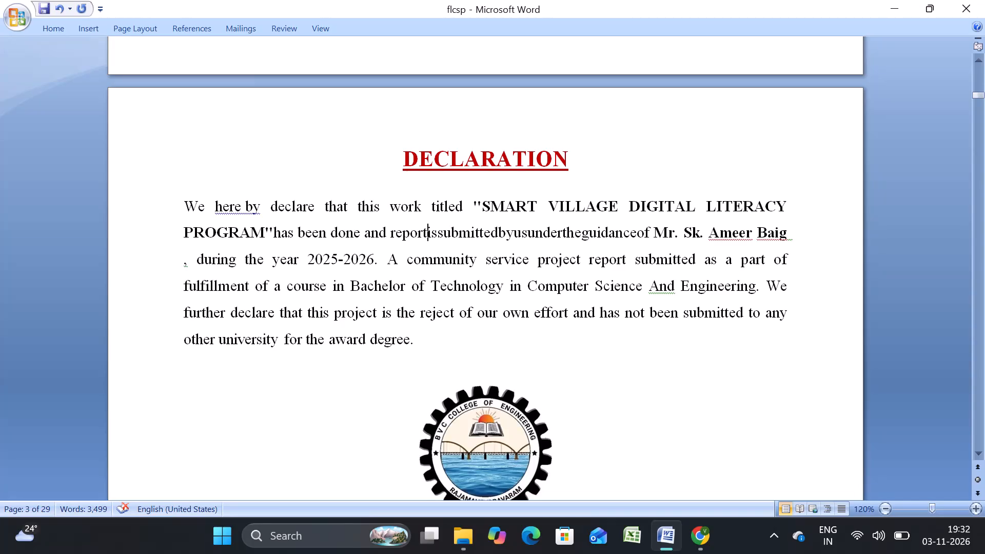
Separate the run-together words after "report" in the Declaration paragraph into "is submitted by us" with non-breaking spaces.
click(427, 233)
key(ctrl+shift+space)
click(441, 233)
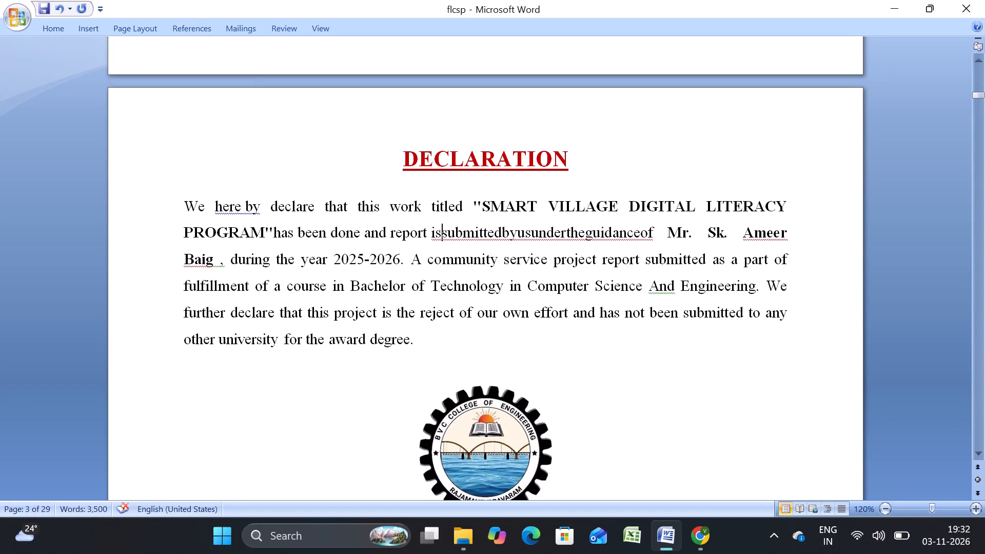
key(ctrl+shift+space)
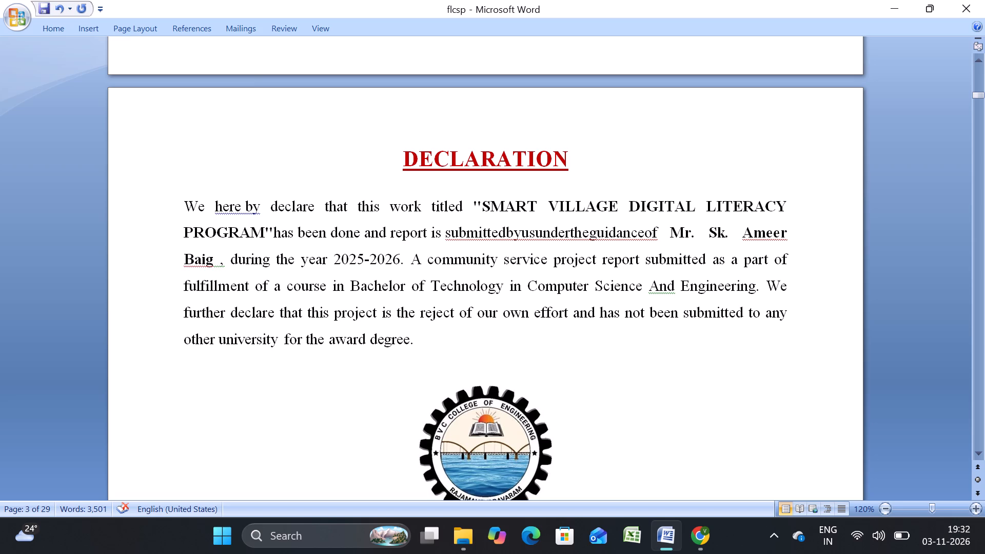
click(506, 235)
key(ctrl+shift+space)
click(527, 236)
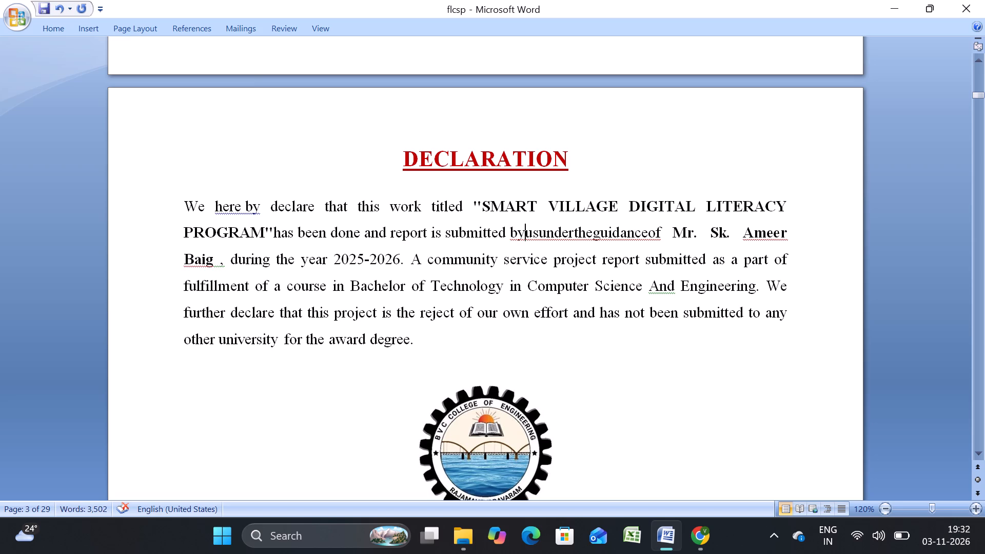
key(ctrl+shift+space)
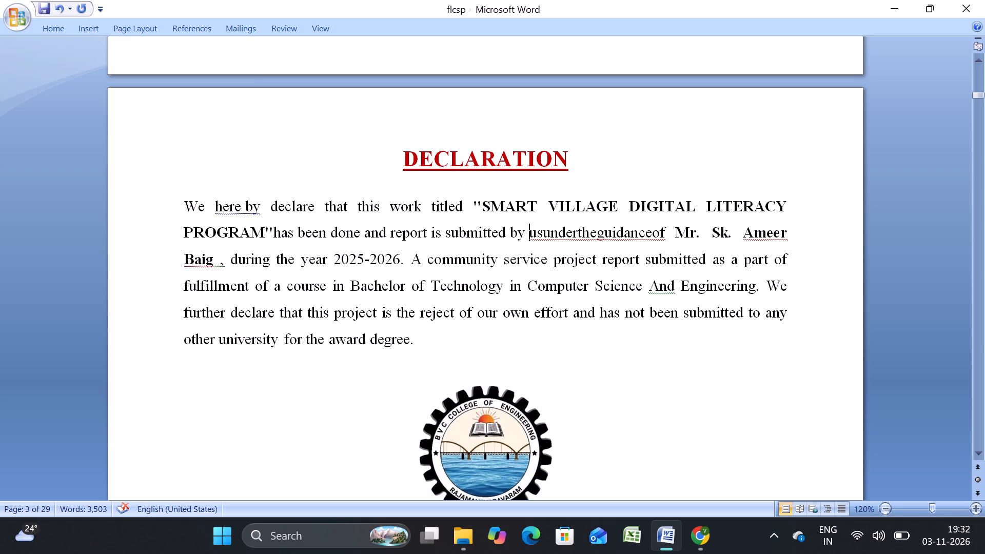
click(543, 238)
Separate "us" from the run-together words after it in the Declaration with a non-breaking space.
key(space)
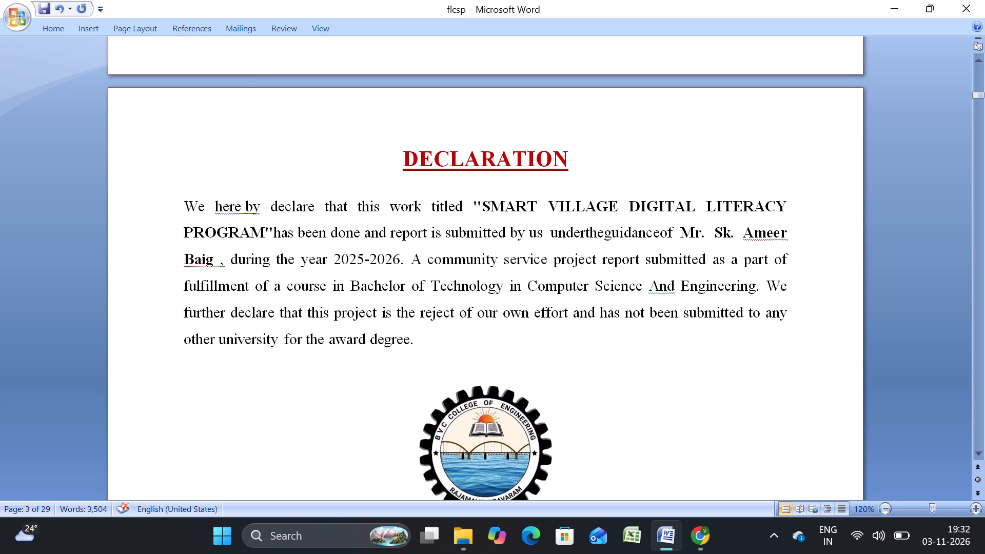
key(BackSpace)
key(ctrl+shift+space)
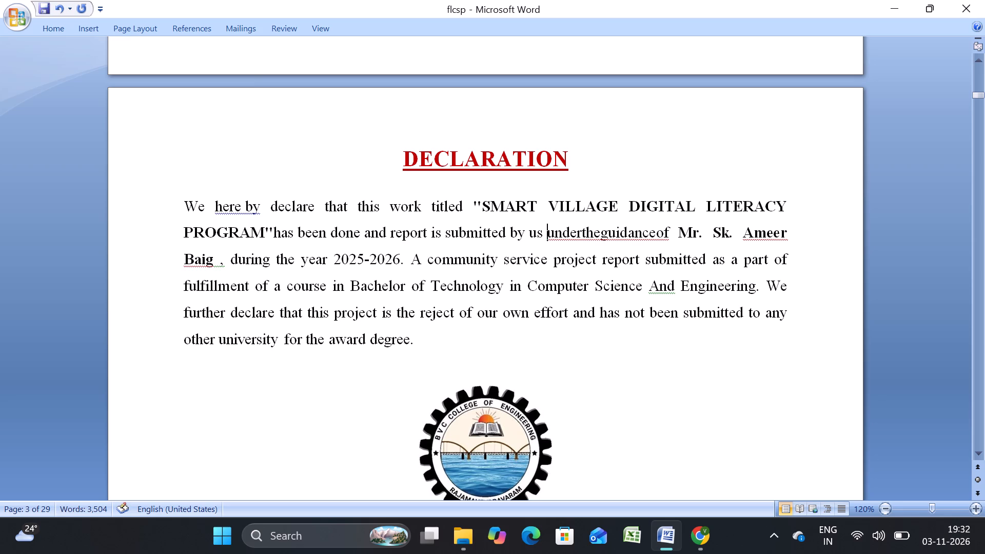
click(560, 235)
key(ctrl+shift+space)
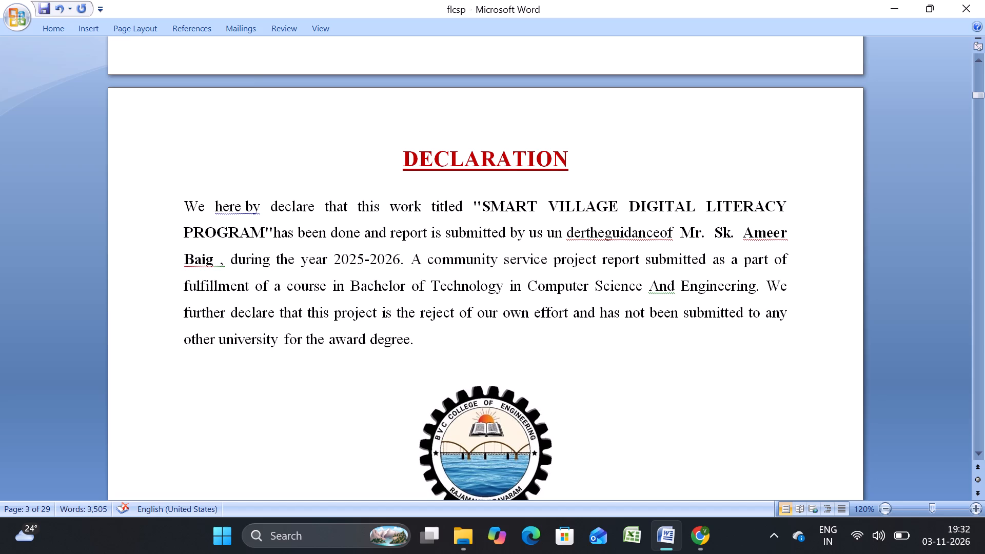
key(BackSpace)
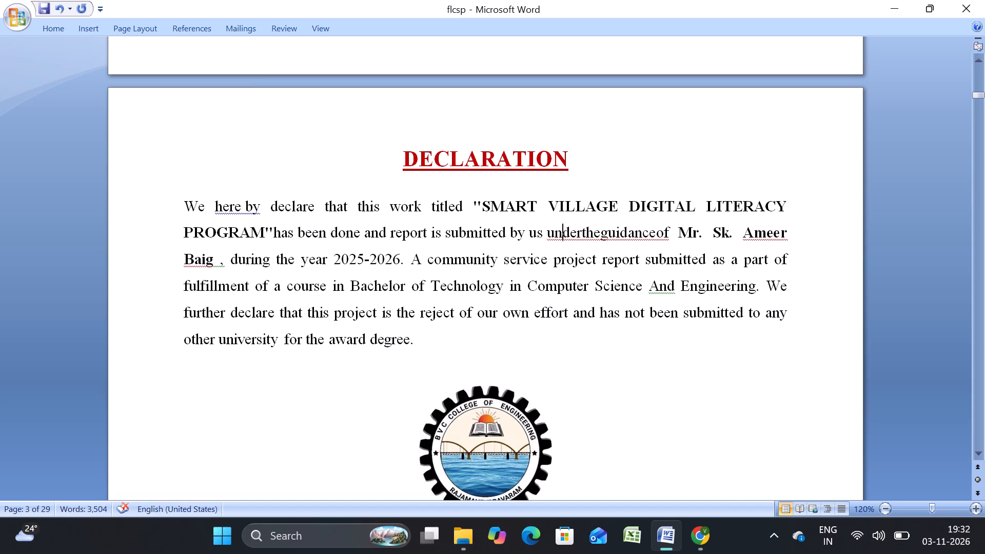
Split "undertheguidanceof" in the Declaration into "under the guidance of" with single non-breaking spaces.
ctrl+shift+click(582, 236)
key(ctrl+shift+space)
ctrl+shift+click(601, 236)
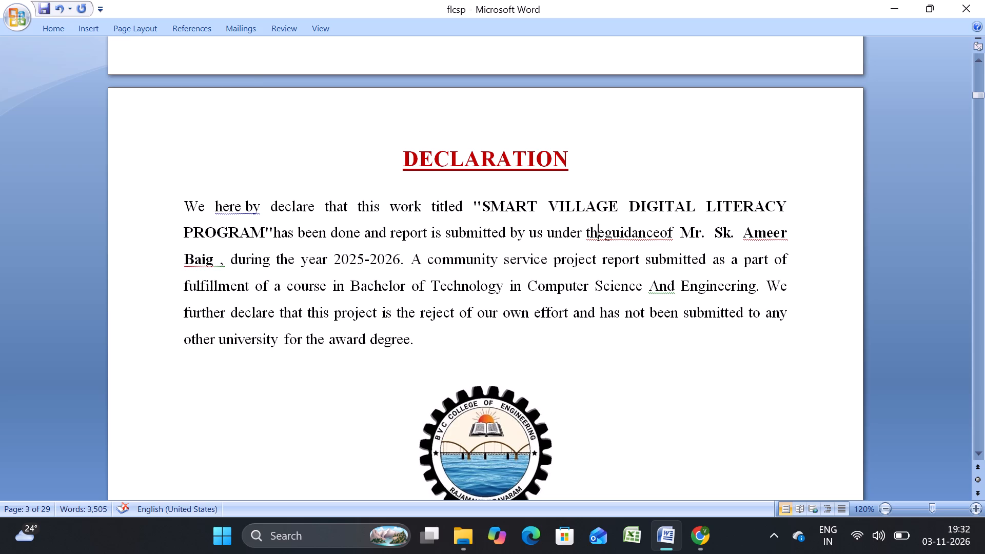
ctrl+shift+click(603, 236)
key(ctrl+shift+space)
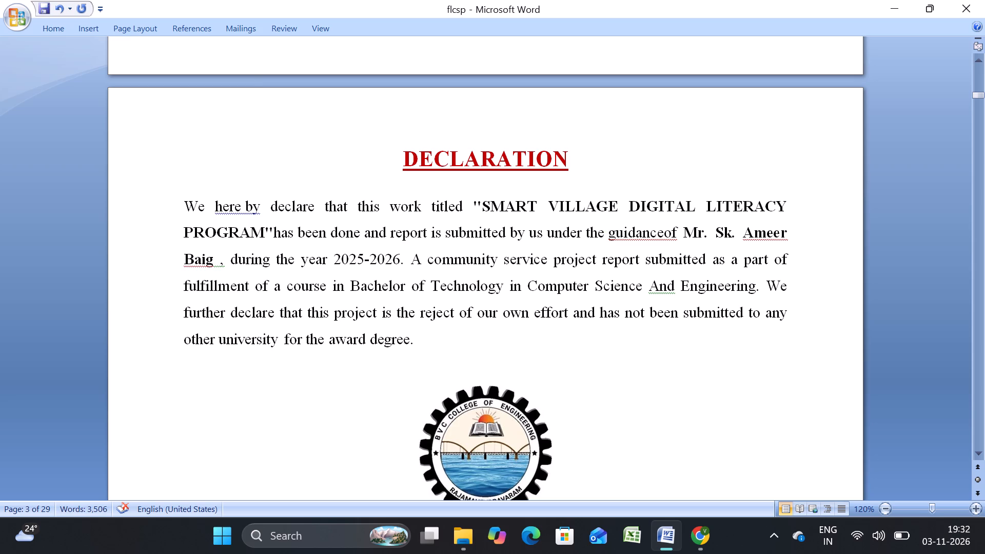
ctrl+shift+click(661, 234)
key(ctrl+shift+space)
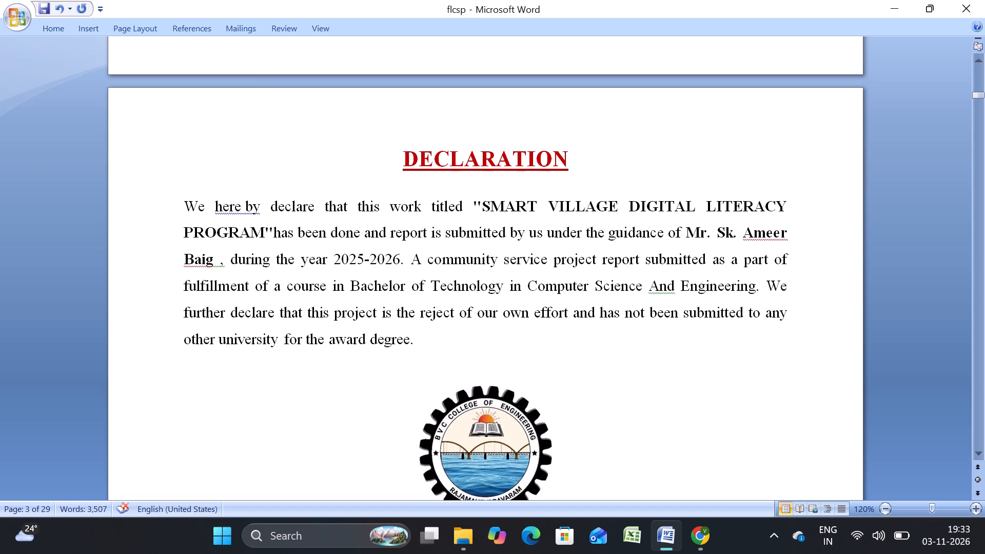
Add an ordinary space before "submitted", "by", "guidance", "under" and "us" in the Declaration's second line to widen the word gaps.
click(442, 233)
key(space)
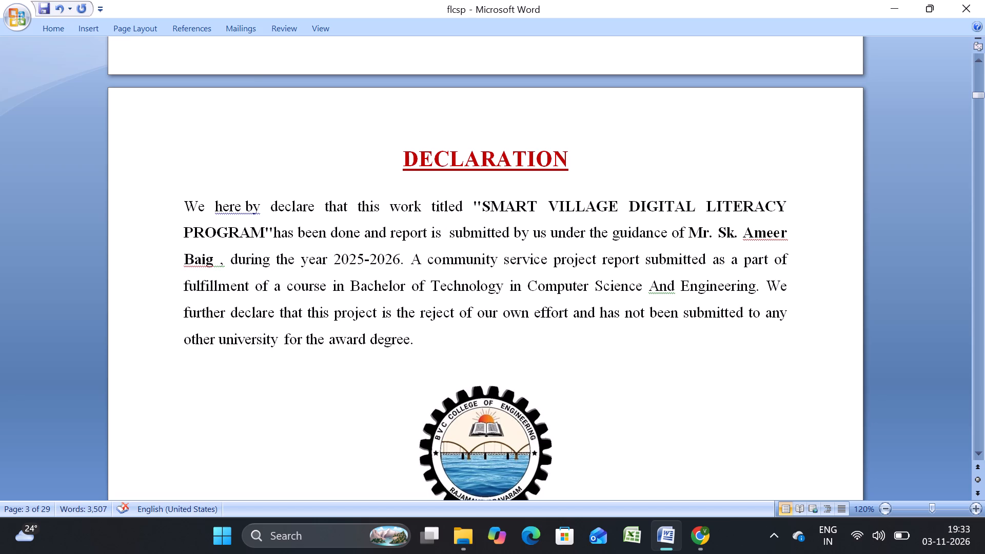
click(514, 238)
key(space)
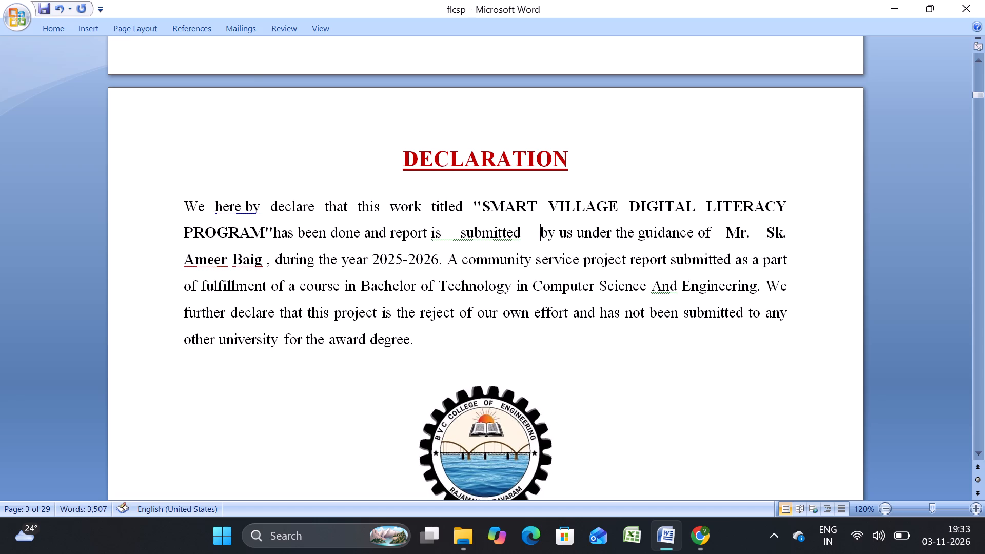
click(637, 233)
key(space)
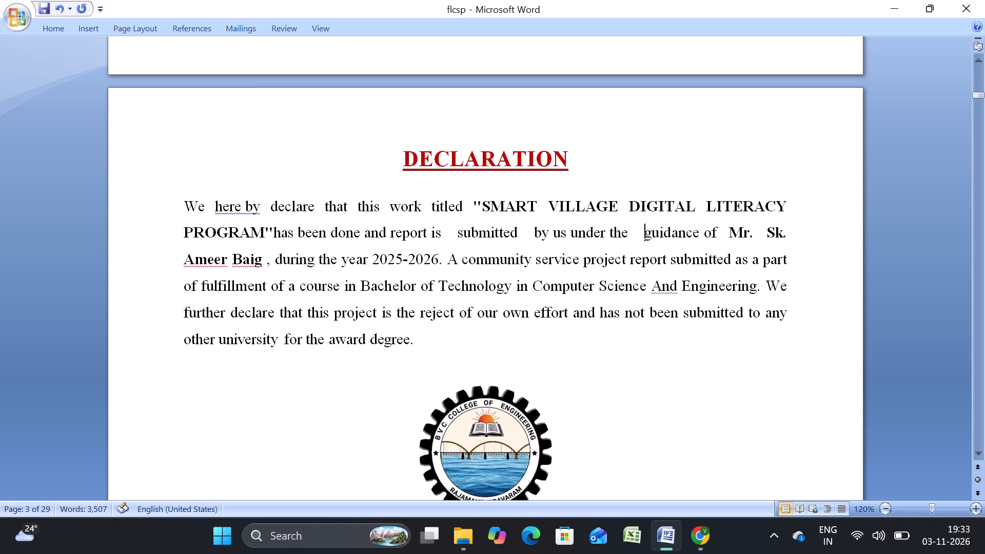
click(566, 235)
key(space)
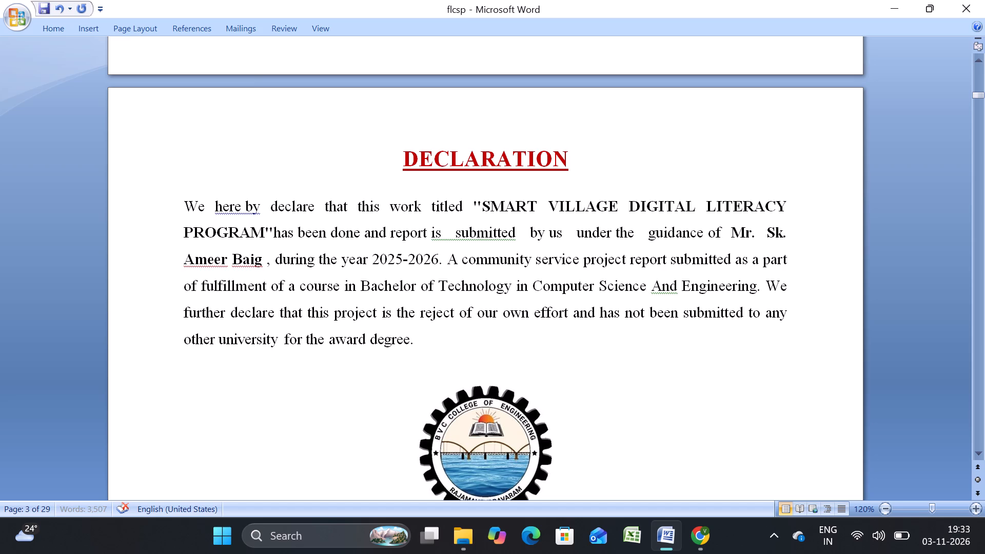
click(543, 235)
Add ordinary spaces in the Declaration's second line between "by" and "us" and between the words from "PROGRAM" to "is submitted".
key(space)
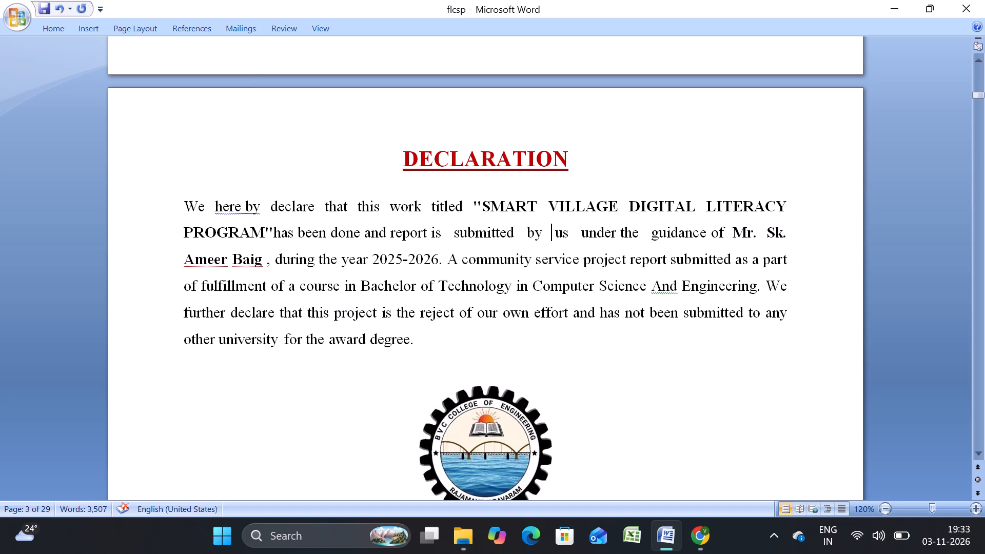
click(273, 233)
key(space)
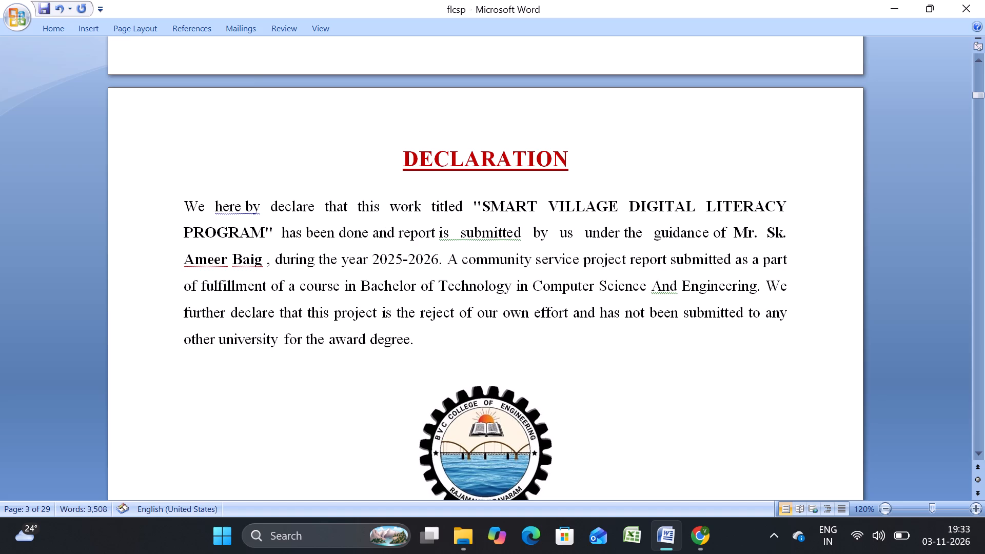
click(307, 229)
key(space)
click(347, 239)
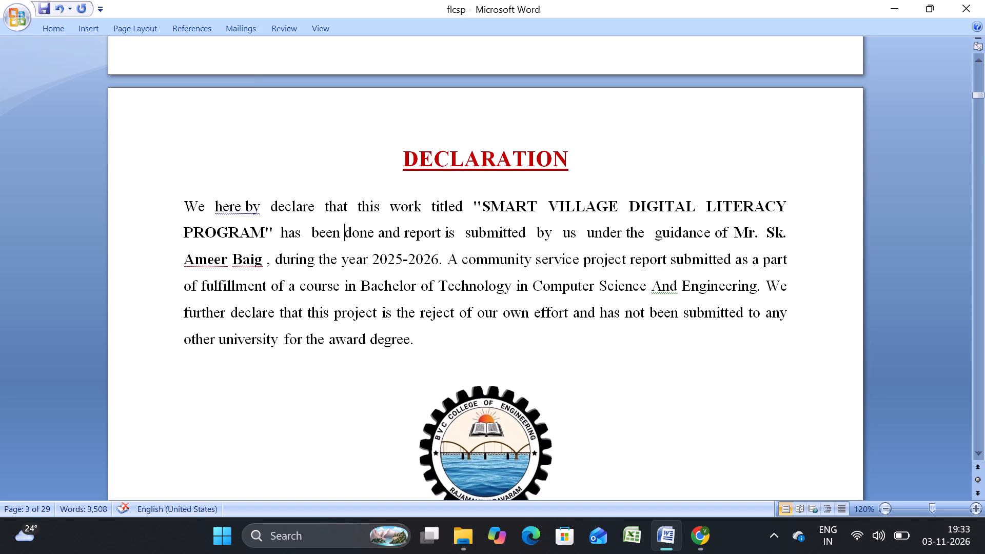
key(space)
click(381, 235)
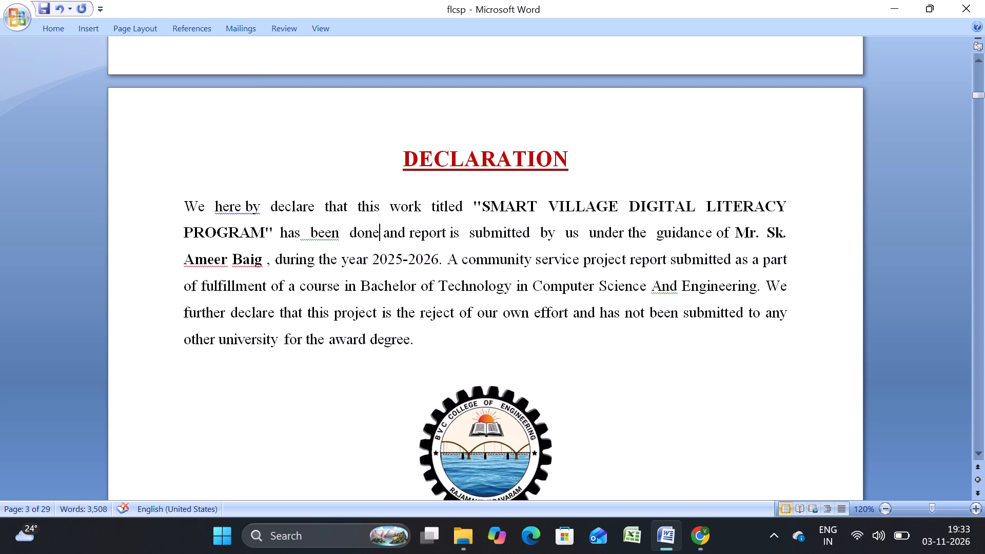
key(space)
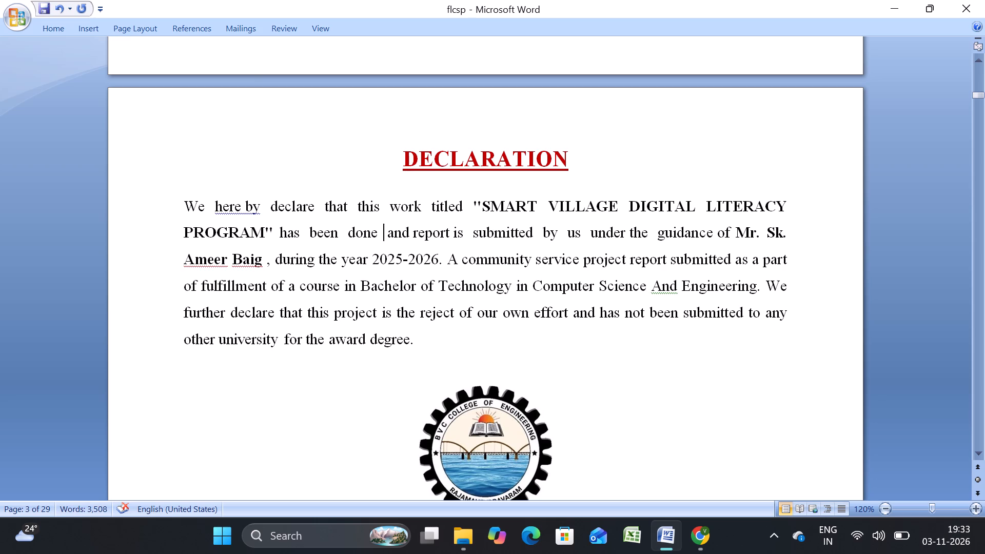
click(410, 234)
key(space)
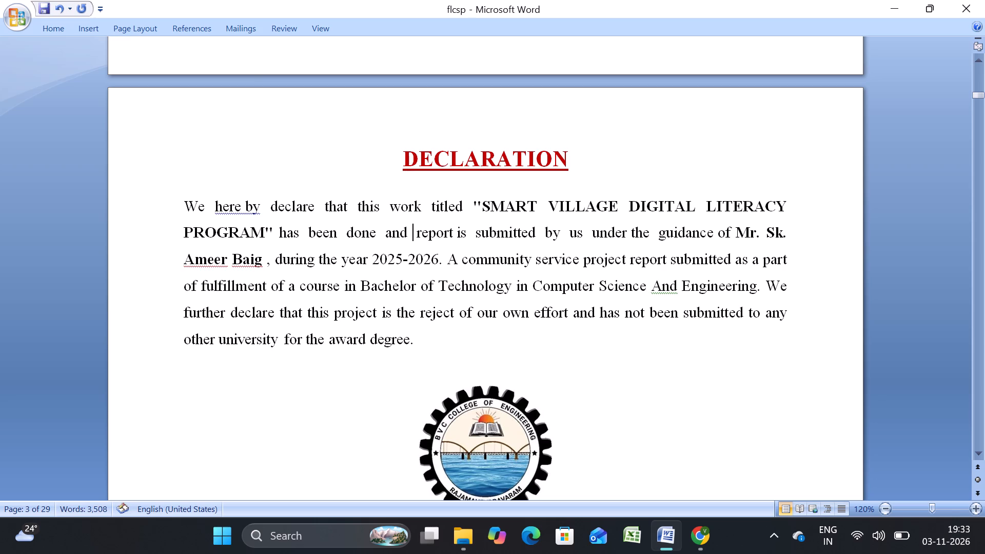
click(456, 235)
key(space)
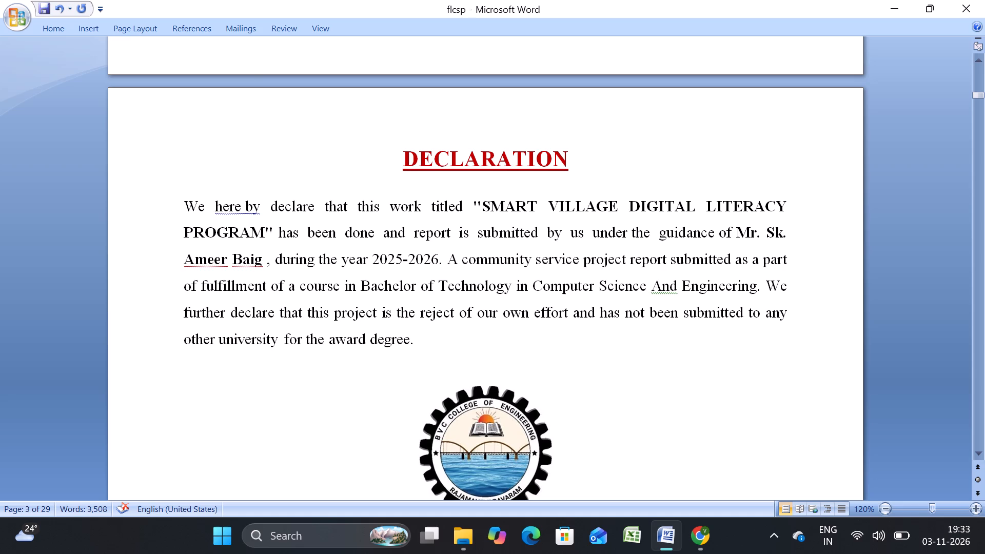
click(275, 228)
key(space)
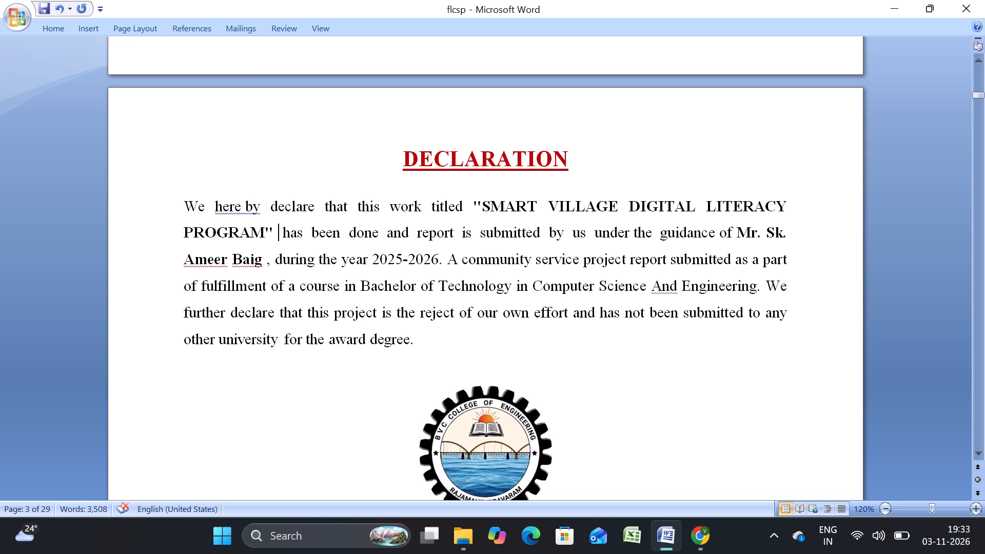
Widen the Declaration's second-line gaps with extra spaces after "report", "by", "under", "the", "guidance" and "of".
click(479, 232)
click(458, 236)
key(space)
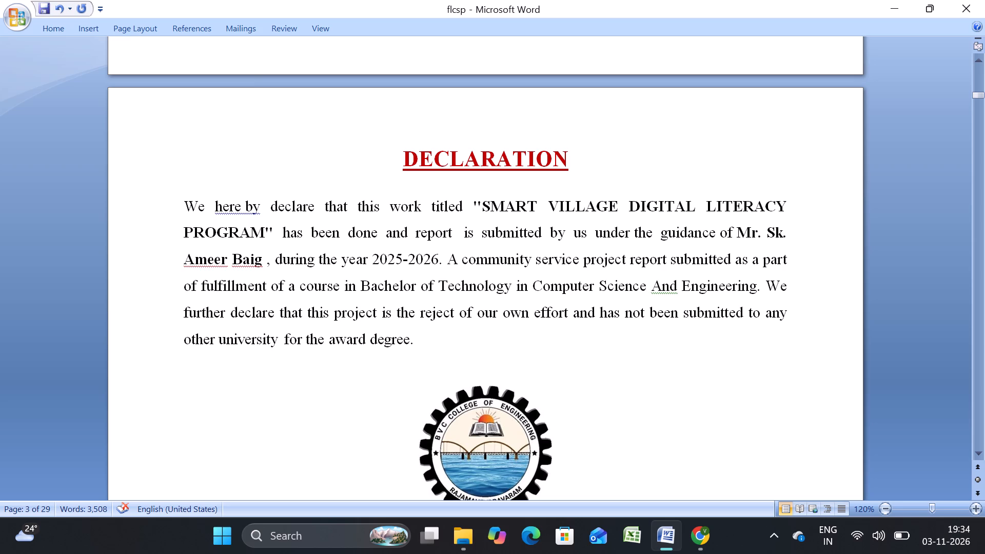
click(570, 231)
key(space)
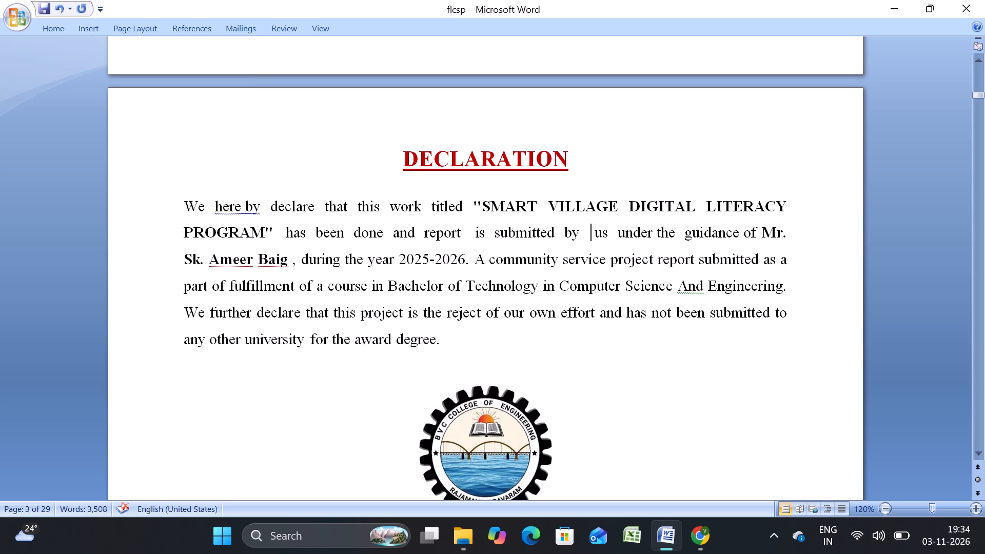
click(654, 235)
key(space)
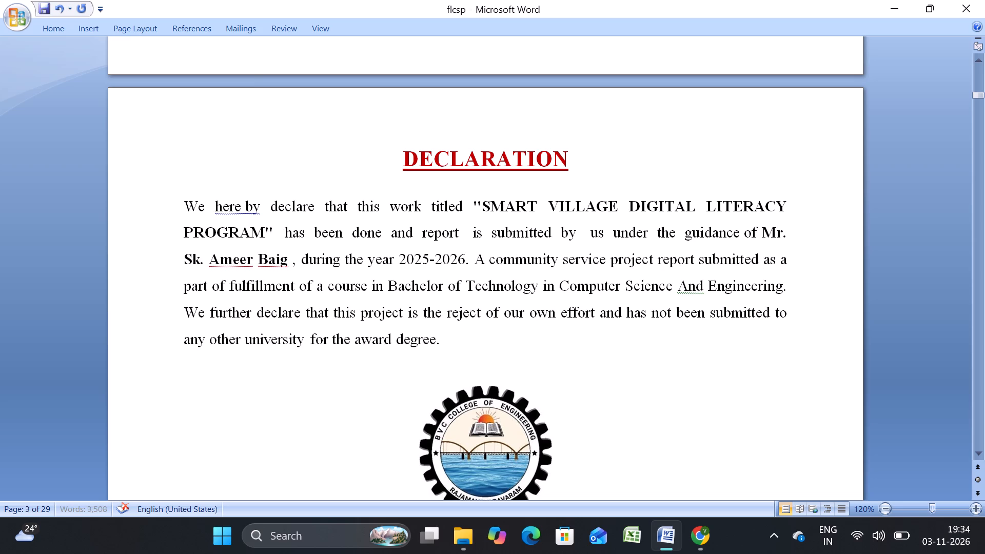
click(683, 234)
key(space)
key(space)
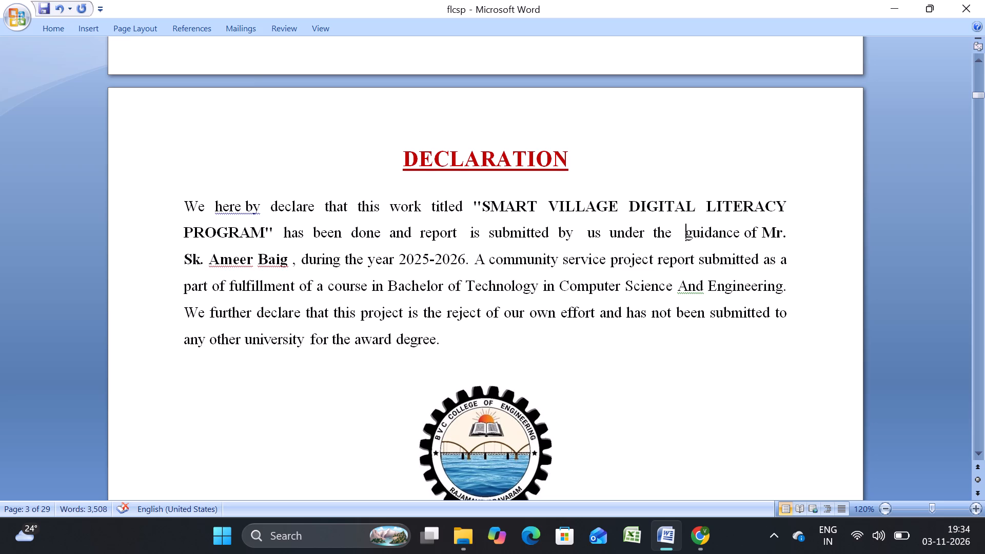
click(744, 231)
key(space)
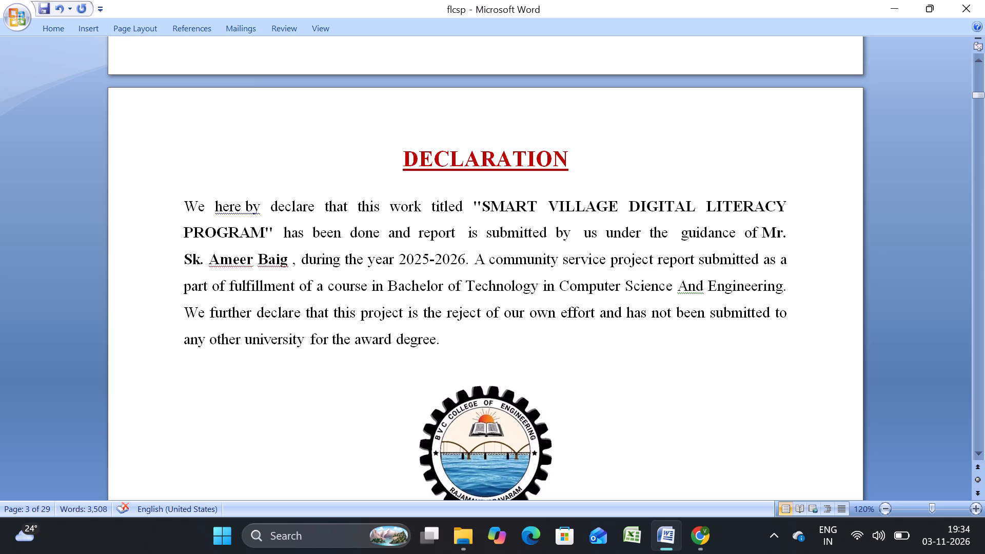
click(761, 233)
key(space)
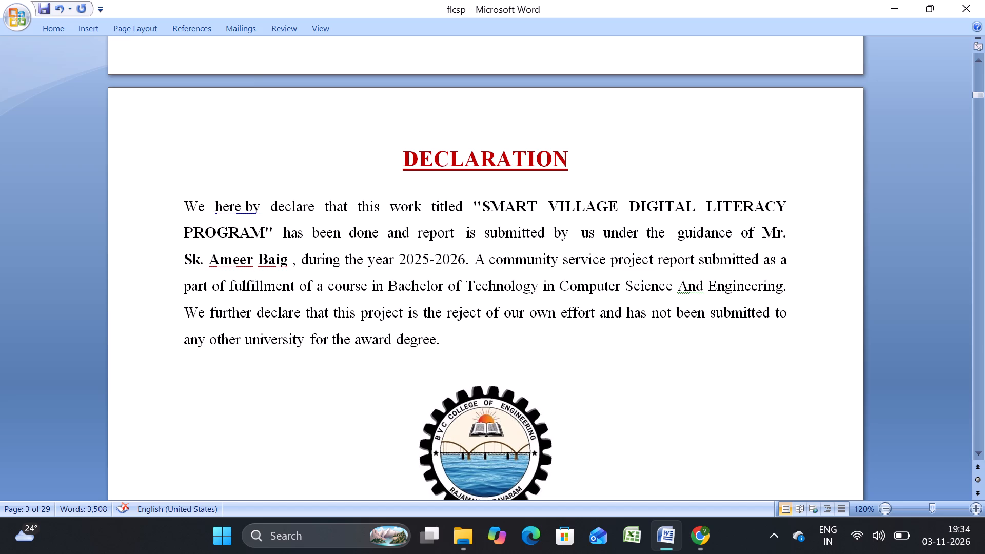
Rejoin "here by" into "hereby" in the Declaration's first line.
click(242, 208)
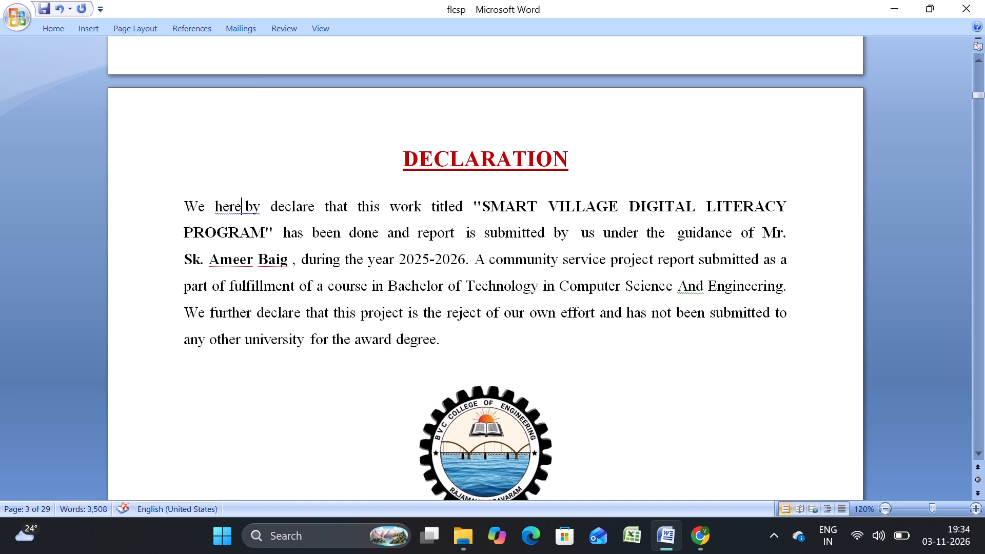
click(244, 208)
key(BackSpace)
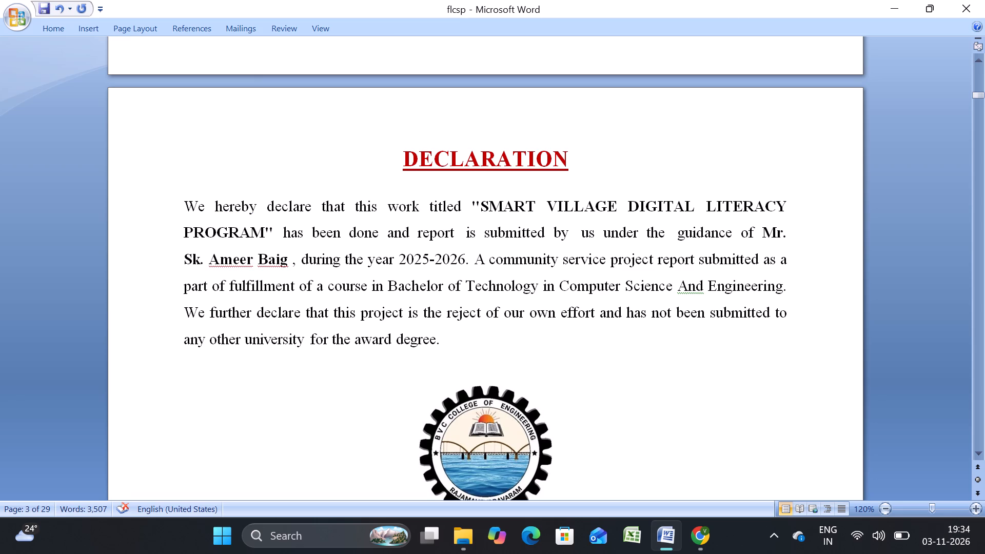
Add one more space before each of "has", "been" and "done" in the Declaration's second line.
click(284, 235)
key(space)
click(313, 232)
key(space)
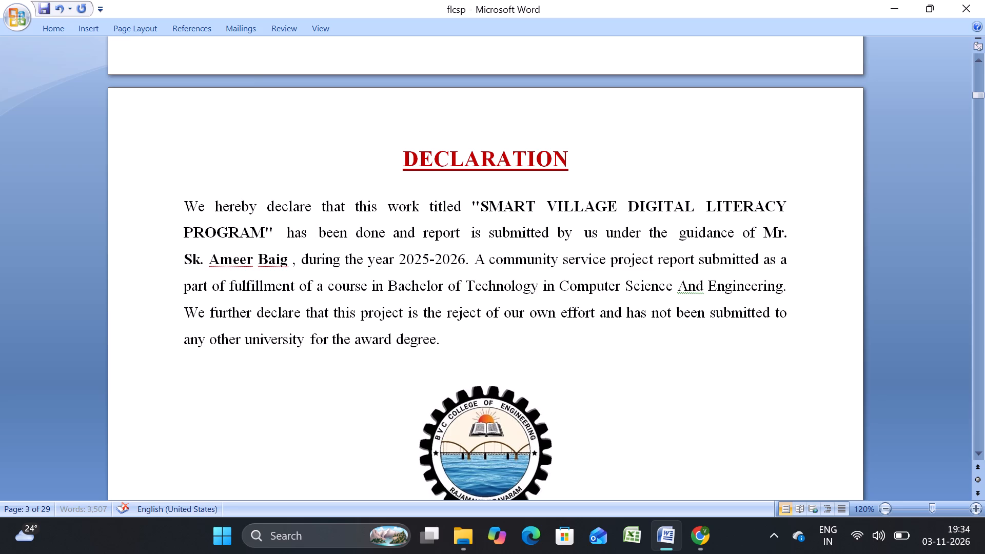
click(353, 232)
key(space)
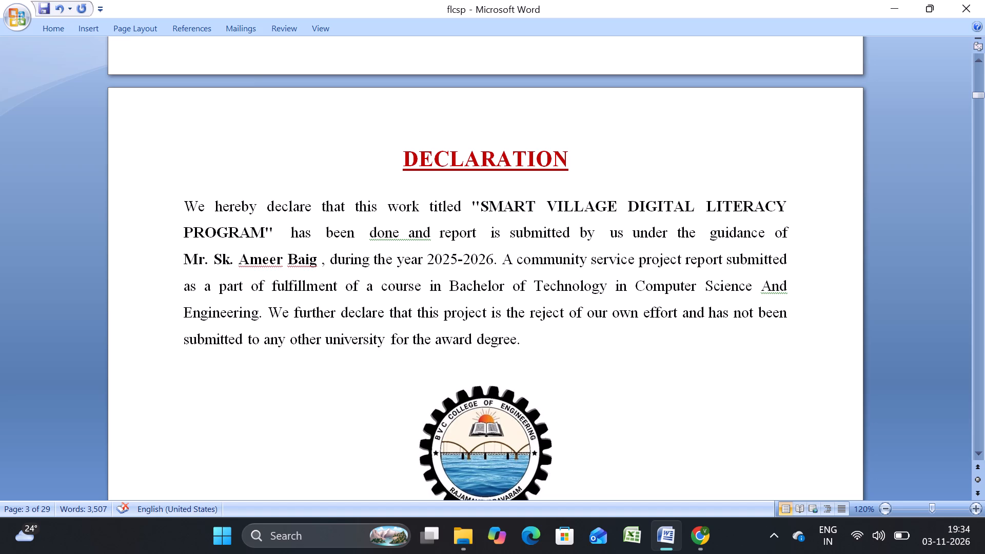
Replace the abbreviation "Sk." with "Shaik" in the project guide's name in the Acknowledgement's second paragraph.
scroll(513, 323, down, 1)
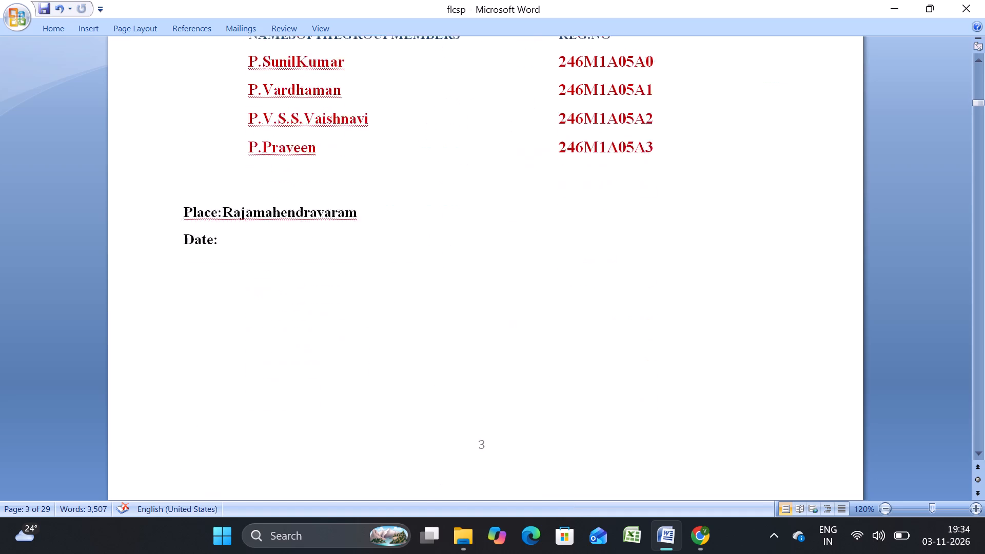
scroll(513, 323, down, 1)
scroll(513, 323, up, 1)
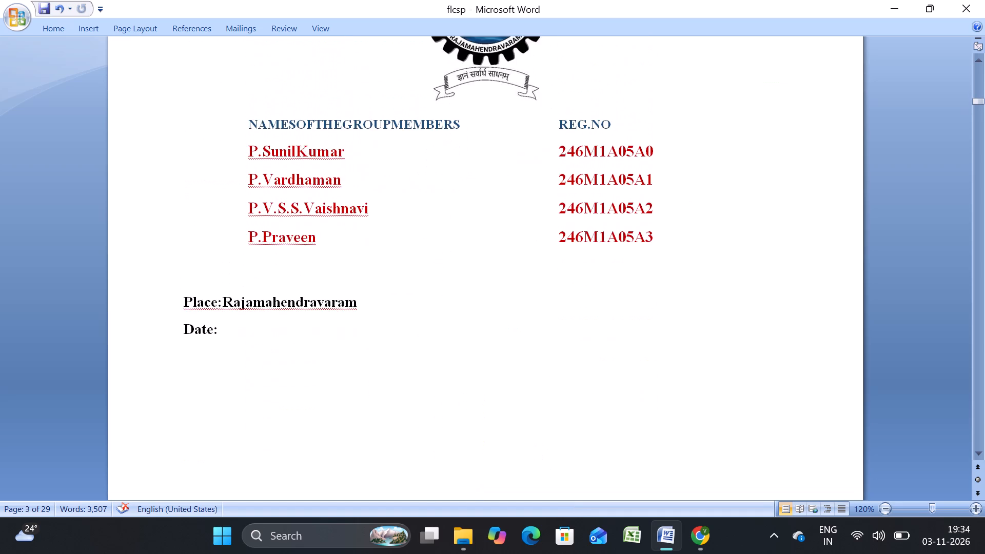
scroll(513, 323, down, 1)
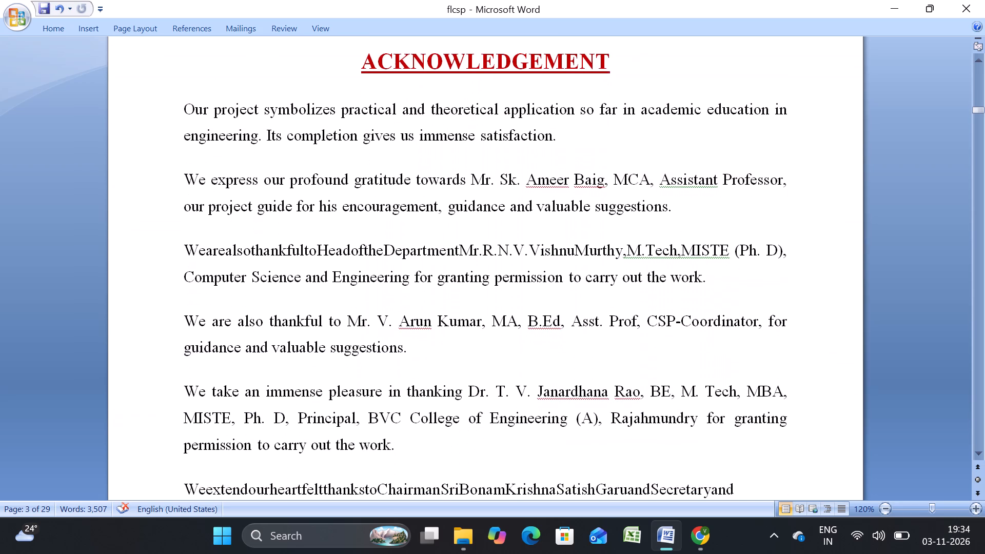
scroll(513, 323, down, 1)
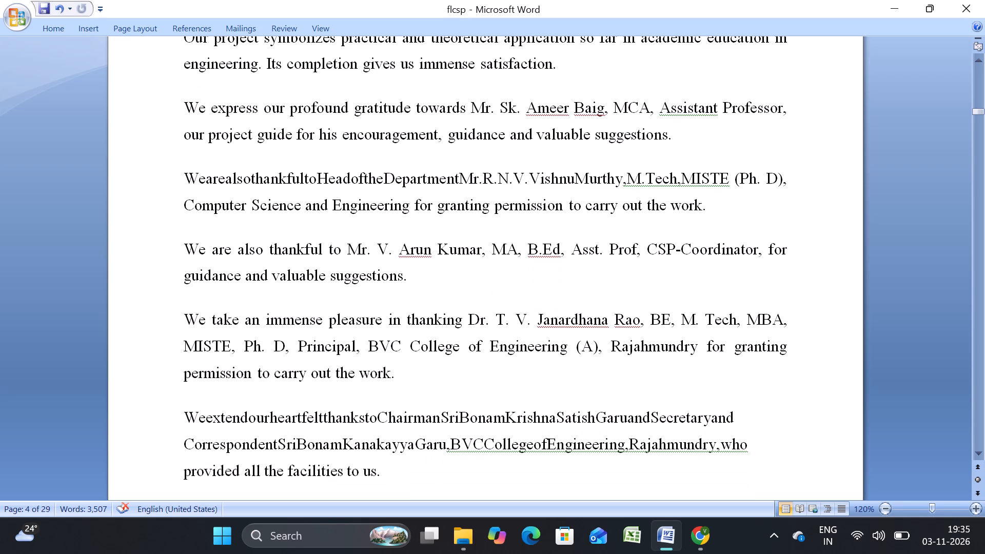
click(513, 323)
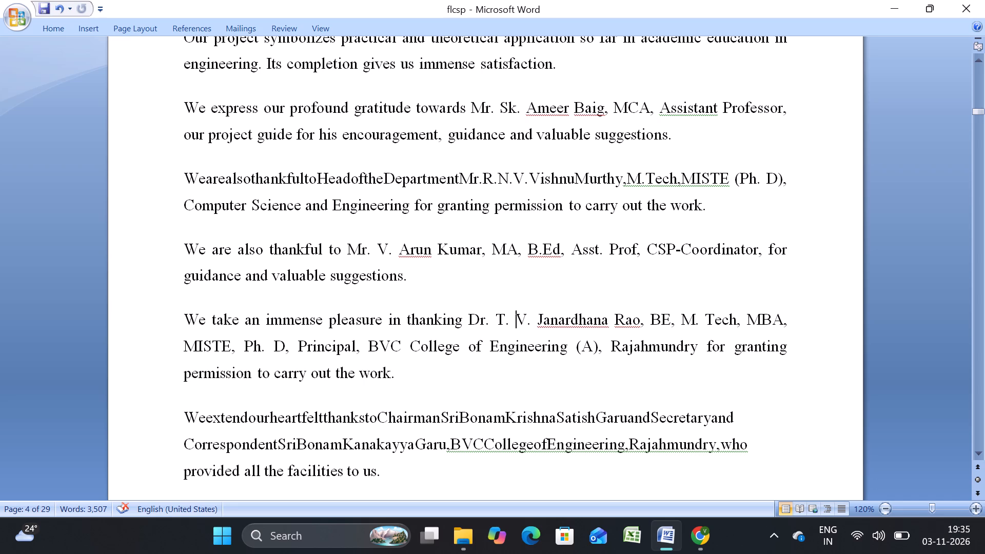
click(521, 113)
key(BackSpace)
key(BackSpace)
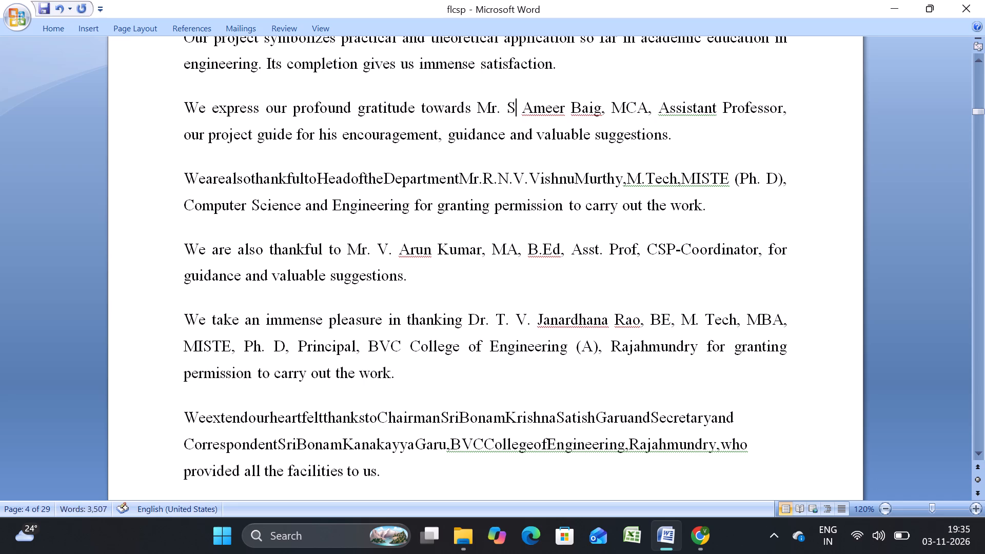
key(BackSpace)
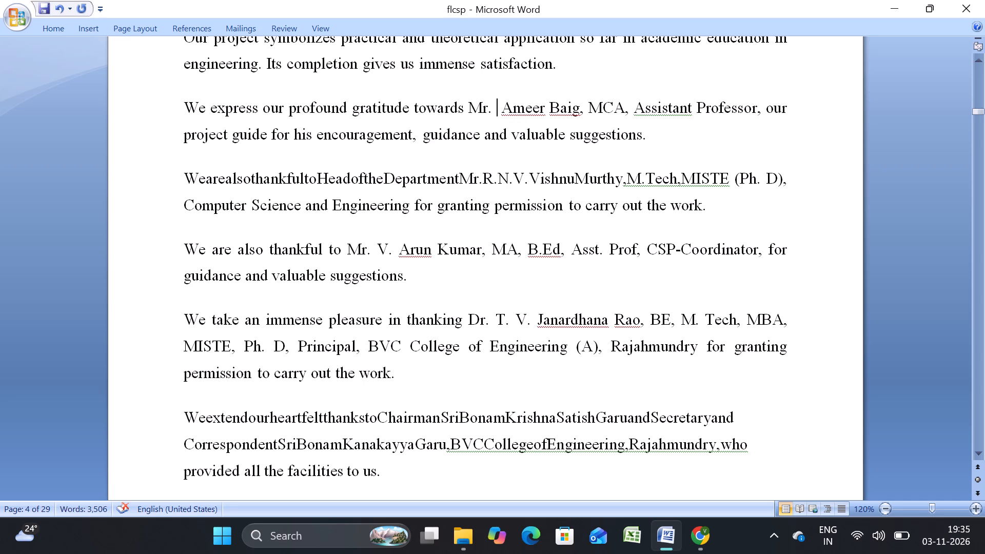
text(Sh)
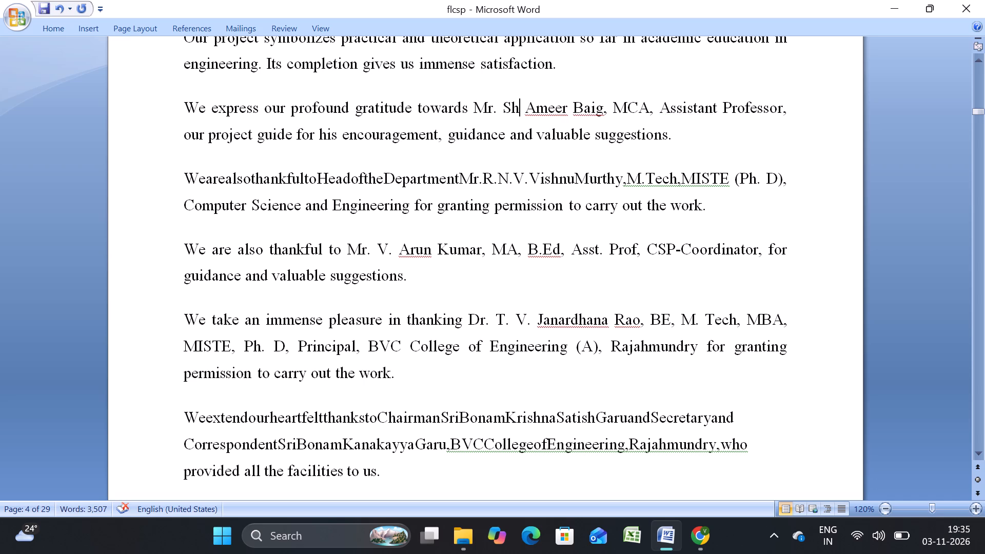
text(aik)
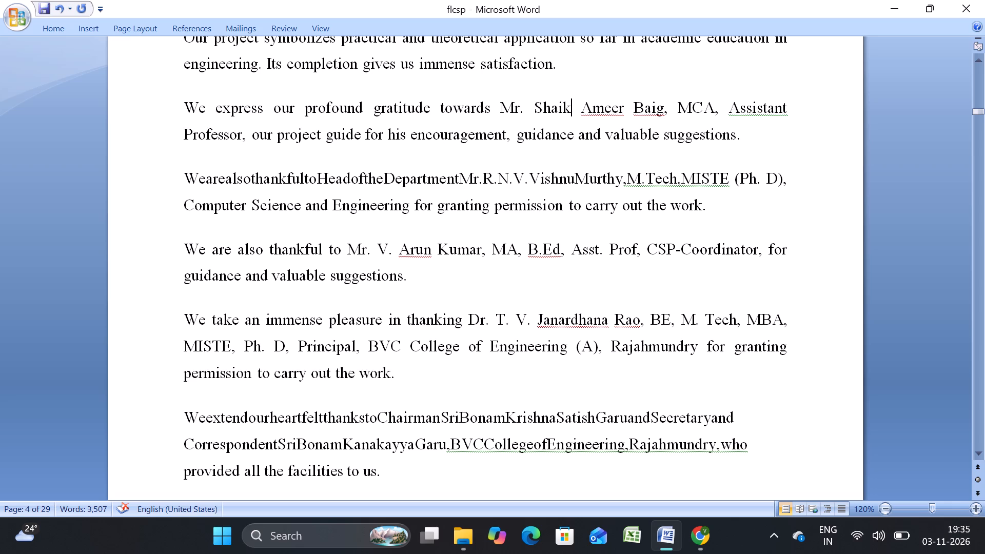
Replace the ordinary space between "Mr." and "Shaik" in the Acknowledgement with a non-breaking space.
click(534, 109)
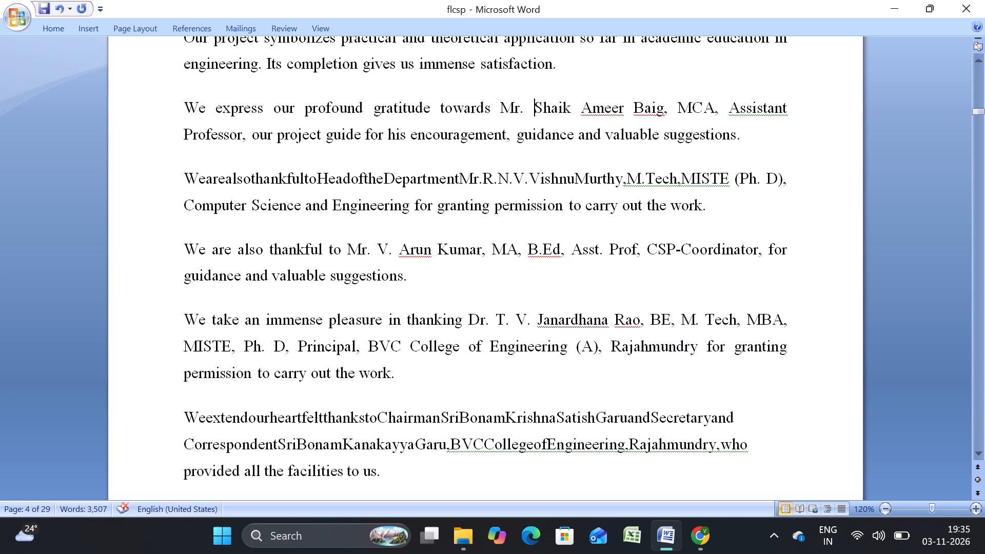
key(BackSpace)
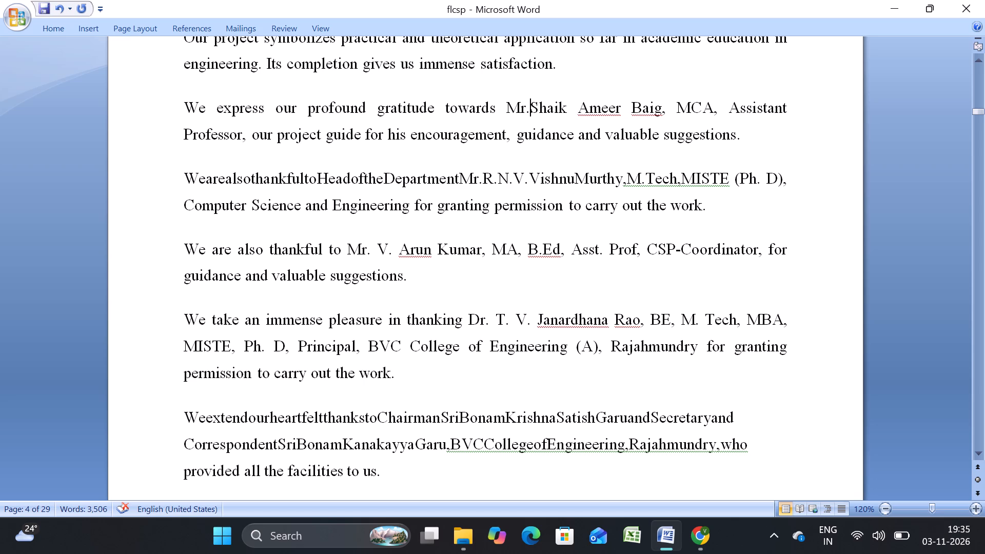
key(ctrl+shift+space)
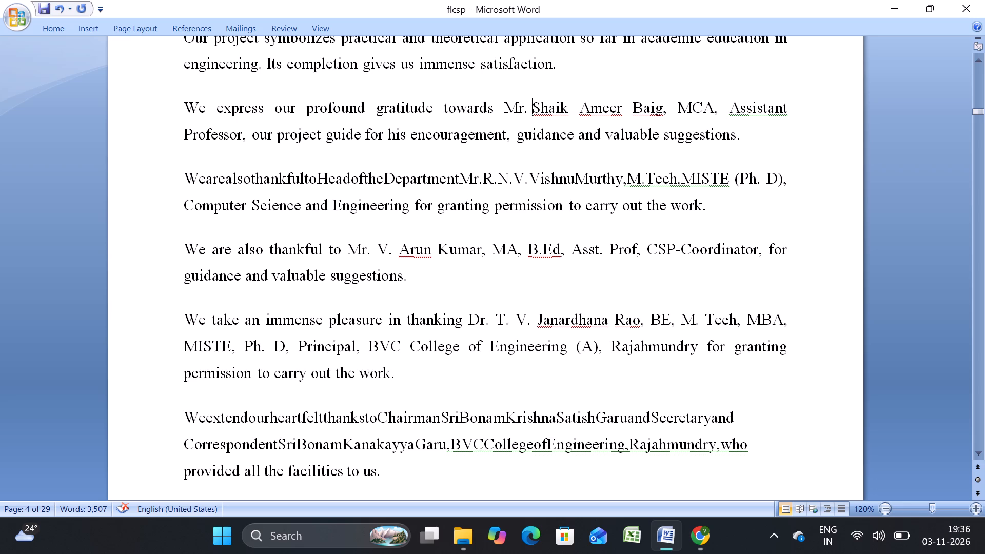
Set the font size of "MCA" after the project guide's name to 8.
click(676, 109)
drag(676, 109, 696, 110)
click(770, 72)
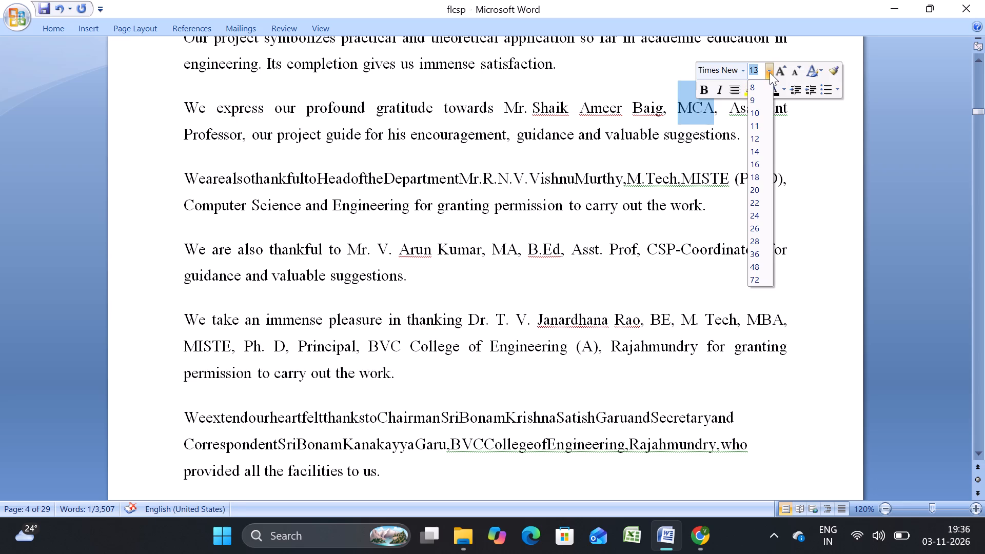
click(767, 83)
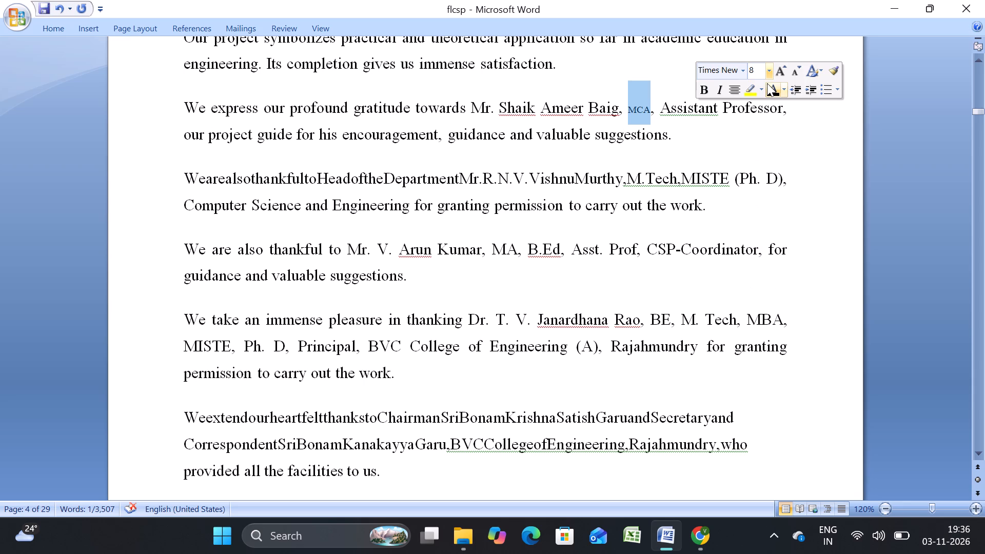
click(803, 146)
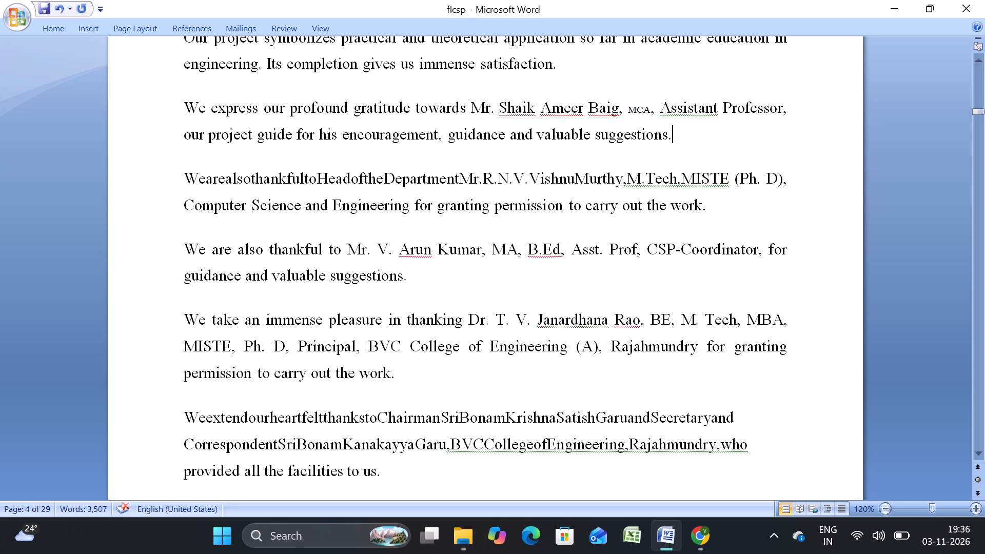
Colour the project guide's name red in the Acknowledgement, including the title "Mr.".
click(473, 108)
drag(473, 108, 482, 107)
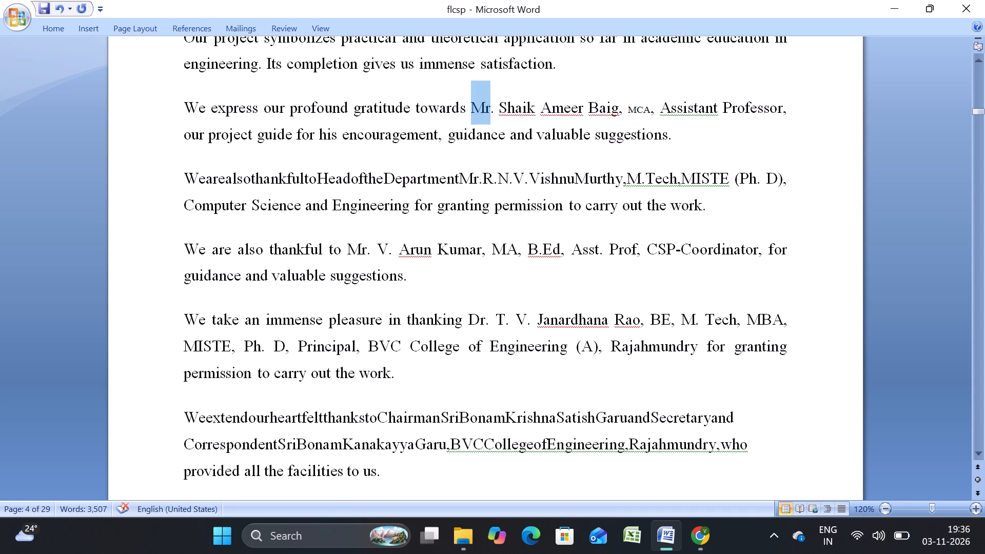
drag(482, 107, 608, 111)
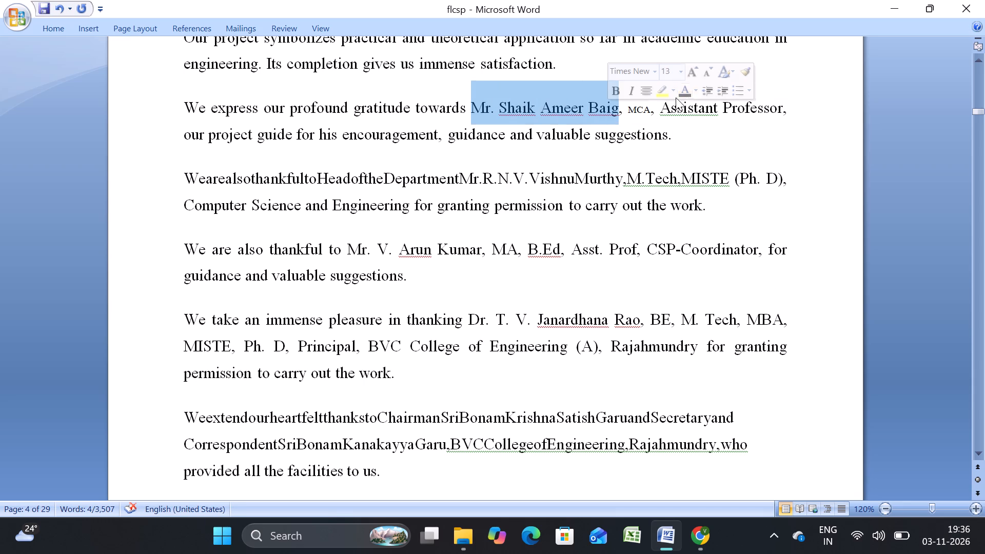
click(693, 93)
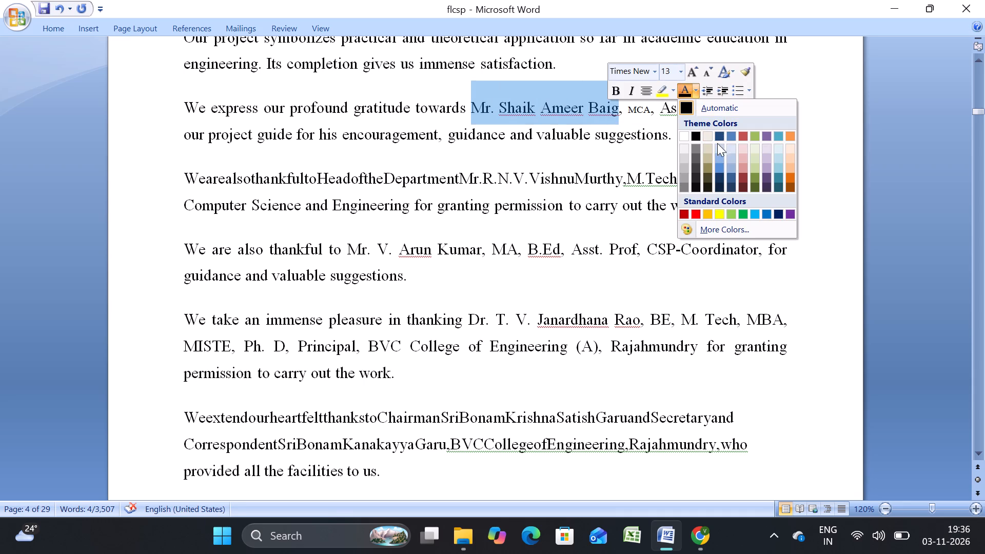
click(700, 211)
click(767, 162)
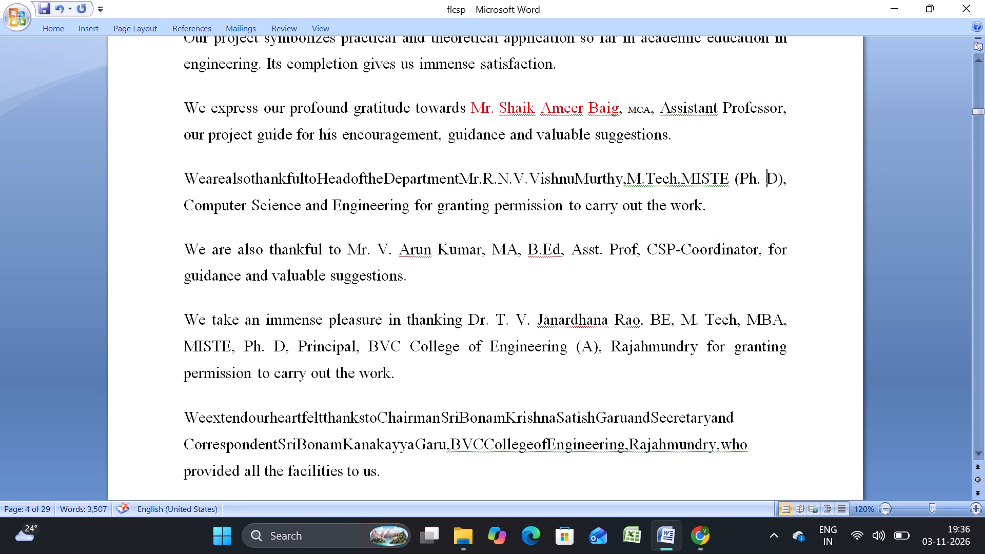
Delete the comma after "MCA" in the project guide's paragraph.
click(654, 116)
key(BackSpace)
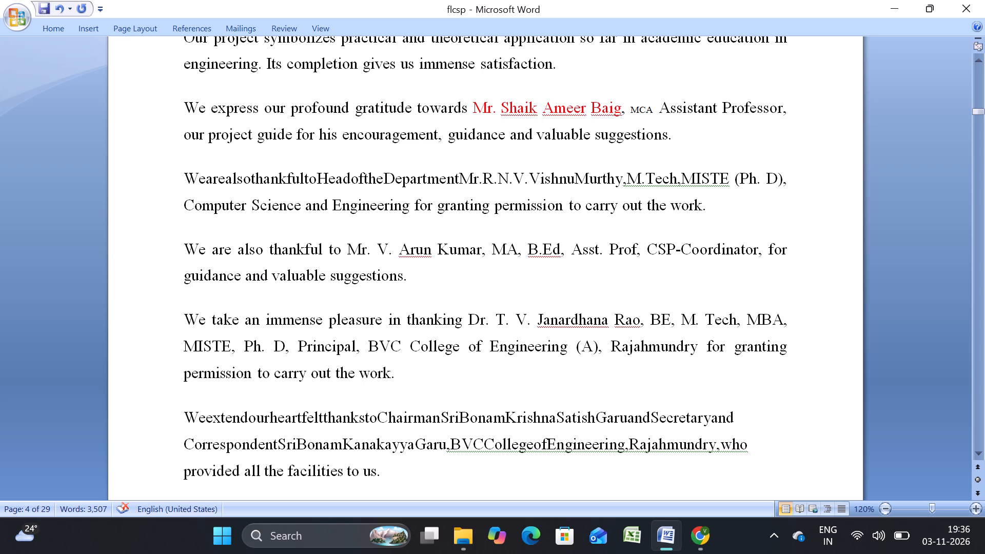
Colour the qualification "MCA" after the project guide's name red.
click(630, 110)
drag(630, 110, 640, 110)
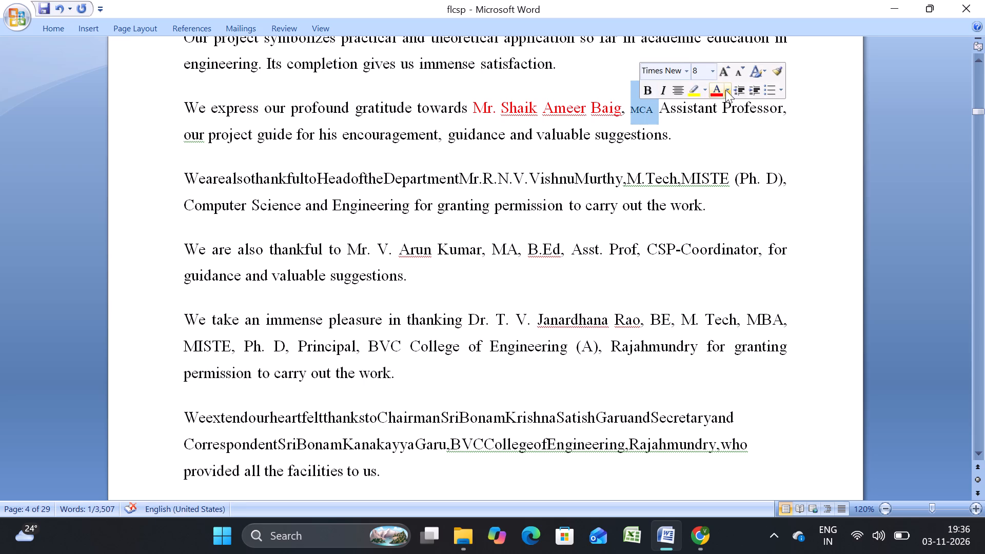
click(719, 91)
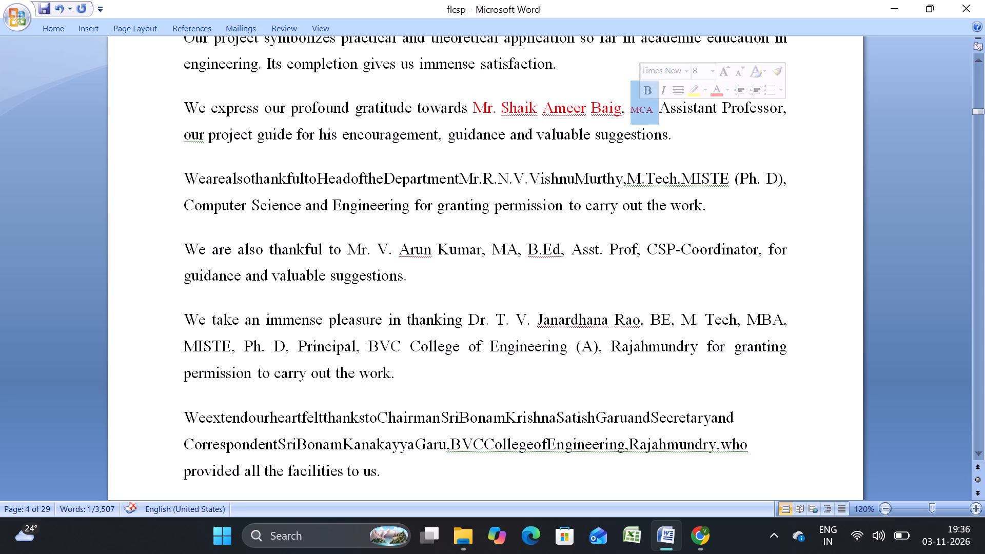
click(730, 143)
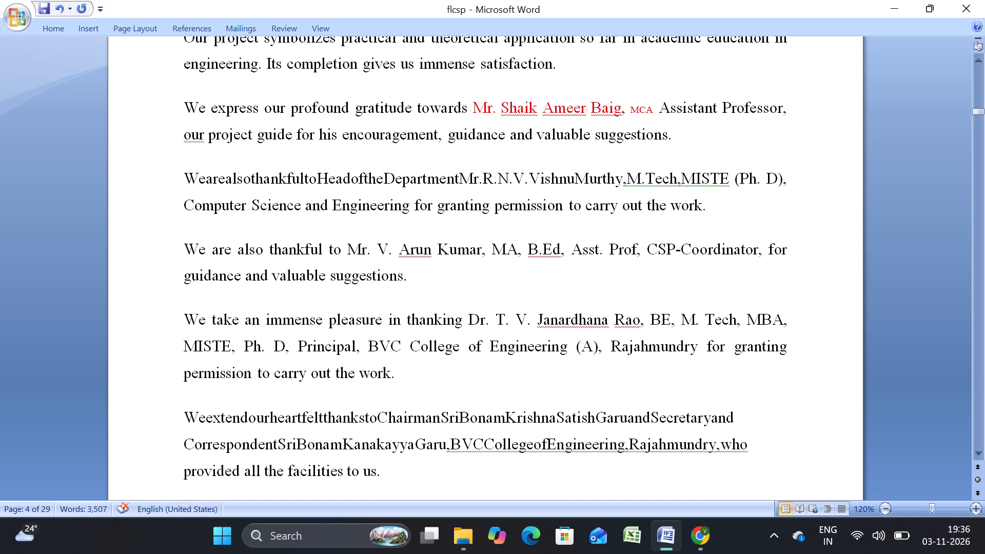
Set the font size of the department head's qualifications "M.Tech,MISTE (Ph. D)," in the Acknowledgement's third paragraph to 8.
click(626, 180)
drag(626, 180, 776, 183)
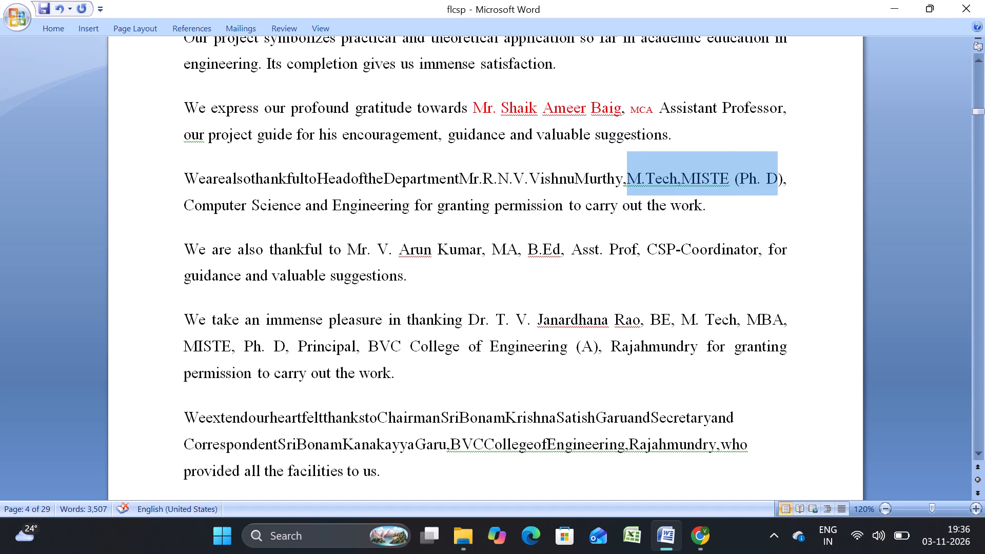
drag(776, 183, 785, 184)
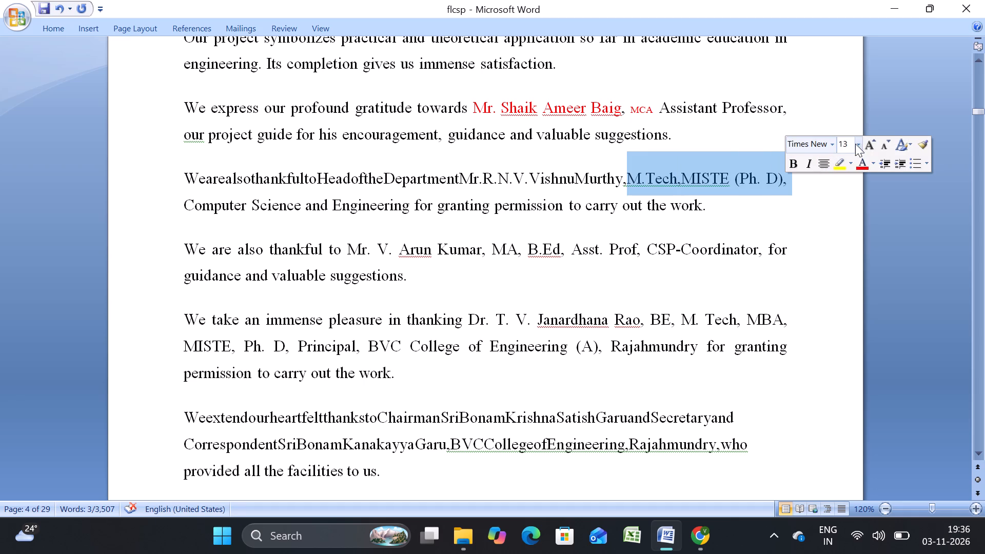
click(857, 144)
click(857, 159)
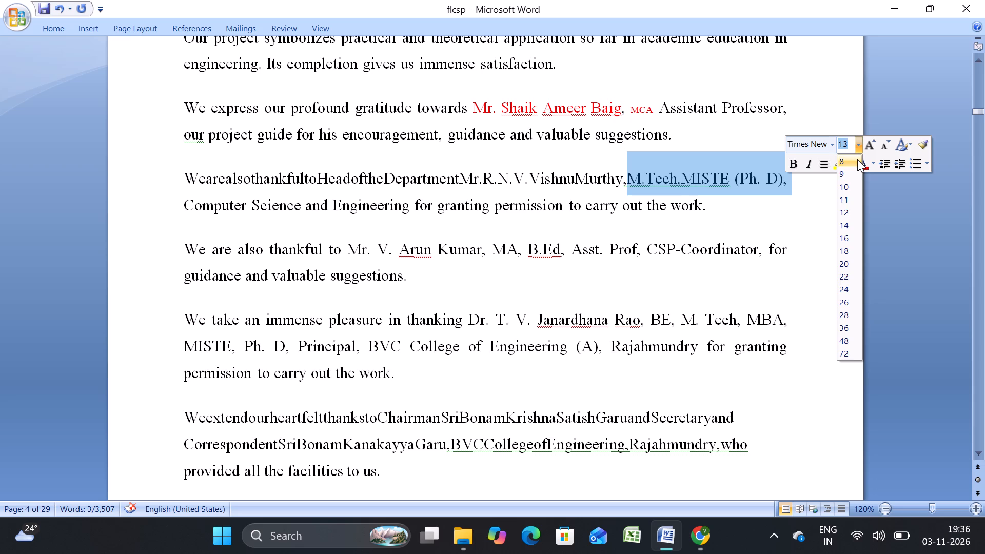
click(809, 198)
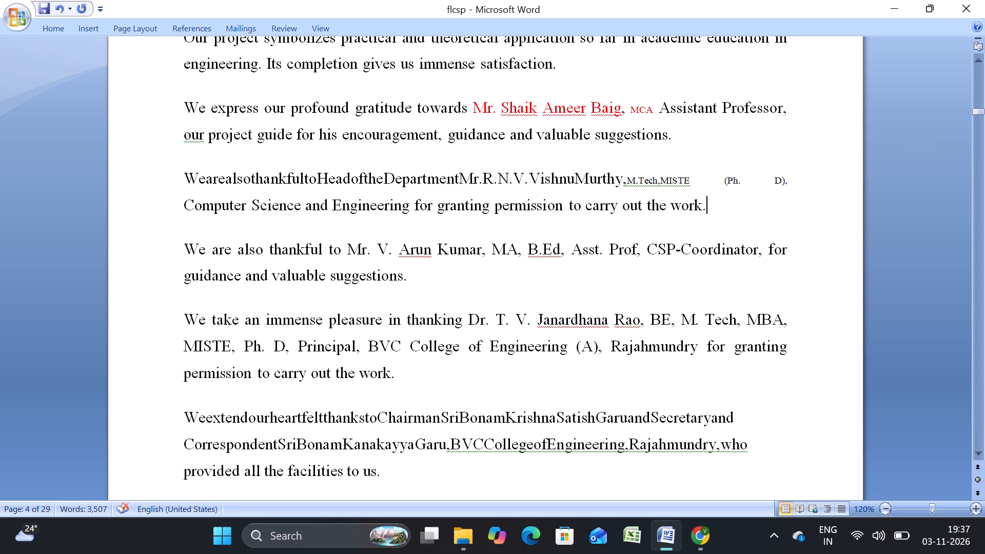
Remove the spaces before and inside "(Ph. D)" so the Head of the Department's qualifications read "M.Tech,MISTE(Ph.D)".
click(722, 180)
key(BackSpace)
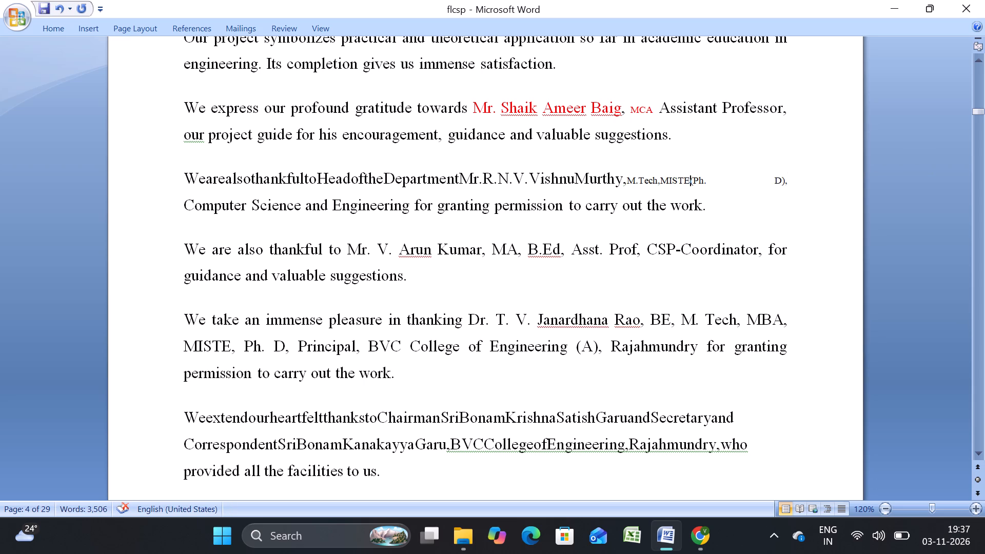
click(772, 177)
key(BackSpace)
Insert non-breaking spaces at the start of the Head of the Department paragraph, separating "We are also thankful to" from each other and "Head".
click(204, 180)
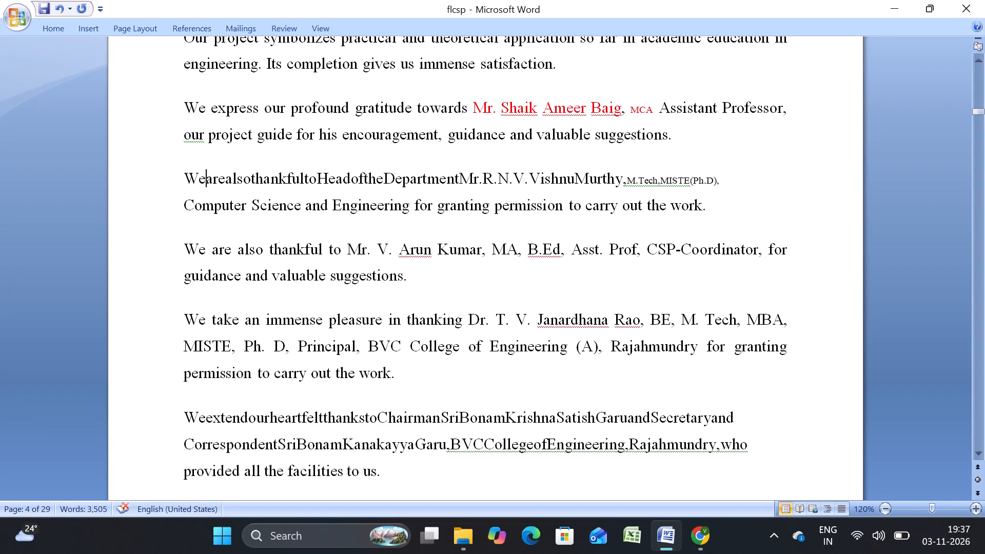
key(ctrl+shift+space)
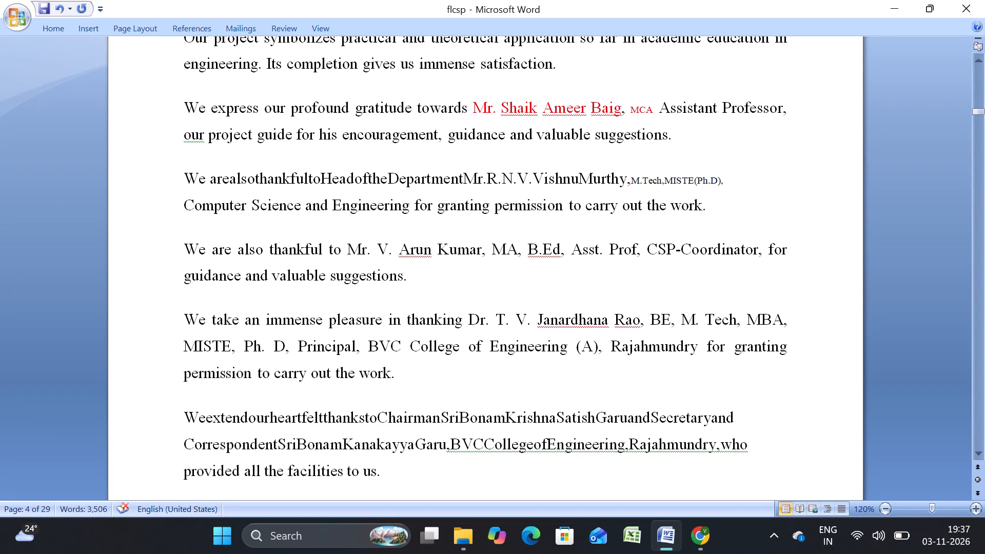
click(228, 180)
key(ctrl+shift+space)
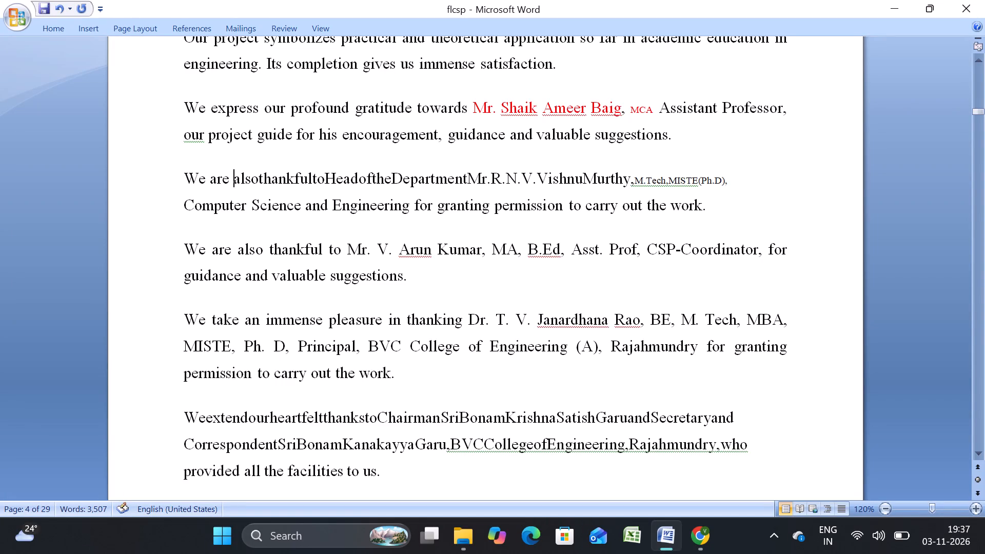
click(259, 180)
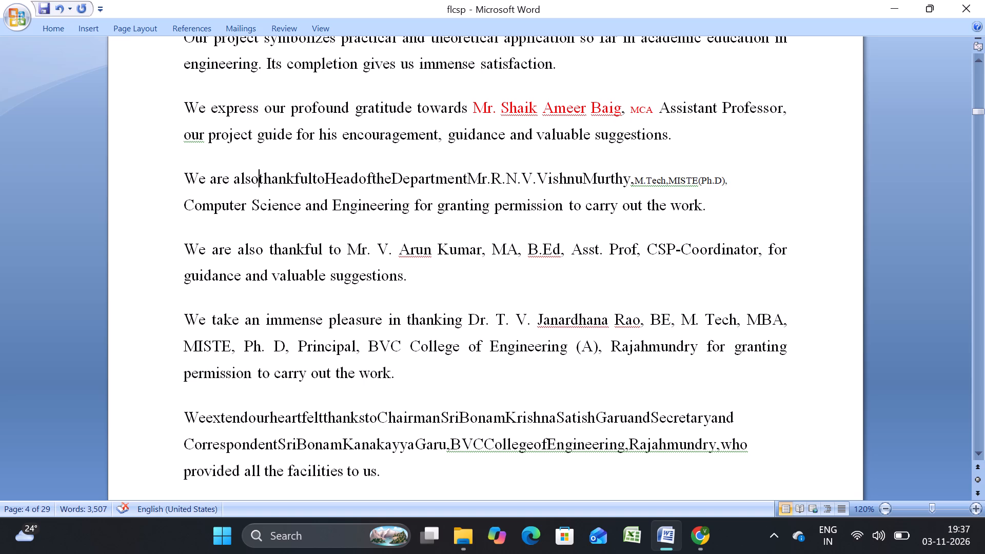
key(ctrl+shift+space)
click(314, 179)
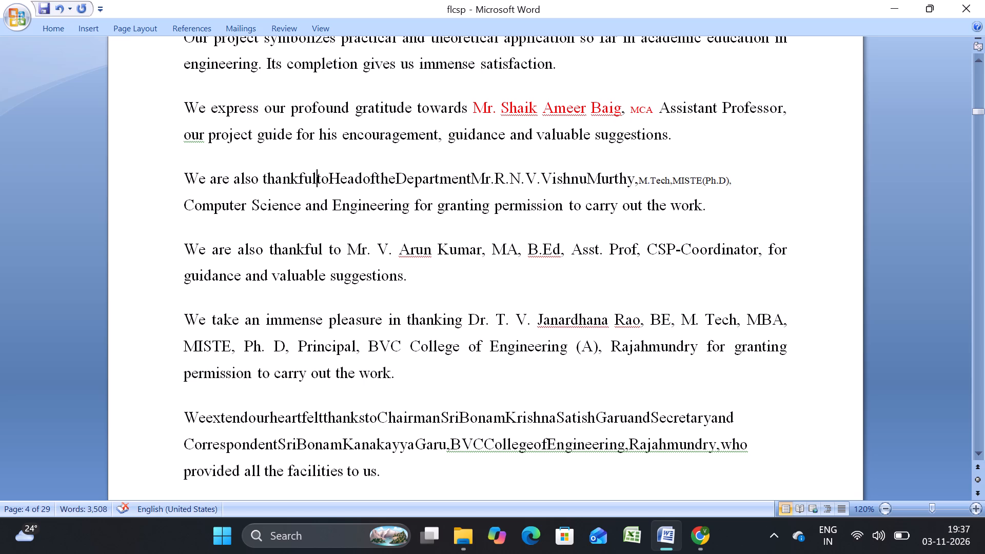
key(ctrl+shift+space)
click(330, 181)
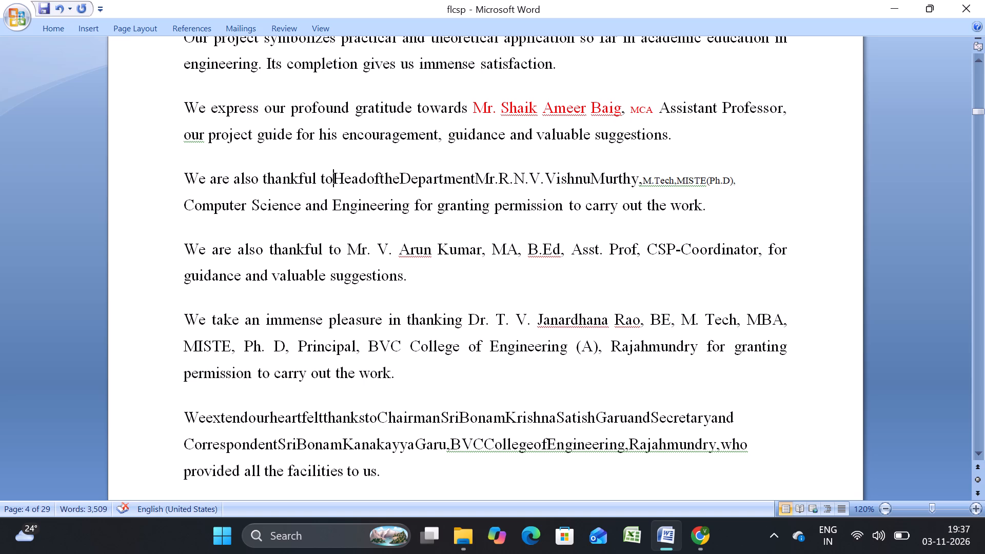
key(ctrl+shift+space)
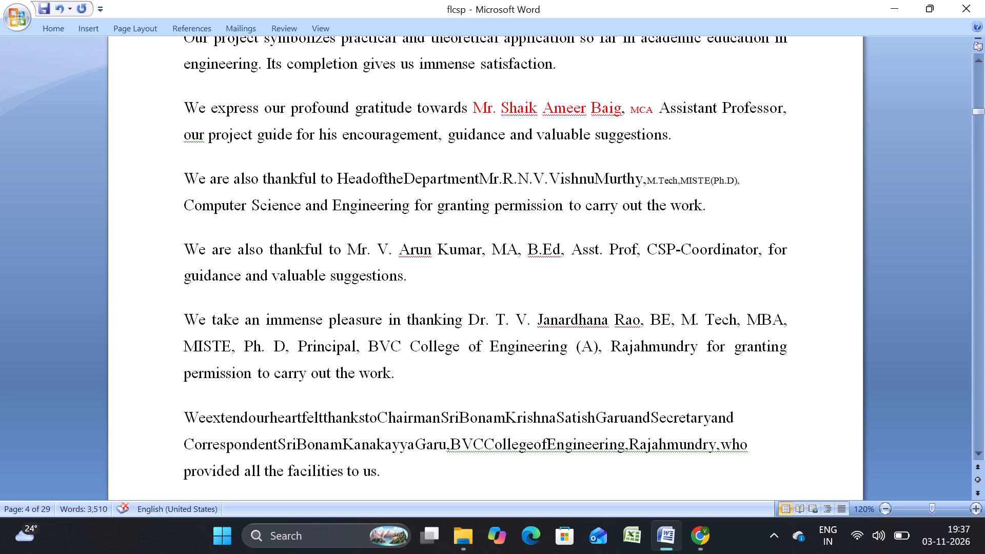
Insert non-breaking spaces in the same Acknowledgement line between "Head", "of", "the", "Department" and "Mr.".
click(371, 180)
key(ctrl+shift+space)
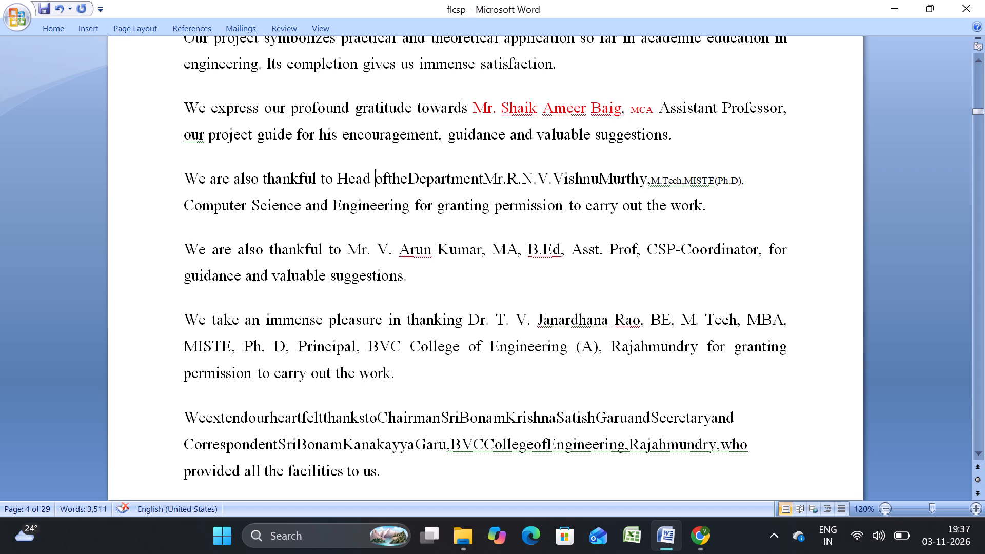
click(387, 182)
key(ctrl+shift+space)
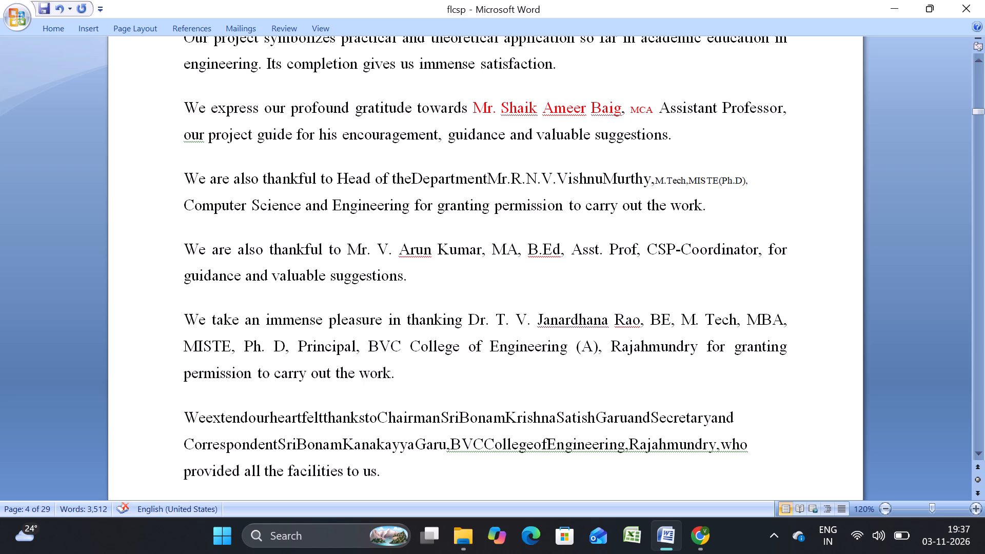
click(411, 178)
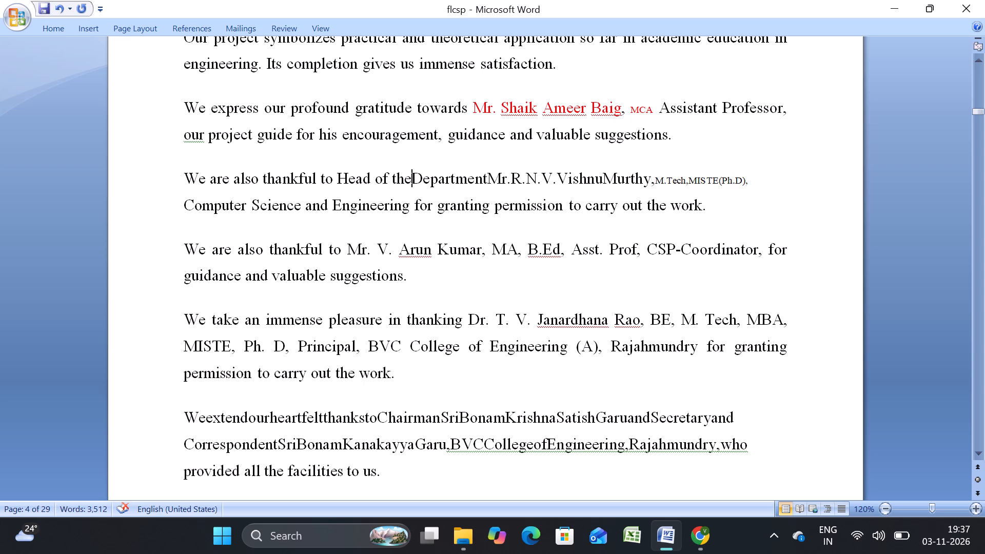
key(ctrl+shift+space)
ctrl+shift+click(411, 178)
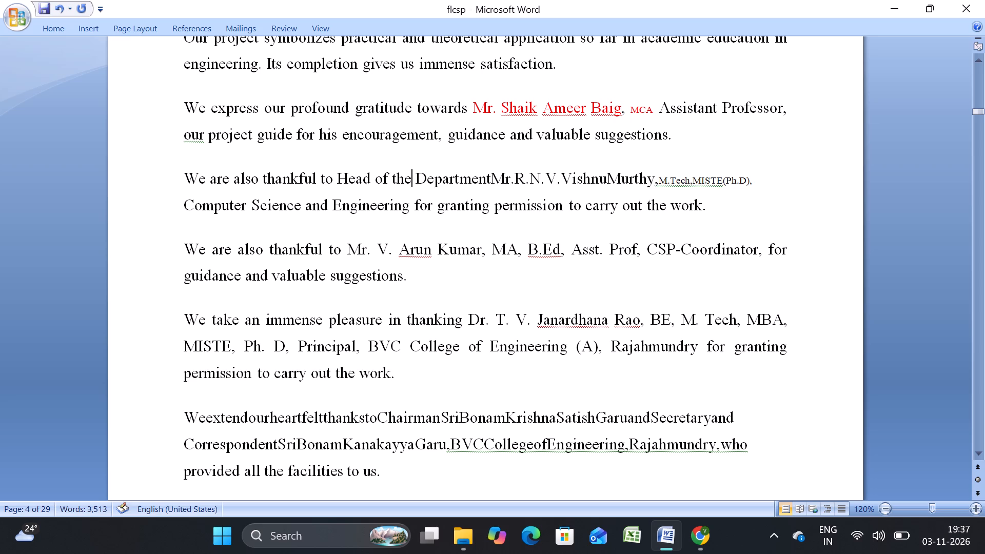
click(487, 181)
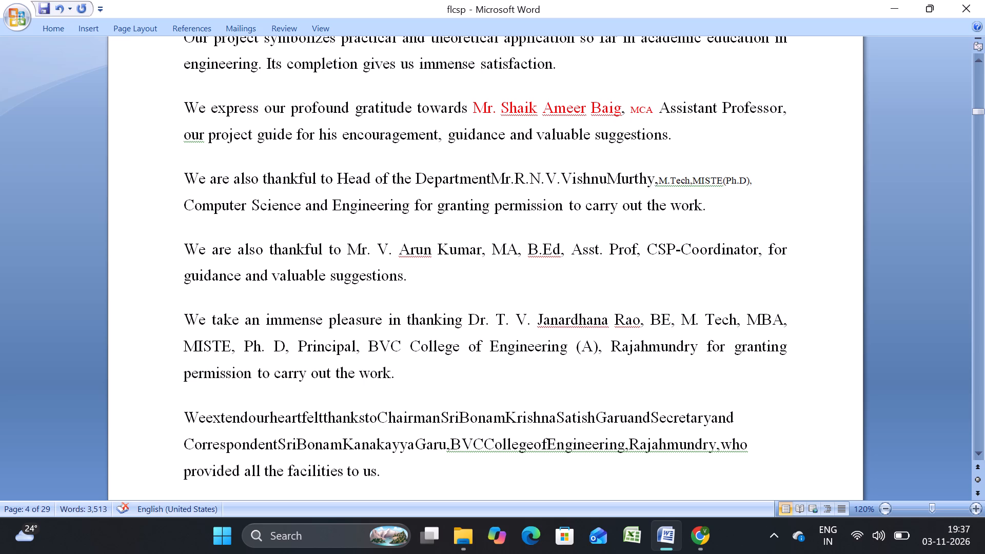
click(491, 181)
key(ctrl+shift+space)
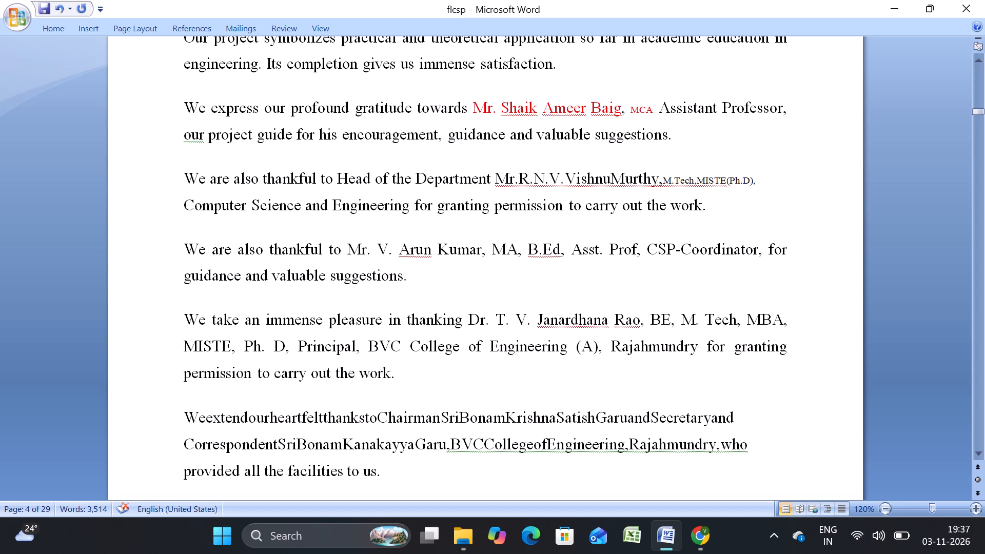
click(342, 251)
click(342, 251)
Color the Head of the Department's name and qualifications red in the Acknowledgement.
click(495, 179)
drag(495, 179, 714, 195)
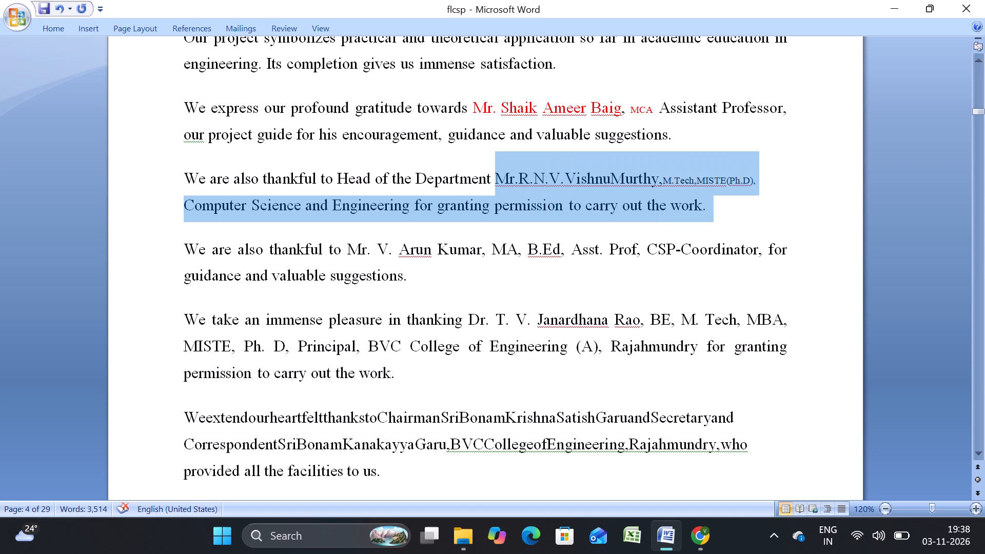
drag(714, 195, 824, 183)
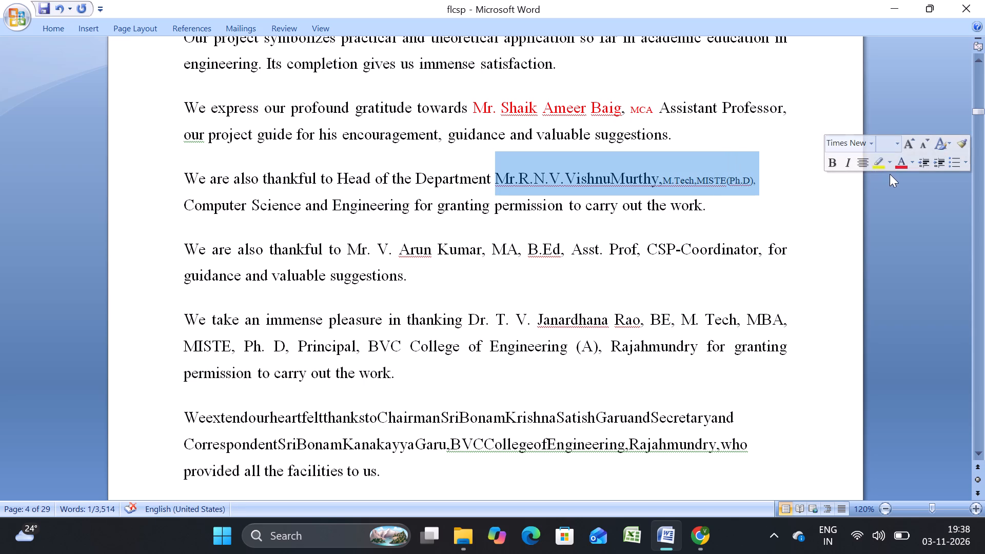
click(902, 166)
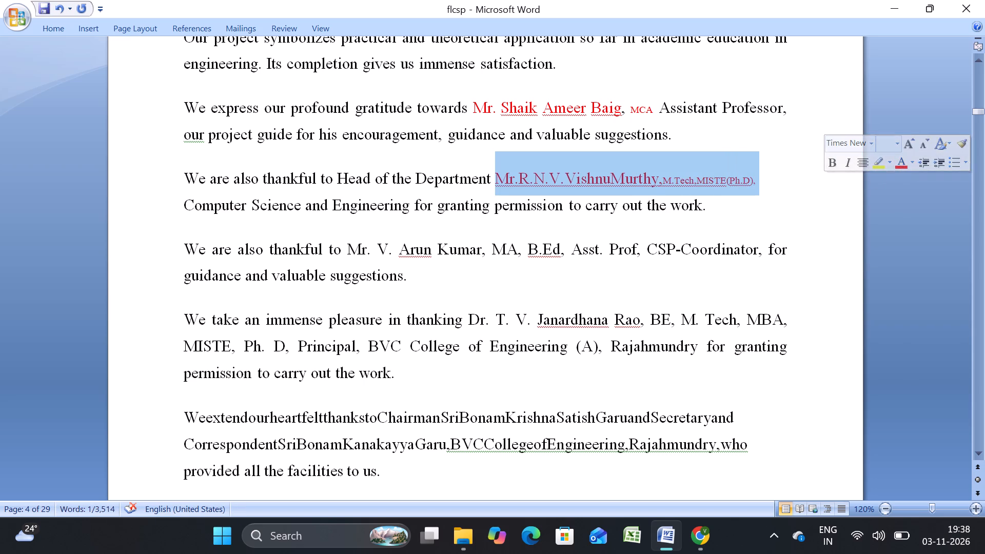
click(821, 198)
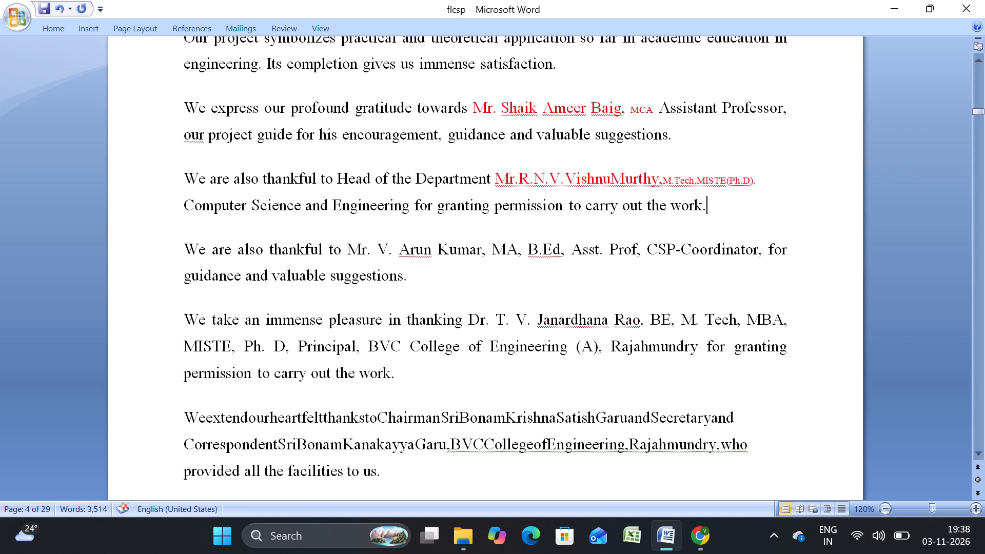
Insert non-breaking spaces in the Head of the Department's name after "Mr.", after the initials and between the two name words.
click(610, 179)
key(ctrl+shift+space)
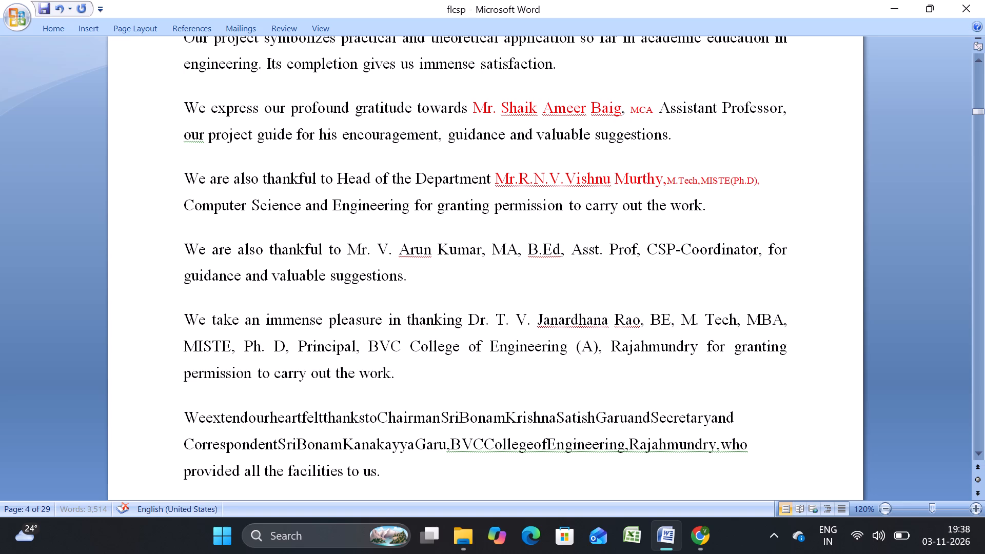
click(569, 180)
key(ctrl+shift+space)
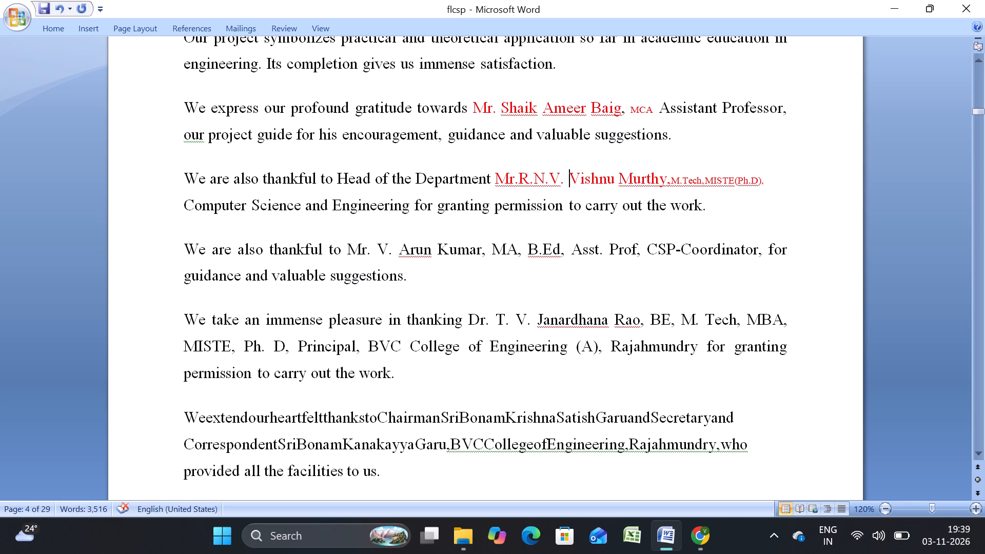
click(518, 180)
key(ctrl+shift+space)
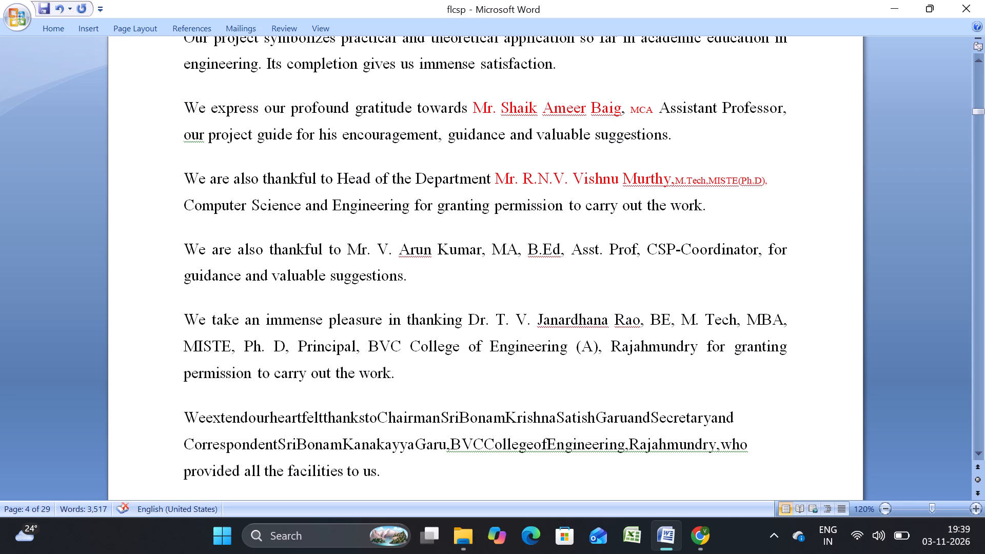
Insert "Associate professor" before "Computer Science and Engineering" in the Head of the Department paragraph.
click(187, 204)
key(shift+a)
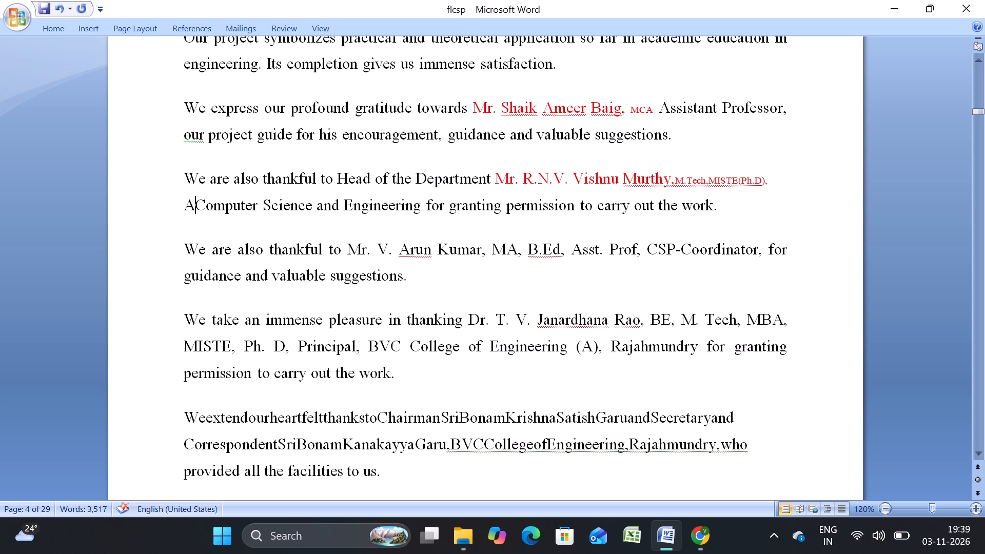
text(ss)
text(ociate)
key(space)
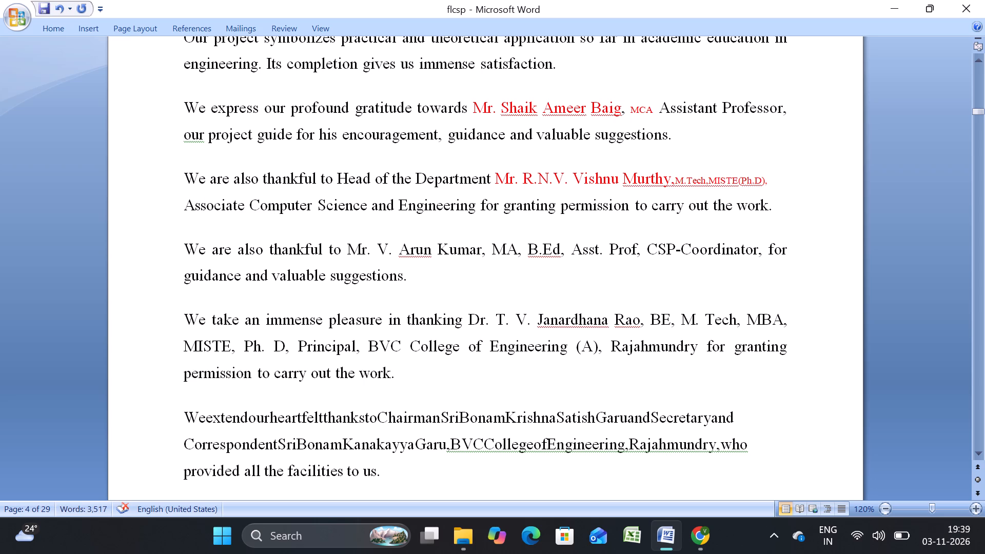
text(pr)
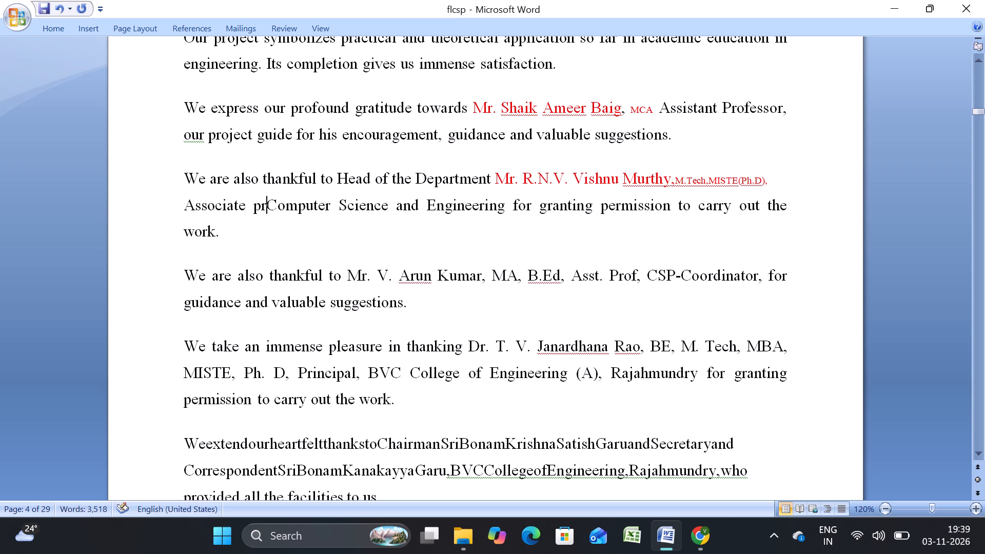
key(o)
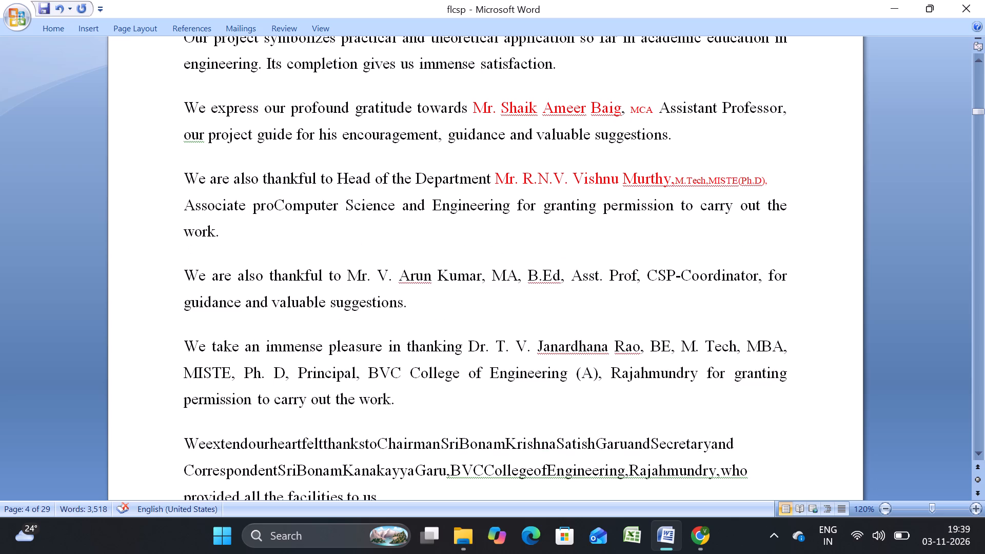
text(fes)
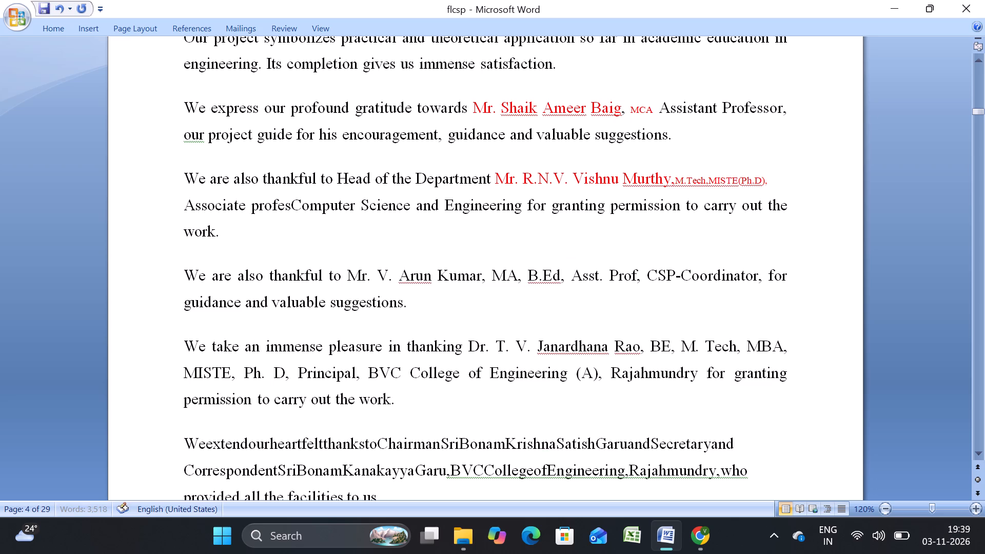
key(s)
text(or)
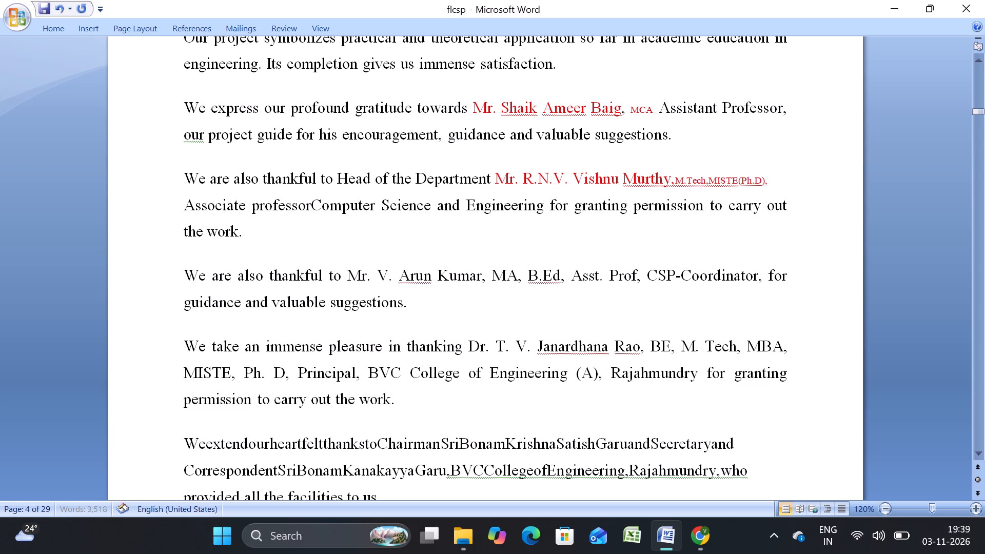
key(space)
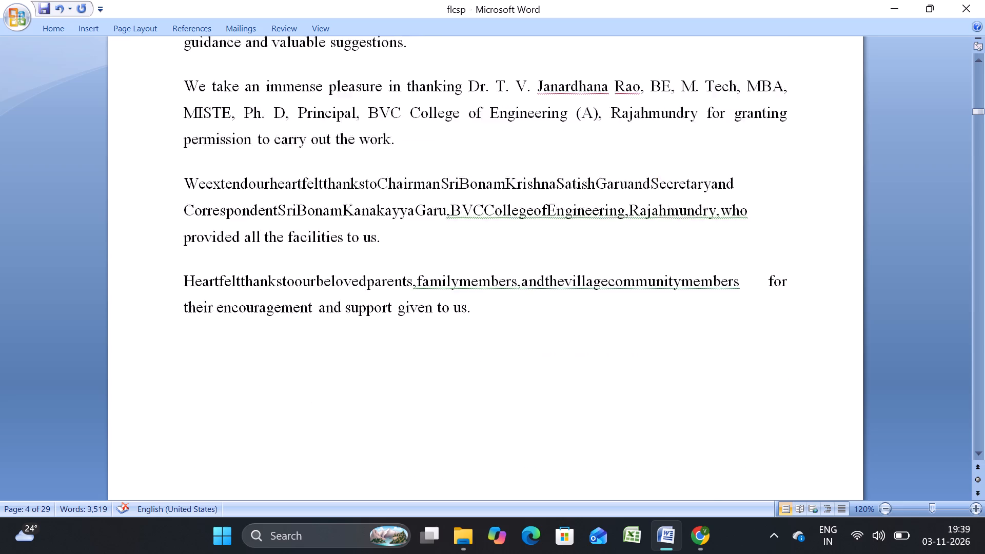
Remove the space between "Mr." and the initial "V." in the CSP-Coordinator's name in the Acknowledgement.
scroll(393, 263, up, 1)
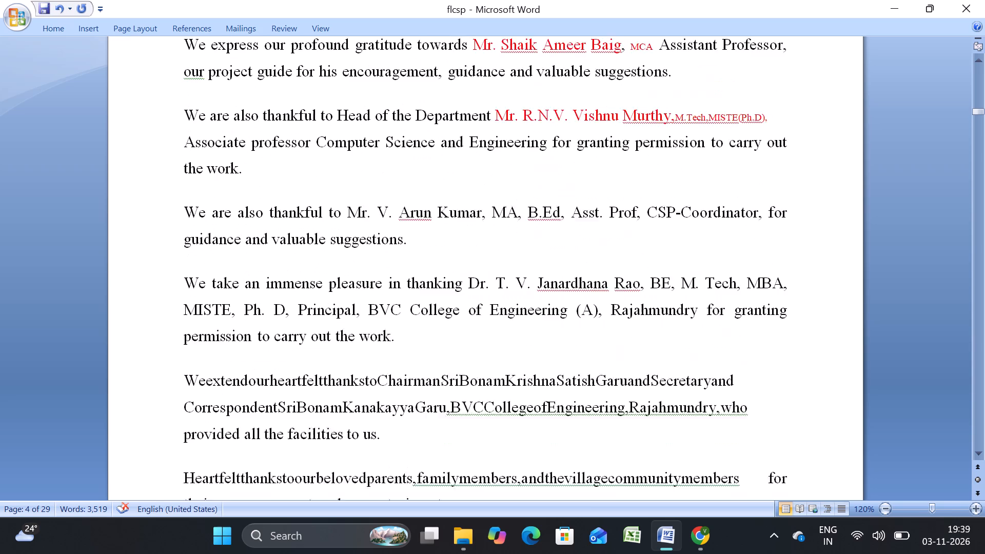
scroll(393, 263, up, 1)
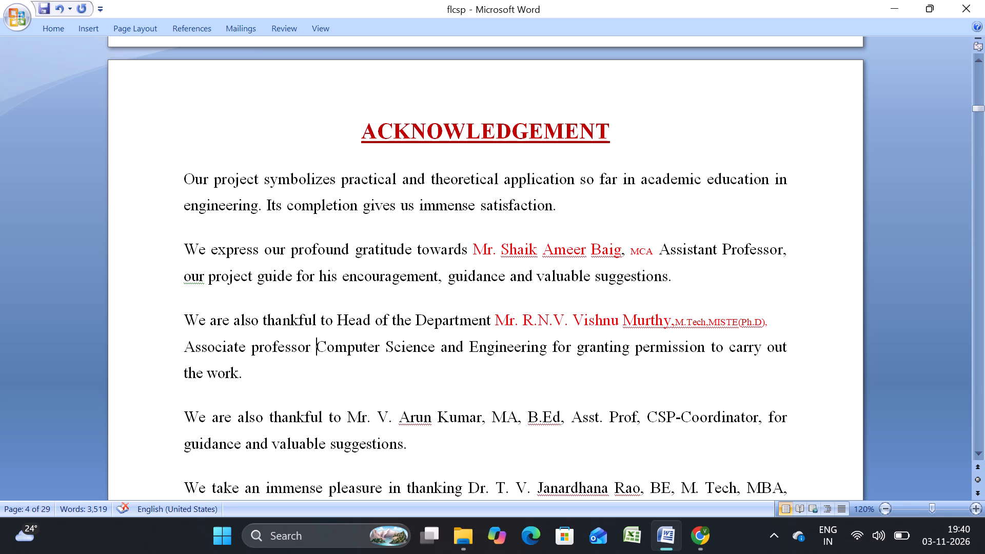
scroll(469, 375, down, 1)
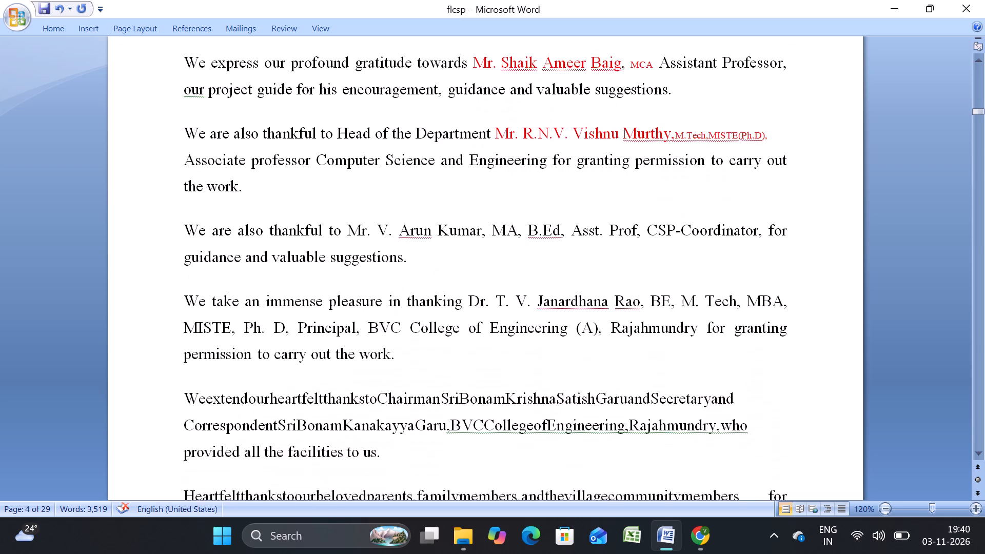
scroll(469, 375, down, 2)
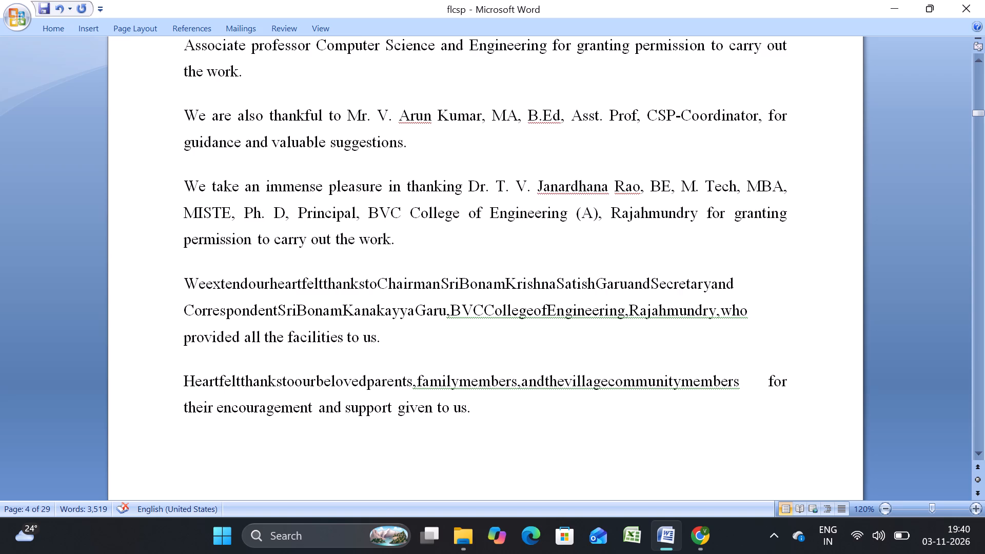
click(378, 112)
click(378, 112)
key(BackSpace)
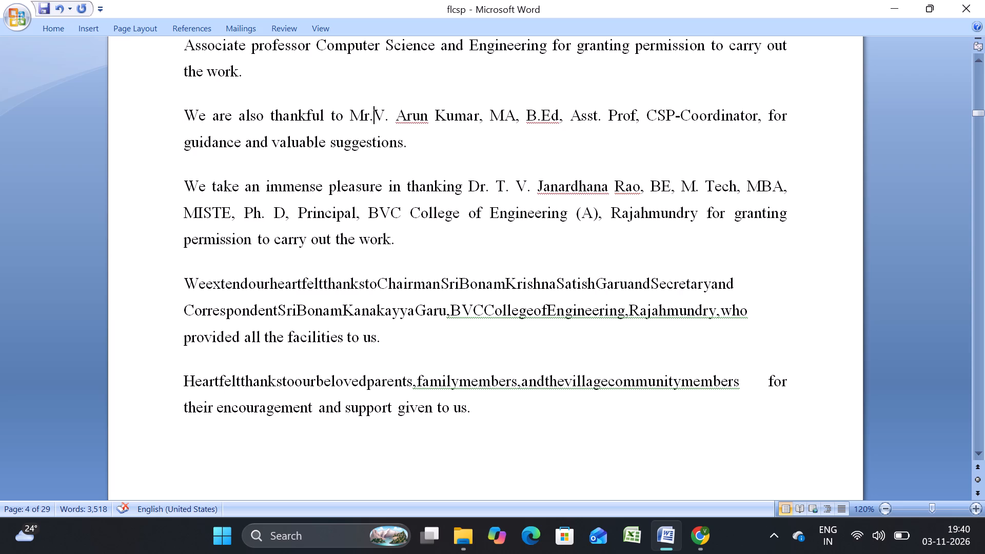
Expand the CSP-Coordinator's title "Asst. Prof" to "Assistant Professor" in the Acknowledgement.
scroll(598, 119, up, 1)
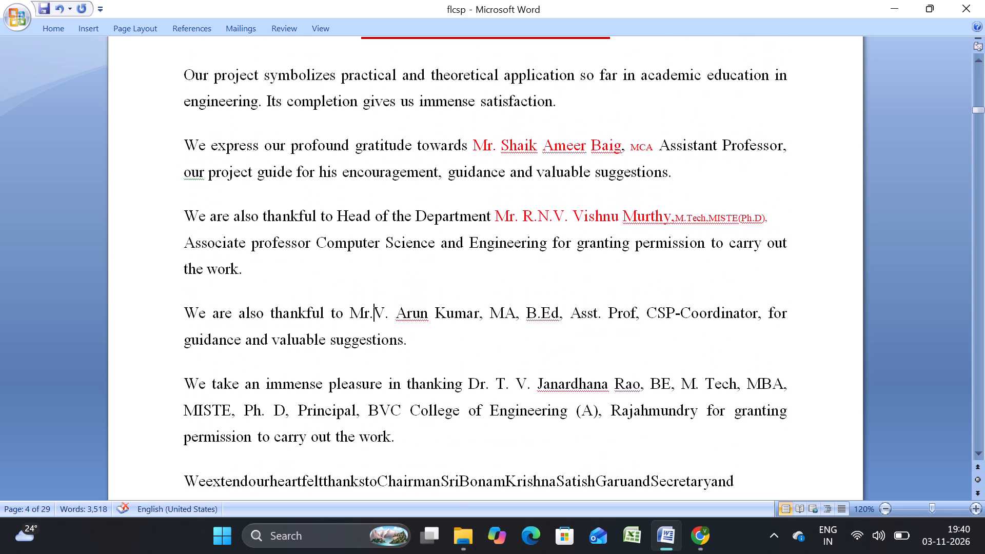
click(598, 317)
key(BackSpace)
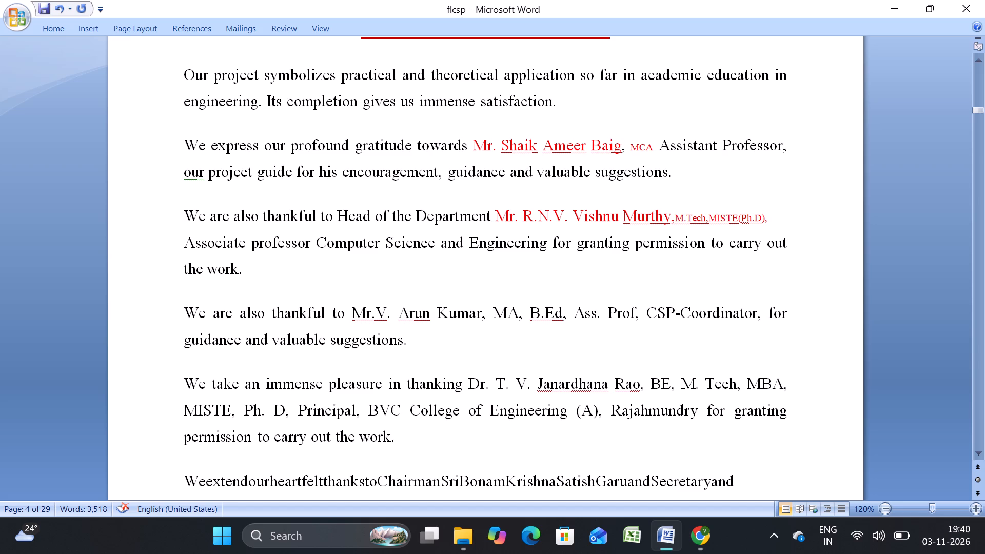
text(is)
text(tant)
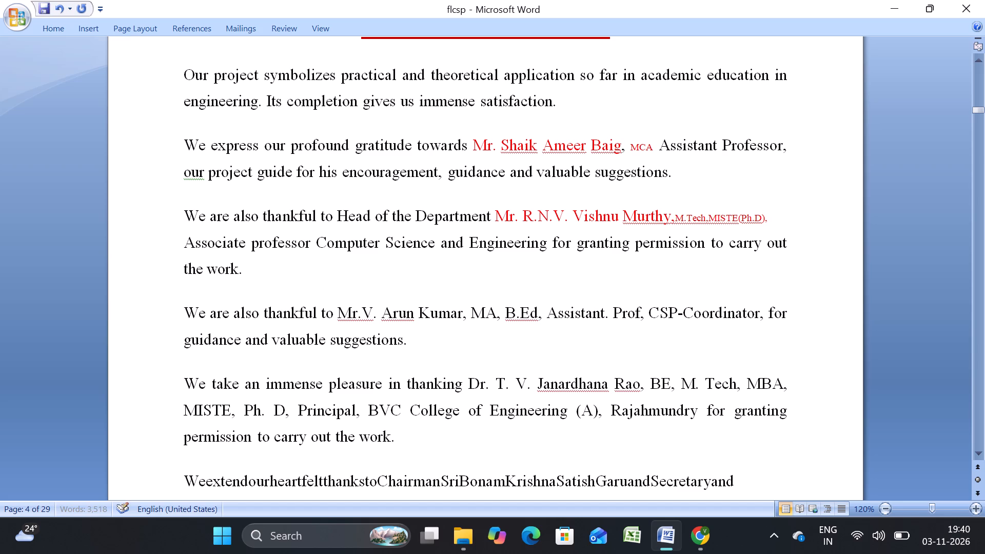
click(610, 317)
key(BackSpace)
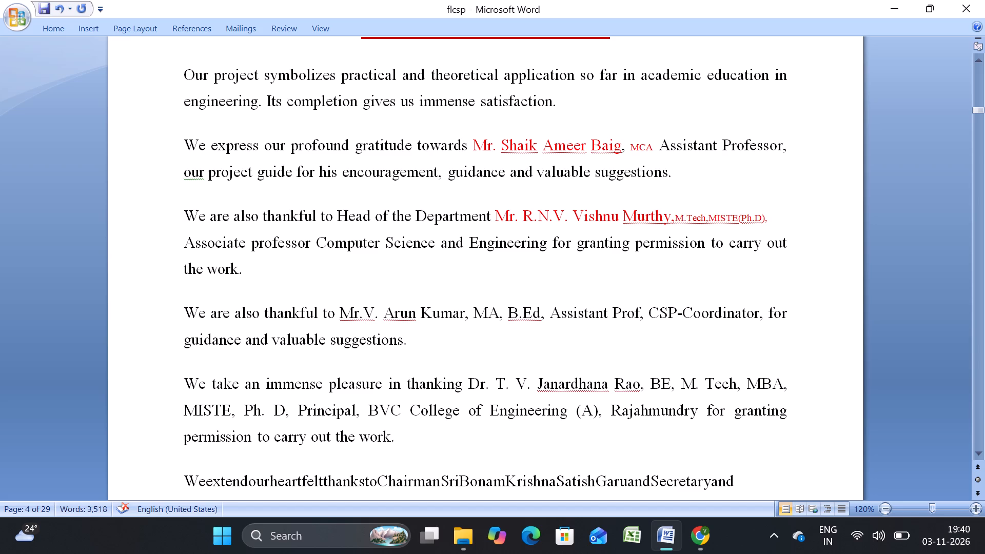
click(639, 314)
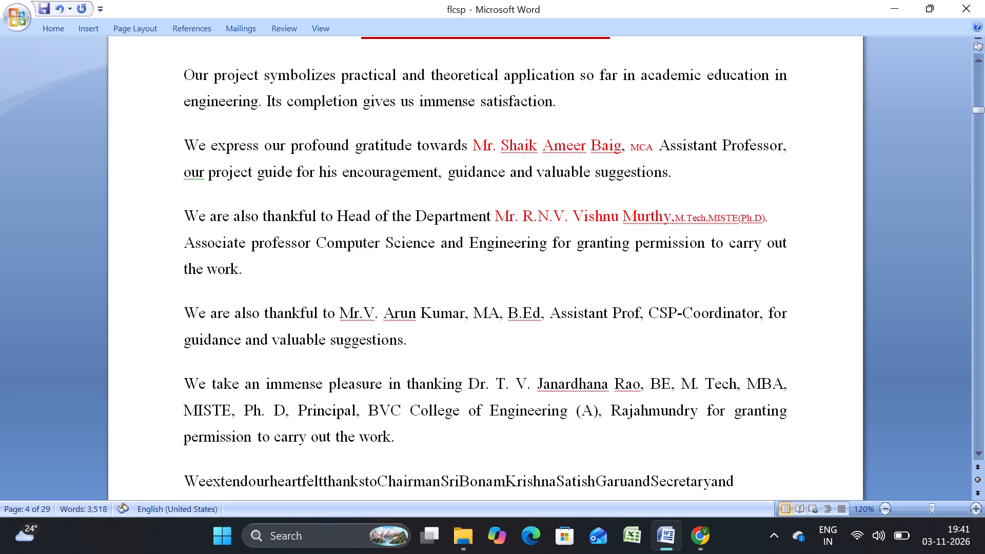
click(639, 314)
key(e)
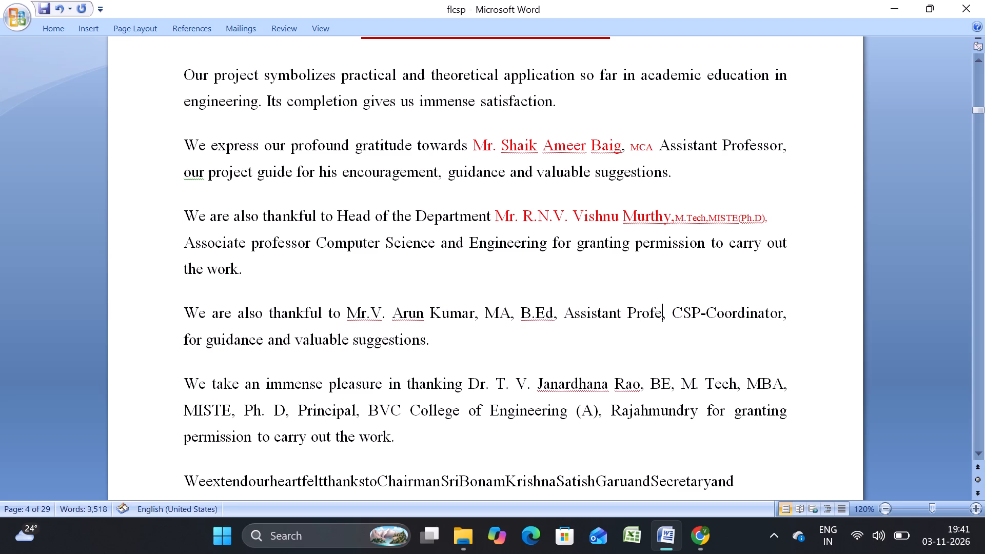
key(s)
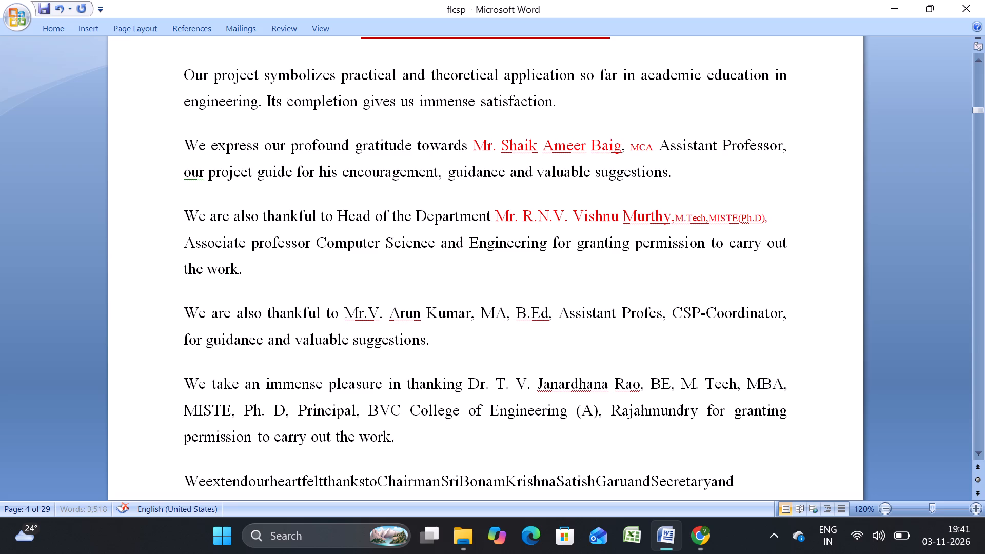
key(s)
text(or)
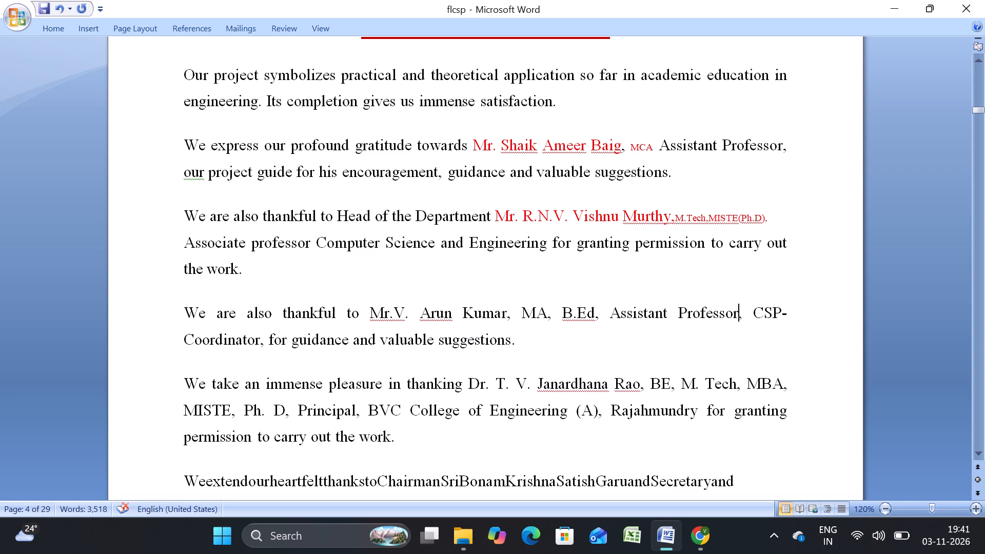
Remove the space between the CSP-Coordinator's name and the qualification "MA".
click(519, 312)
click(519, 312)
key(BackSpace)
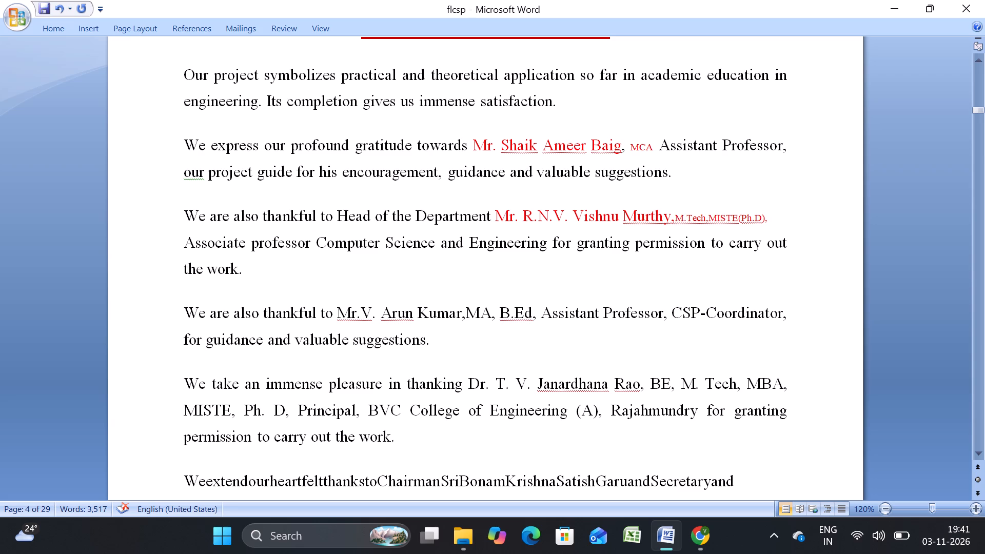
Set the font size of the CSP-Coordinator's qualifications "MA, B.Ed," to 8 in the Acknowledgement.
click(465, 312)
drag(465, 312, 535, 318)
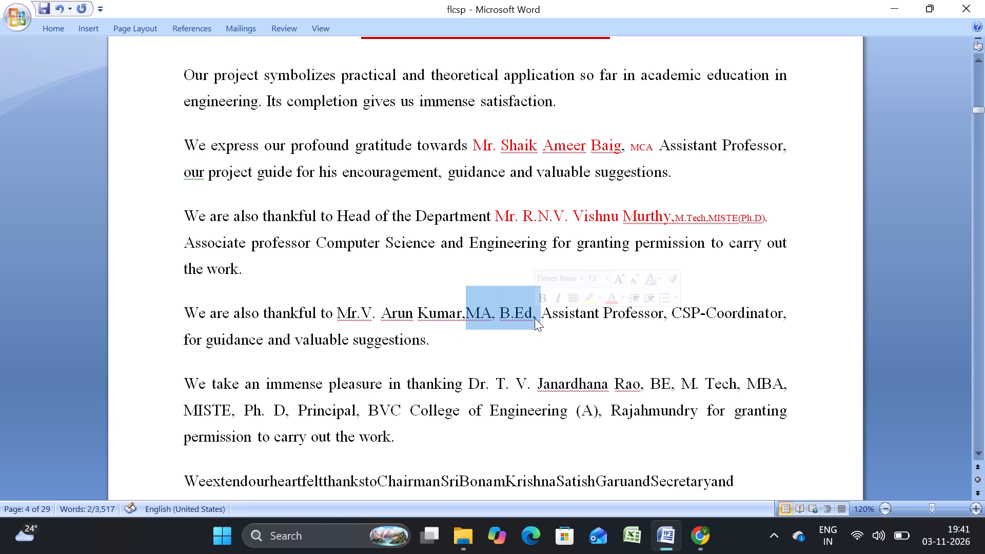
click(607, 283)
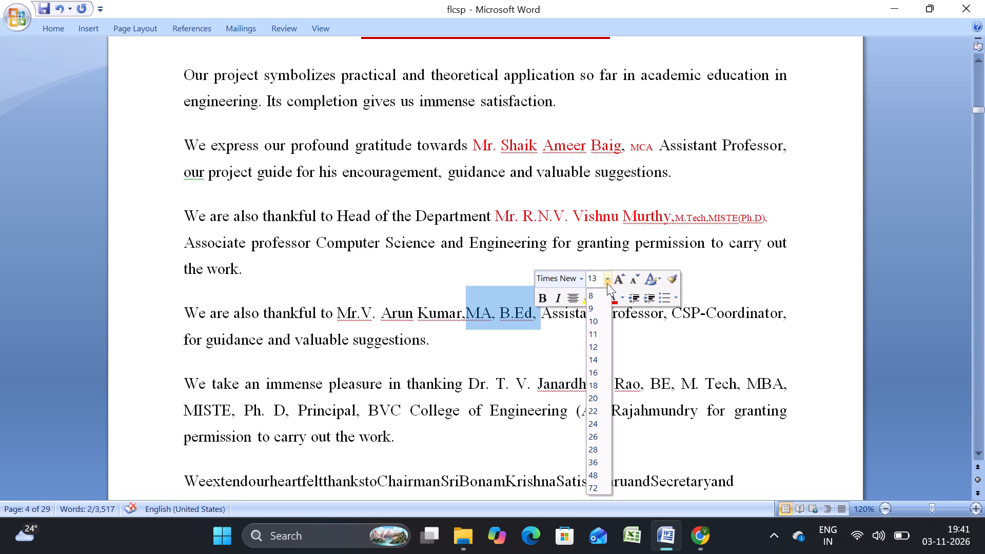
click(606, 293)
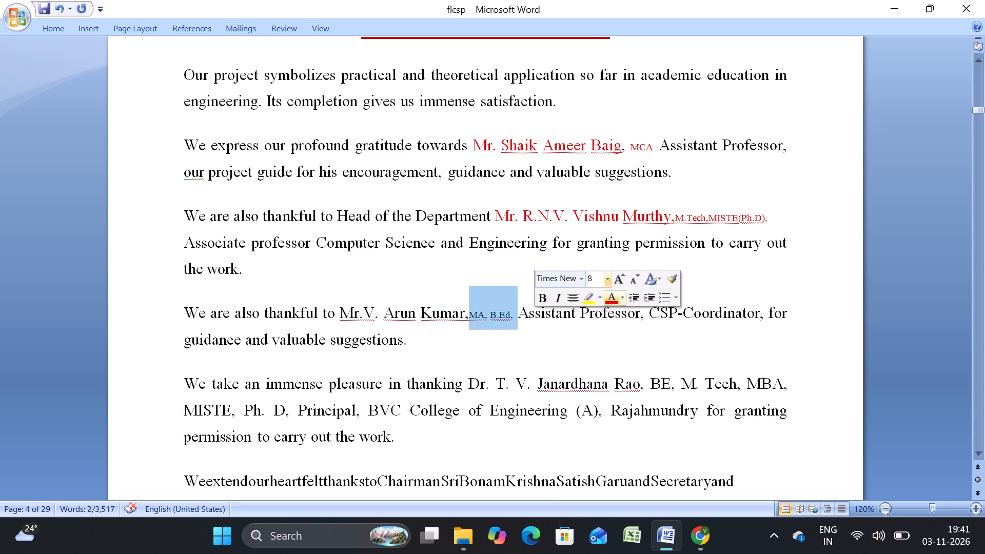
click(605, 343)
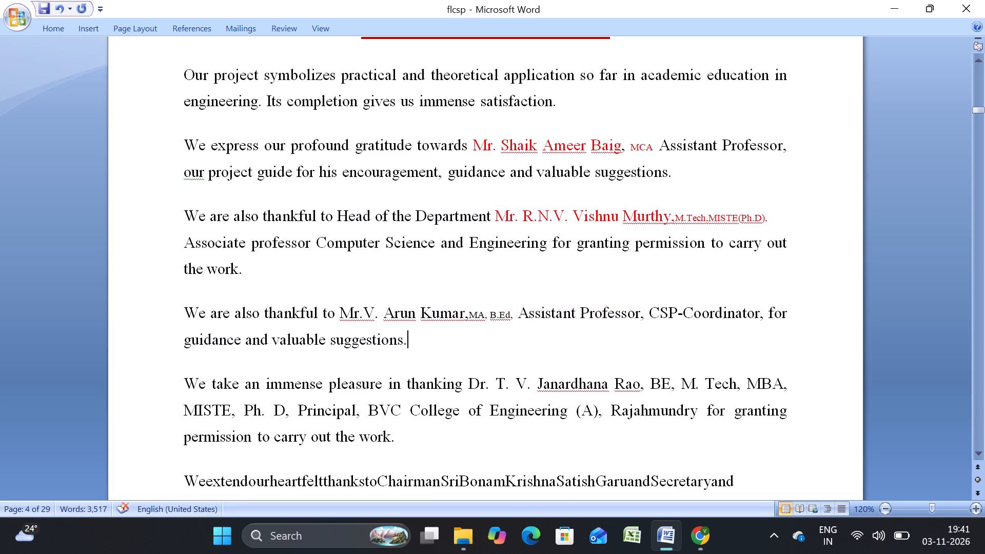
Colour the CSP-Coordinator's name and the qualifications "MA, B.Ed" red.
click(338, 311)
drag(338, 311, 467, 313)
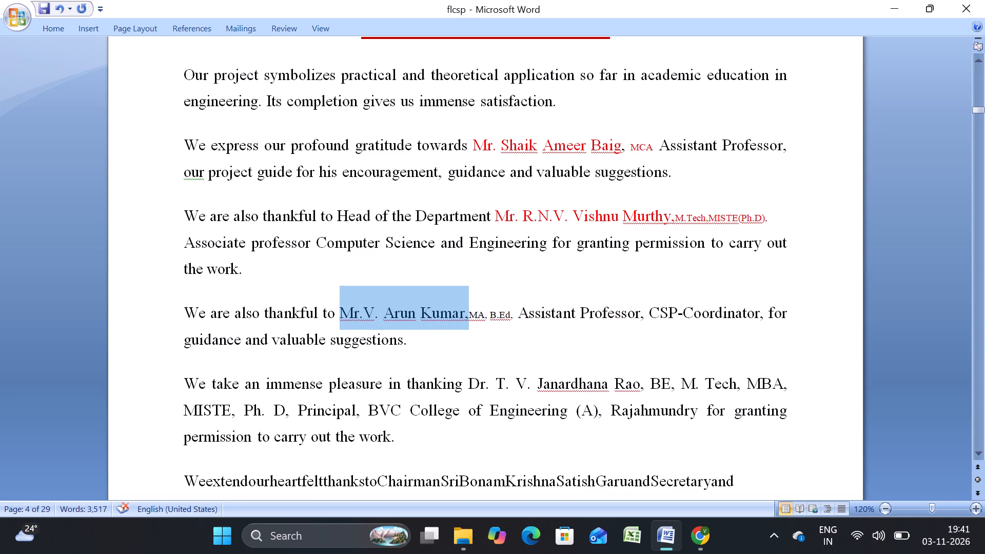
drag(467, 313, 505, 318)
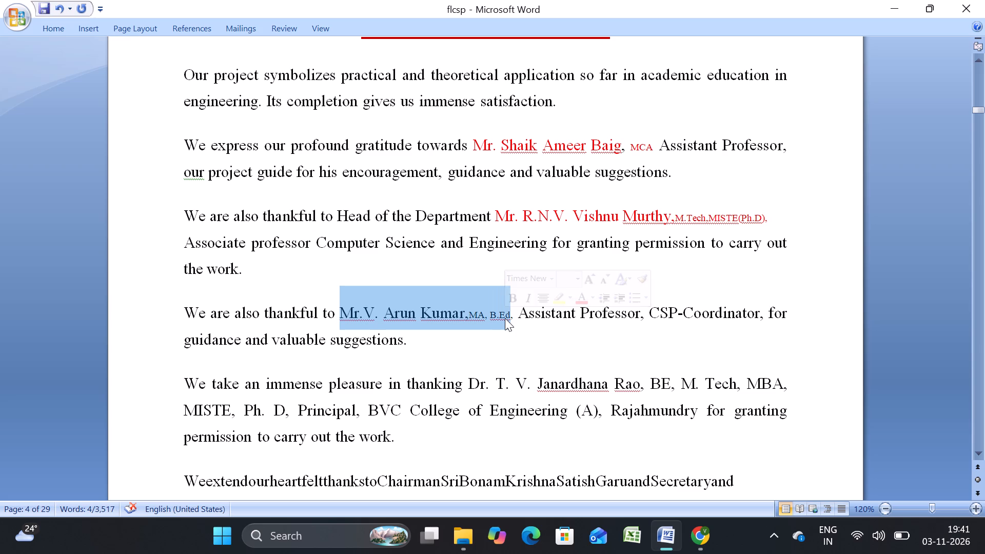
click(584, 303)
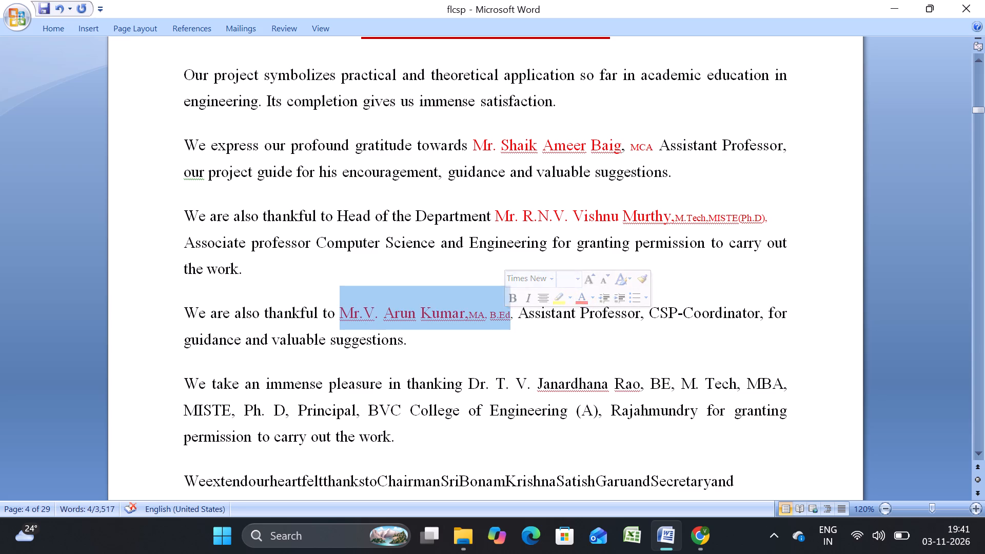
click(586, 347)
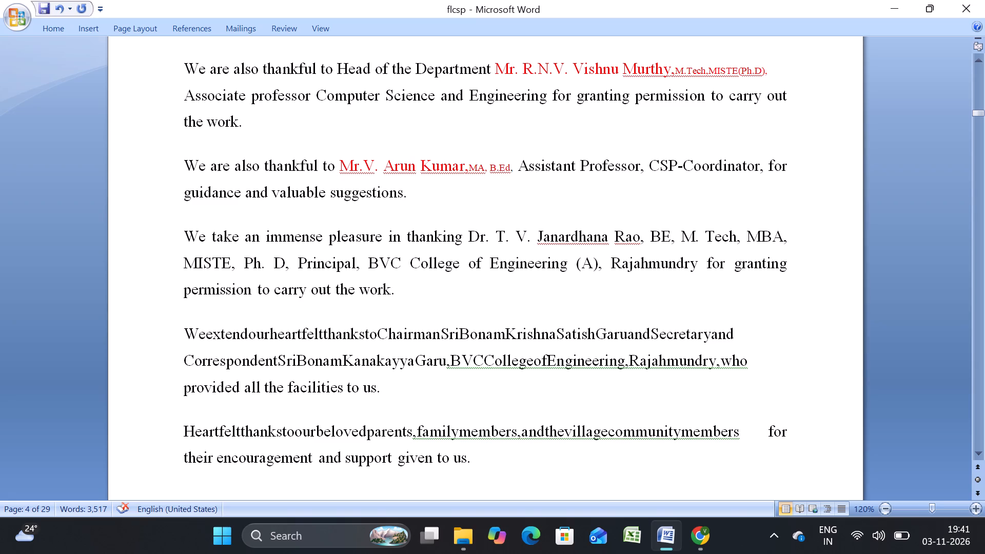
Remove the spaces between "Dr.", "T." and "V." in the Principal's name in the Acknowledgement.
click(496, 235)
key(BackSpace)
click(514, 235)
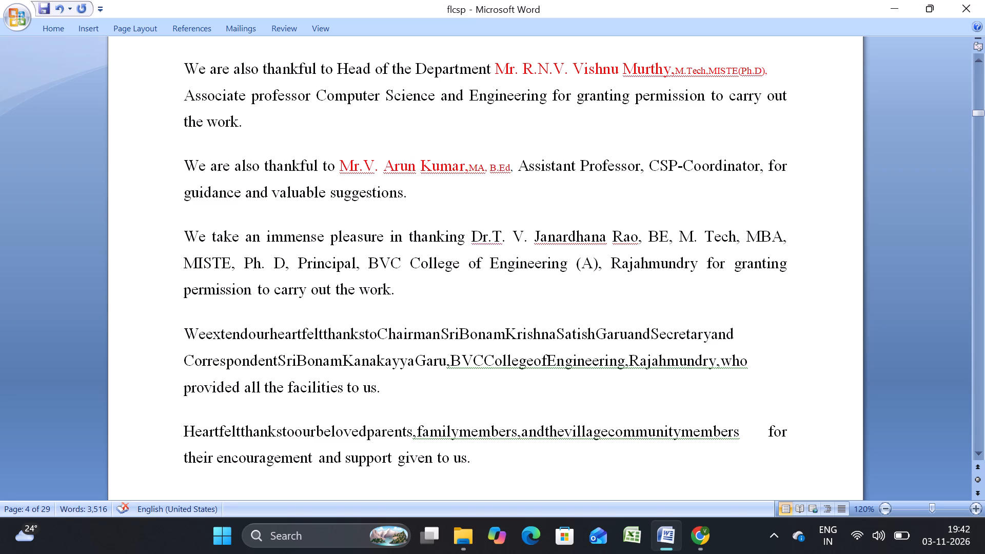
key(BackSpace)
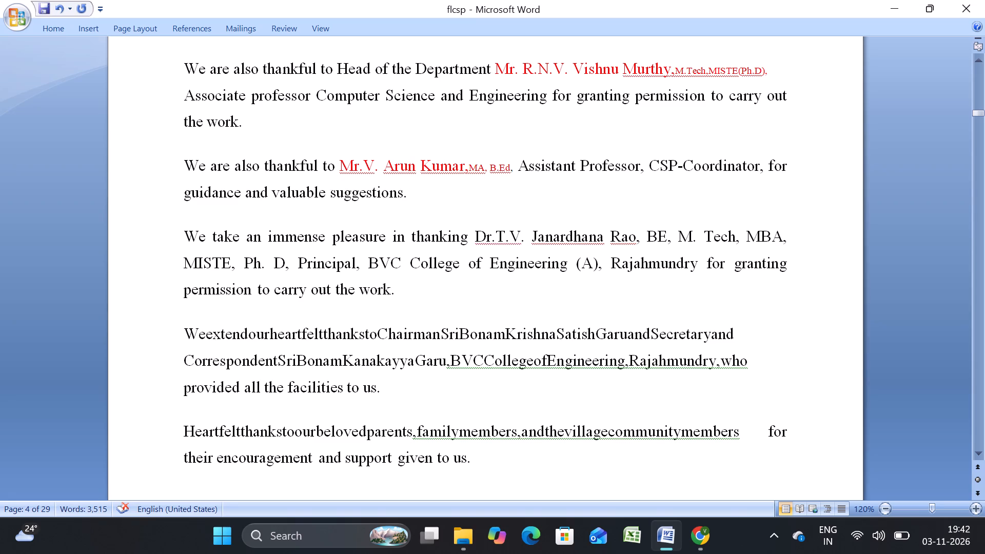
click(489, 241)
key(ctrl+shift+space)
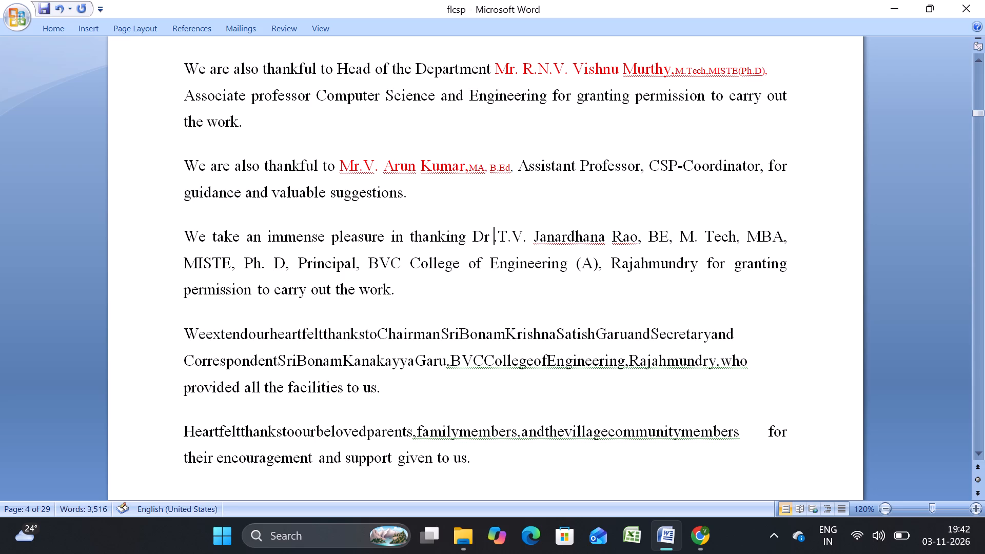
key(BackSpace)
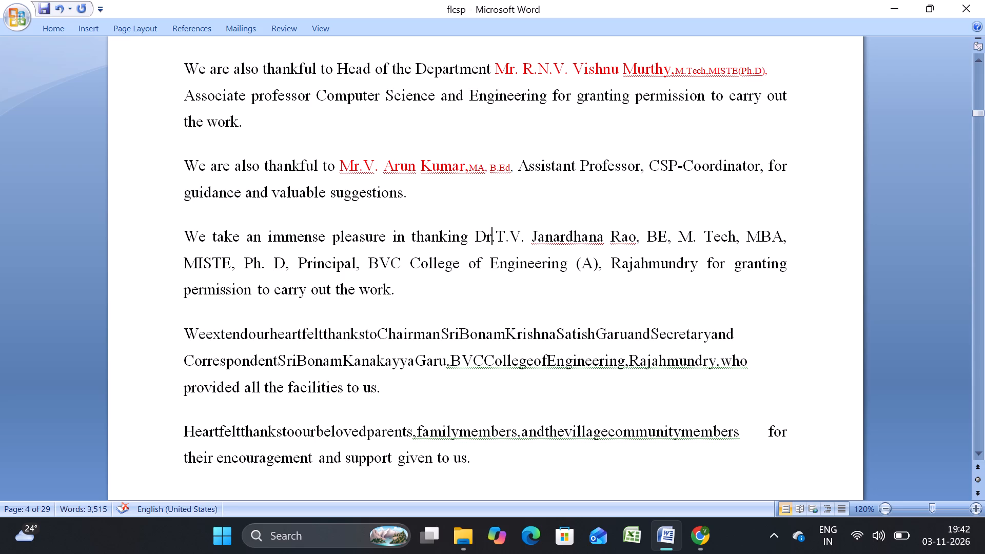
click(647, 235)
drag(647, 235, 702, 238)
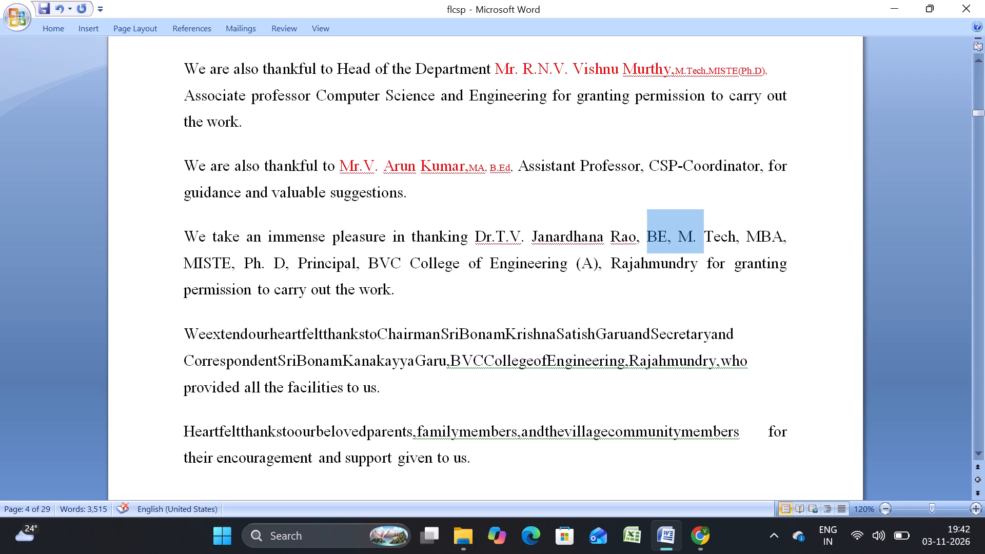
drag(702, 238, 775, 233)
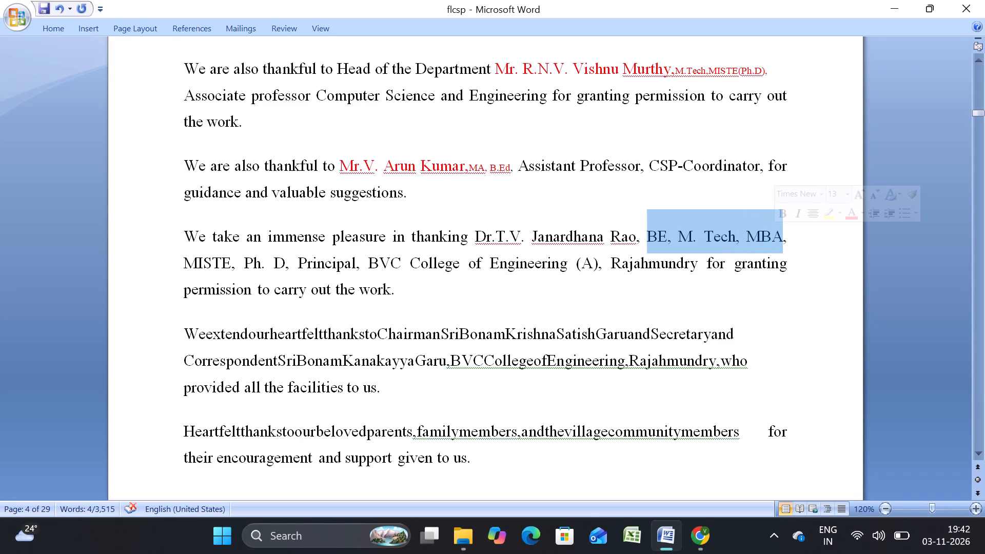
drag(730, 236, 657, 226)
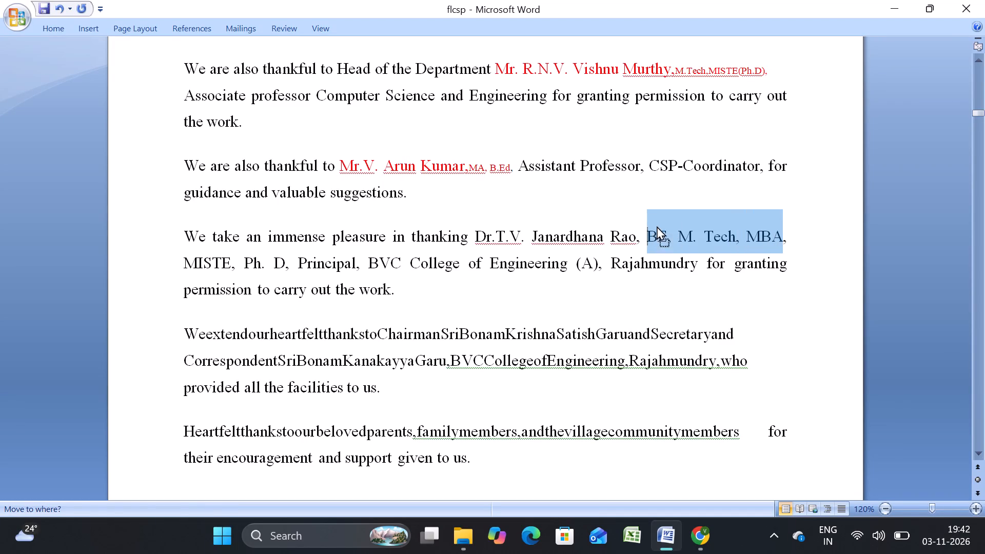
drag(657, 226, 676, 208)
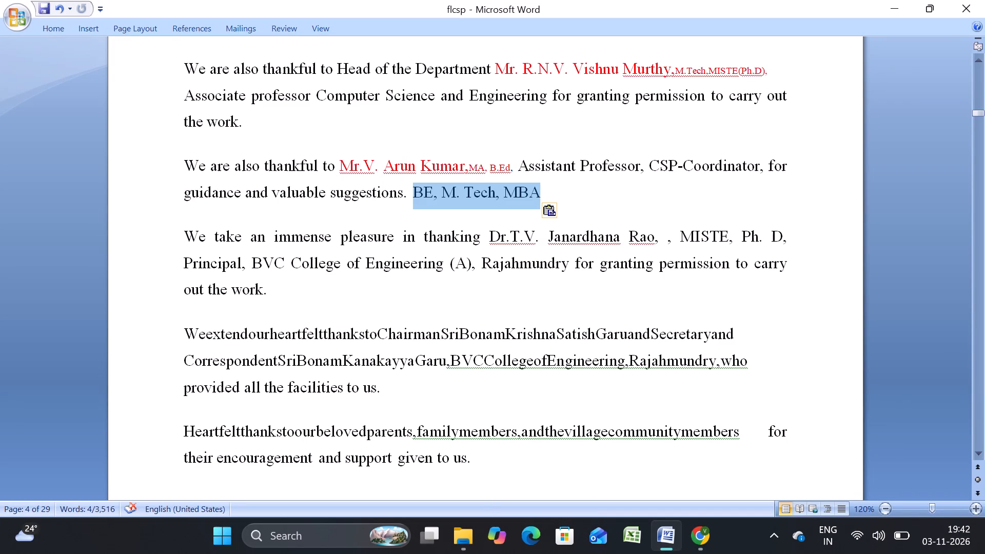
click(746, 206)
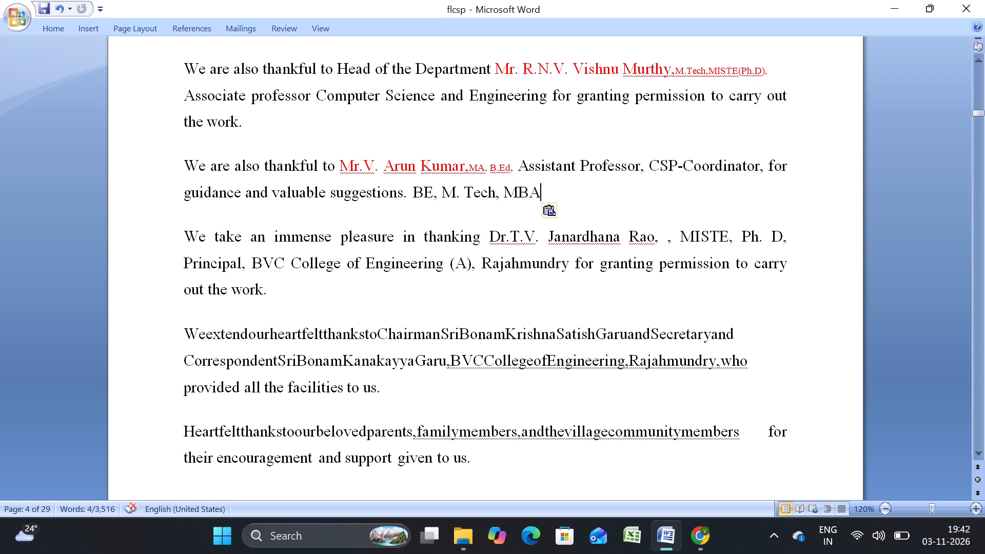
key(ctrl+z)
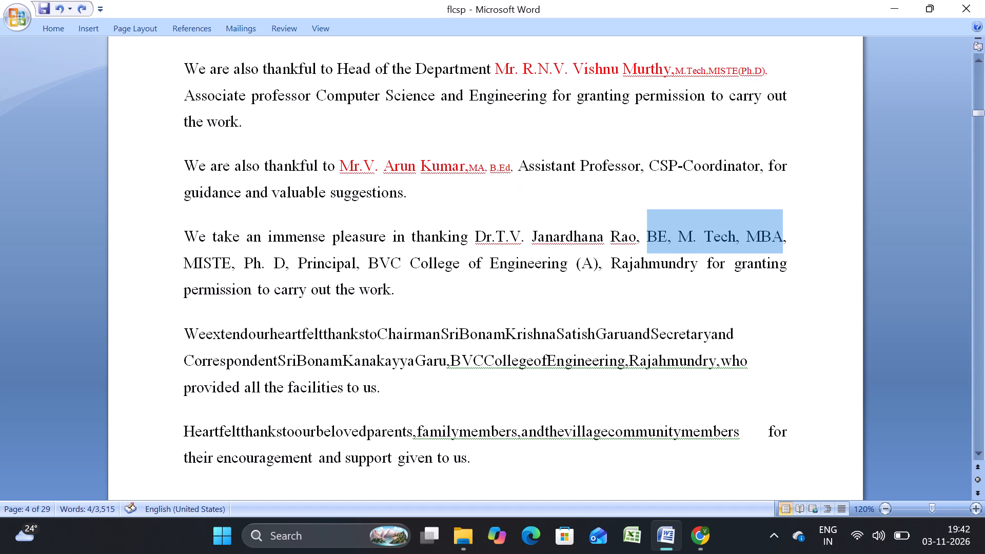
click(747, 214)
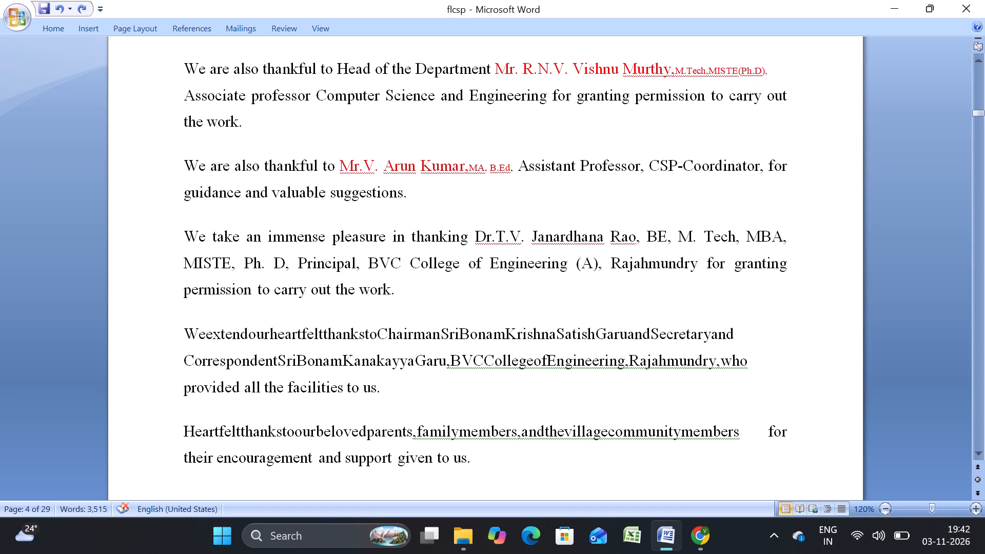
Set the font size of the Principal's qualifications "BE, M. Tech, MBA," to 8.
click(646, 238)
drag(646, 238, 802, 234)
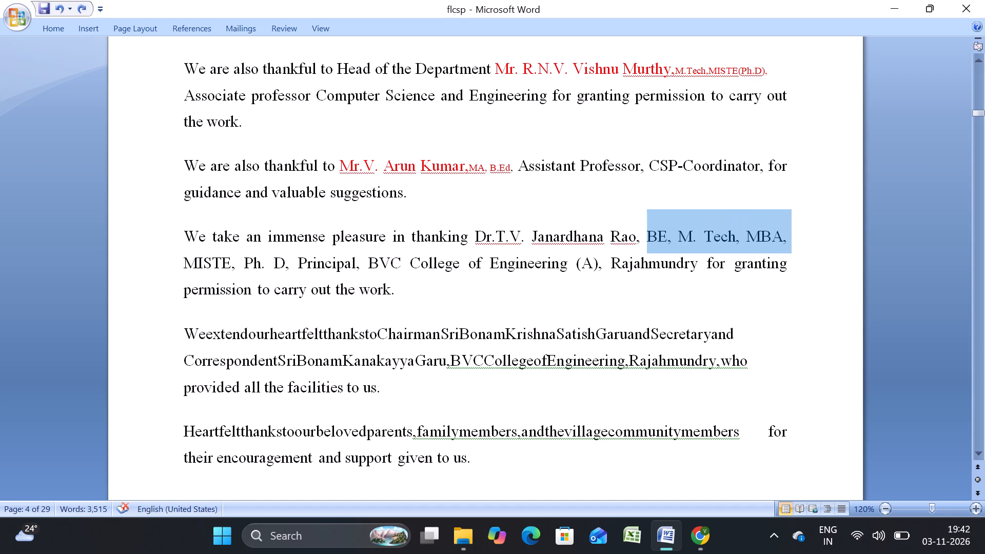
drag(802, 234, 802, 234)
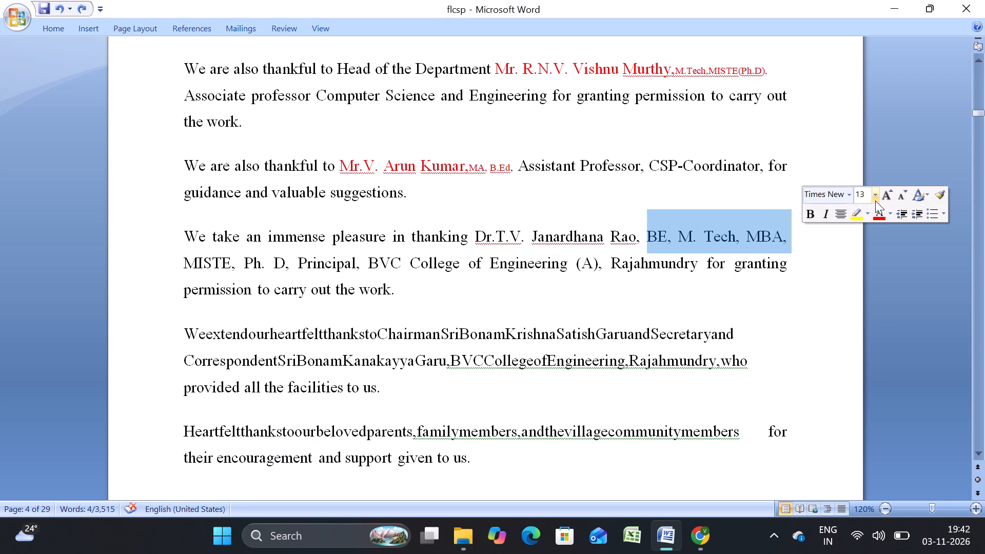
click(875, 201)
click(873, 209)
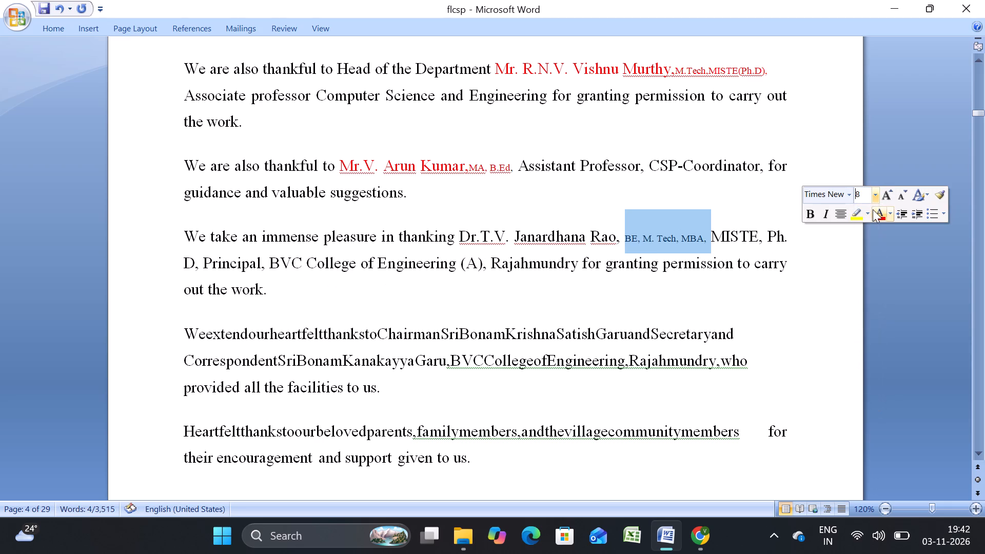
click(822, 256)
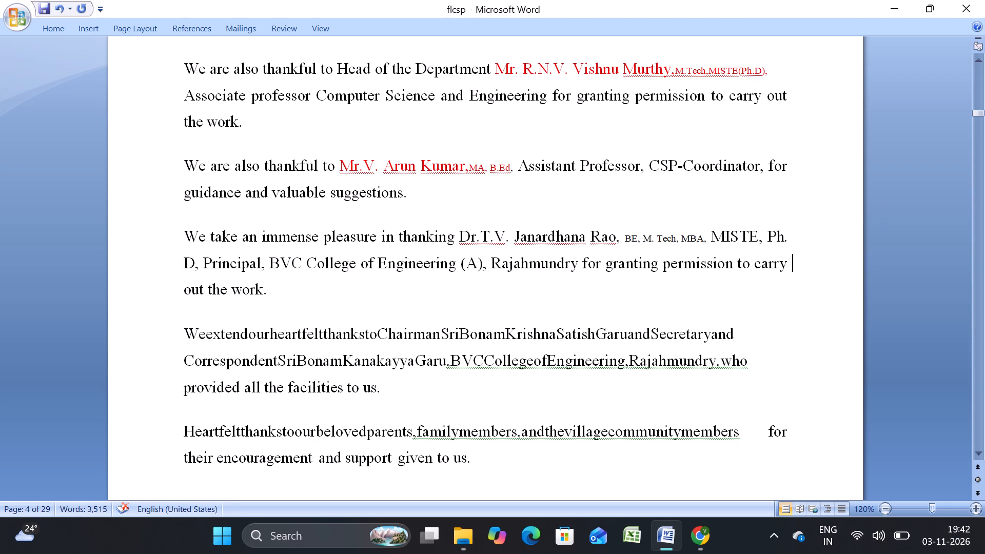
Set the font size of the Principal's remaining qualifications "MISTE, Ph. D," to 8.
click(705, 235)
drag(705, 235, 791, 238)
click(864, 196)
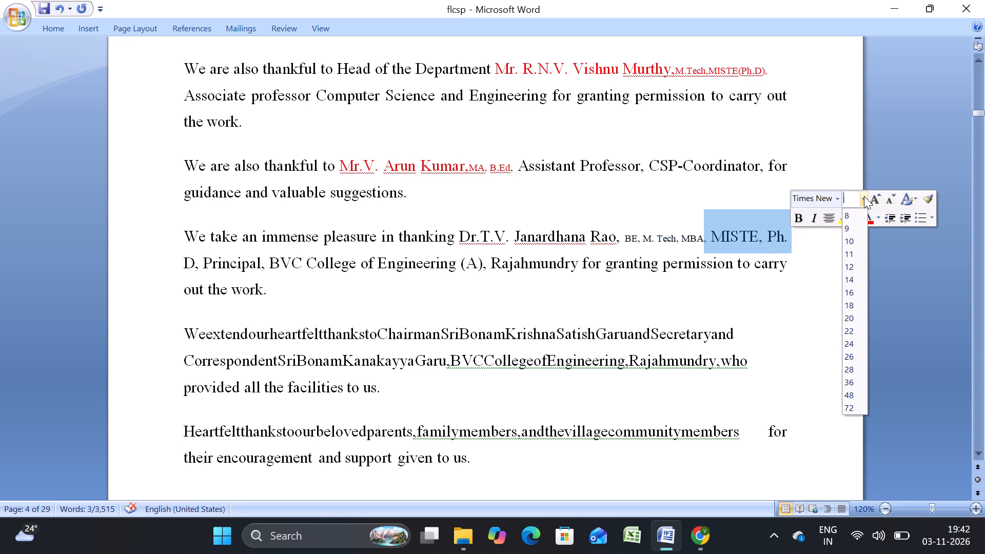
click(864, 214)
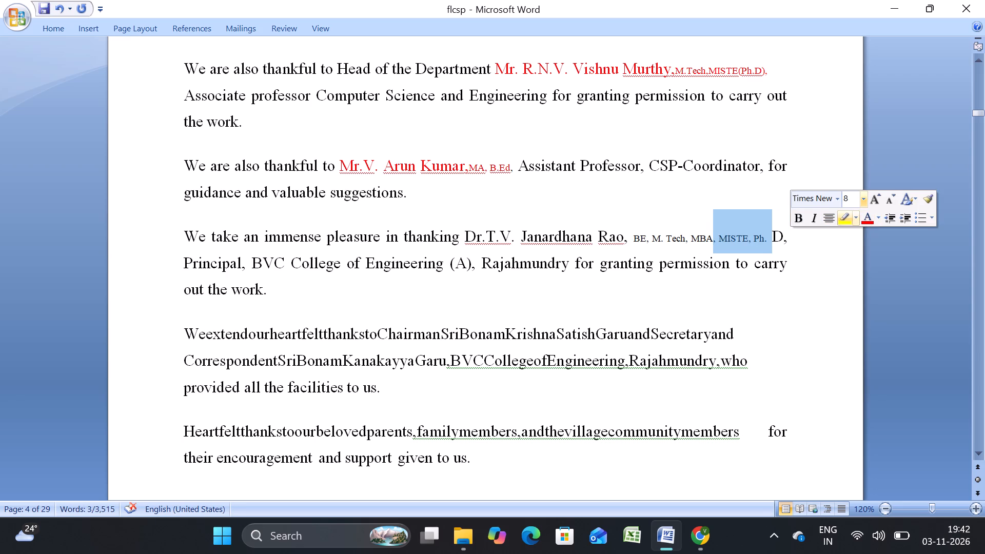
click(778, 241)
drag(770, 239, 778, 239)
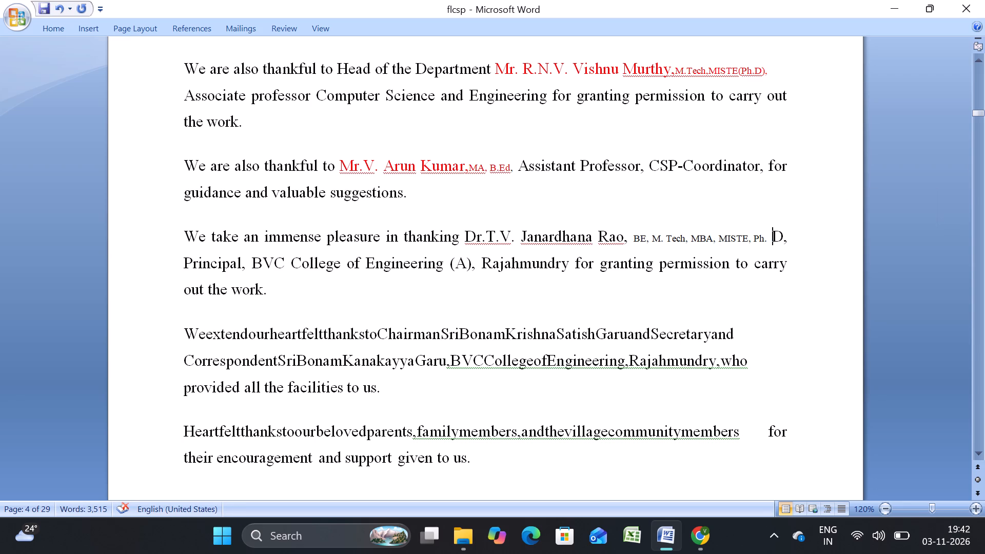
drag(778, 239, 785, 238)
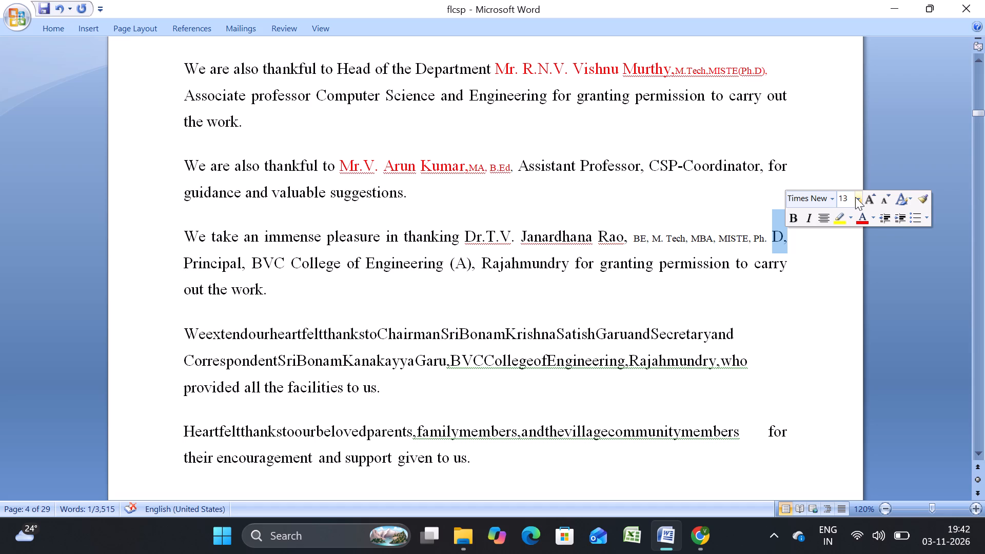
click(856, 197)
click(856, 211)
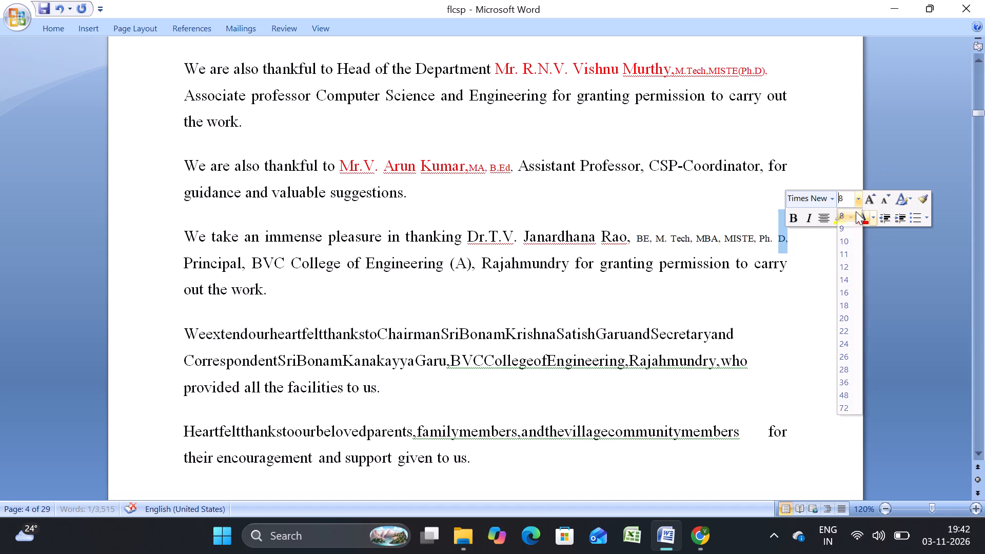
click(830, 249)
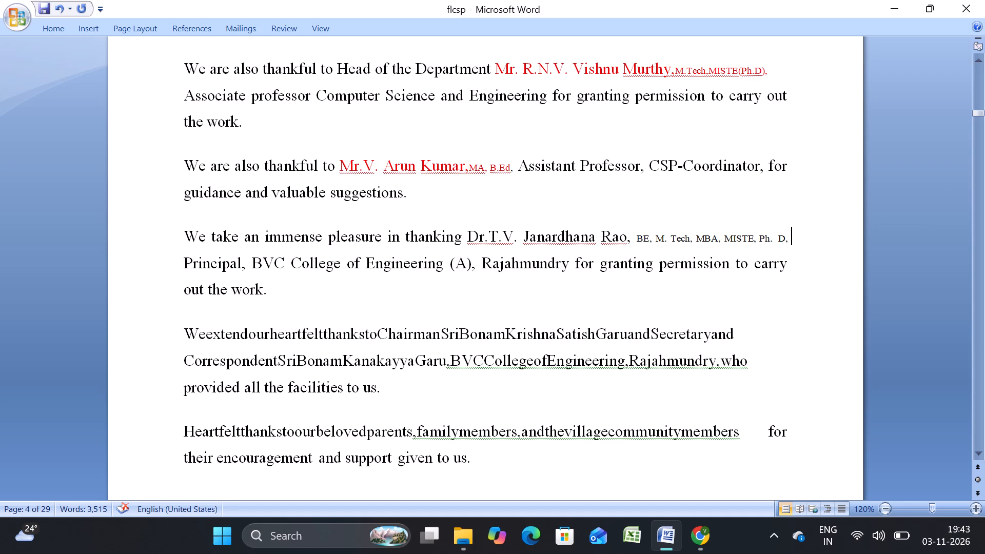
Remove the space inside the Principal's qualification "Ph. D" so that it reads "Ph.D".
click(778, 241)
key(BackSpace)
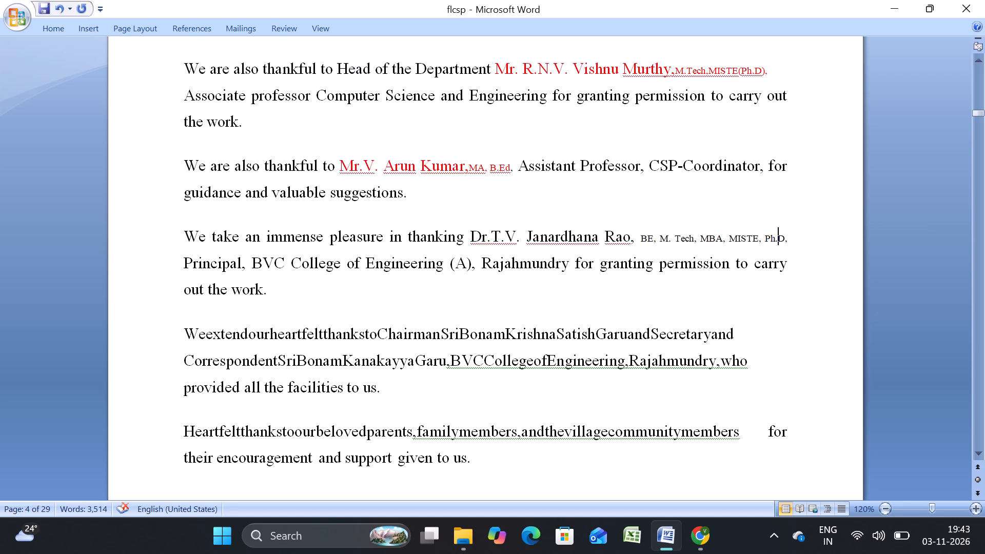
click(786, 243)
Insert a period in the Principal's qualification "BE" so that it reads "B.E".
click(647, 235)
key(period)
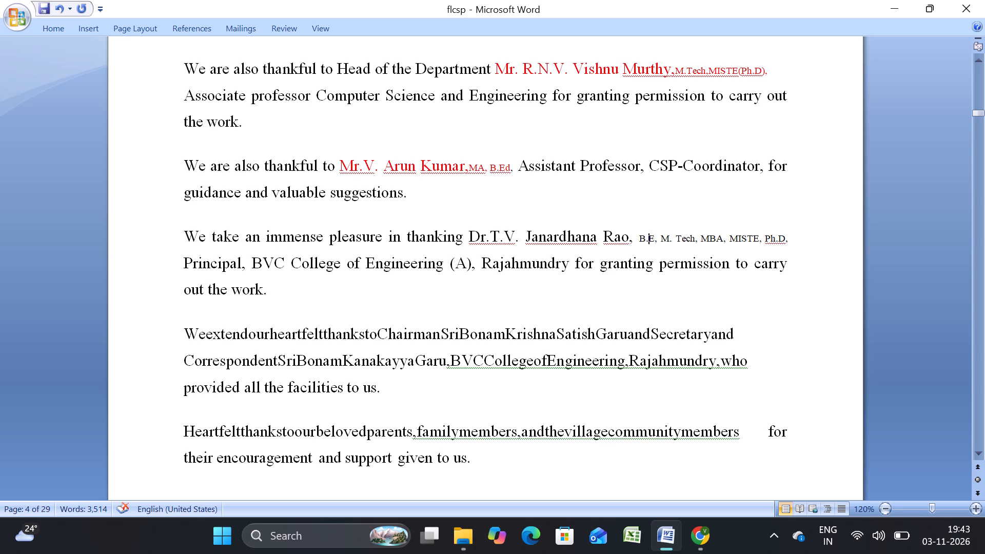
Remove the space inside the Principal's qualification "M. Tech" so that it reads "M.Tech".
click(677, 241)
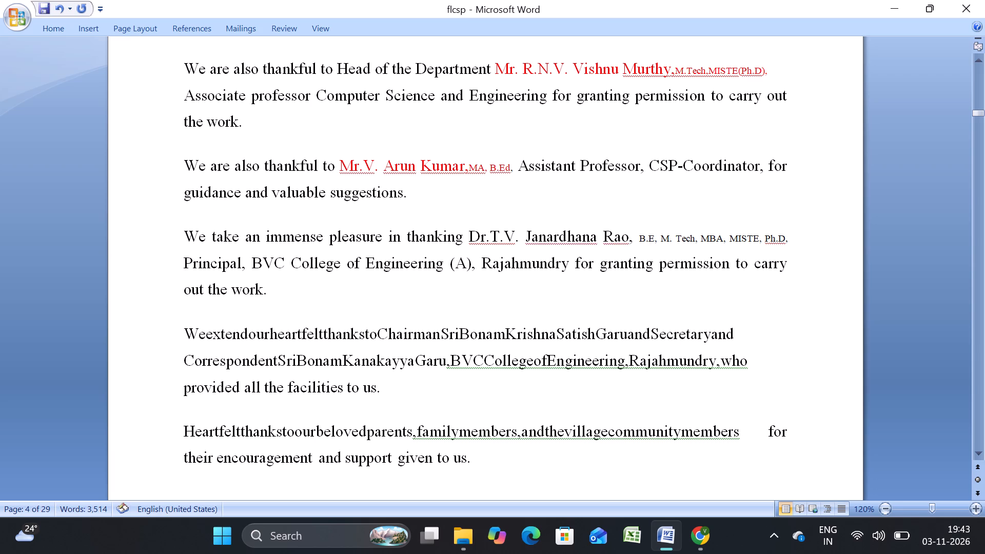
click(675, 240)
click(675, 240)
key(BackSpace)
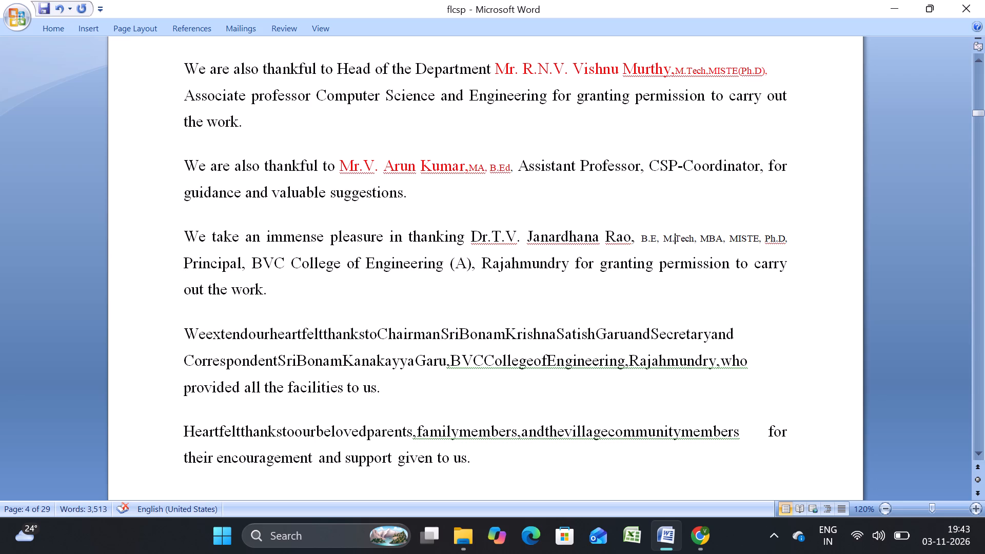
Add the qualifications "MIEEE,FIETE" after "Ph.D," in the Principal's acknowledgement paragraph.
click(791, 244)
click(787, 230)
key(shift+m)
text(IEE)
key(shift+e)
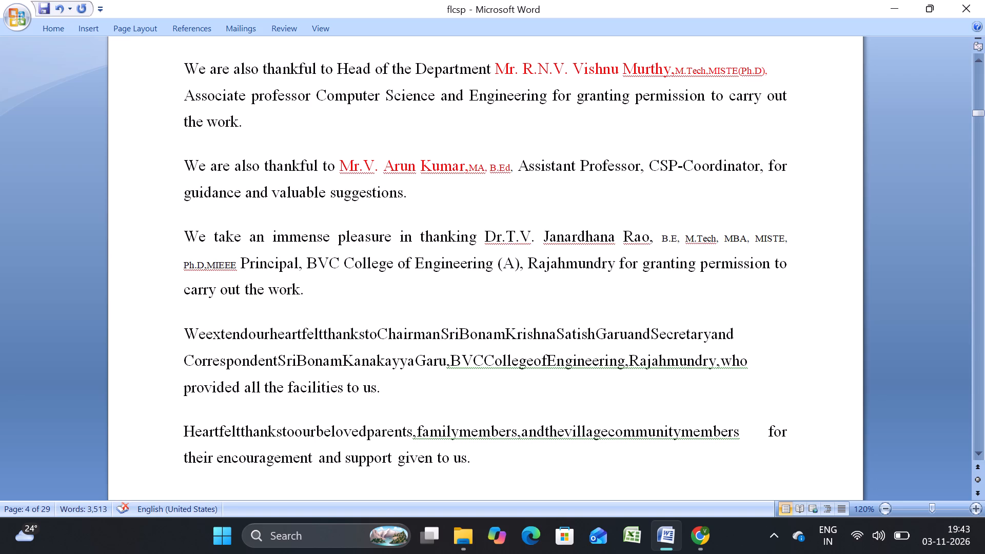
key(comma)
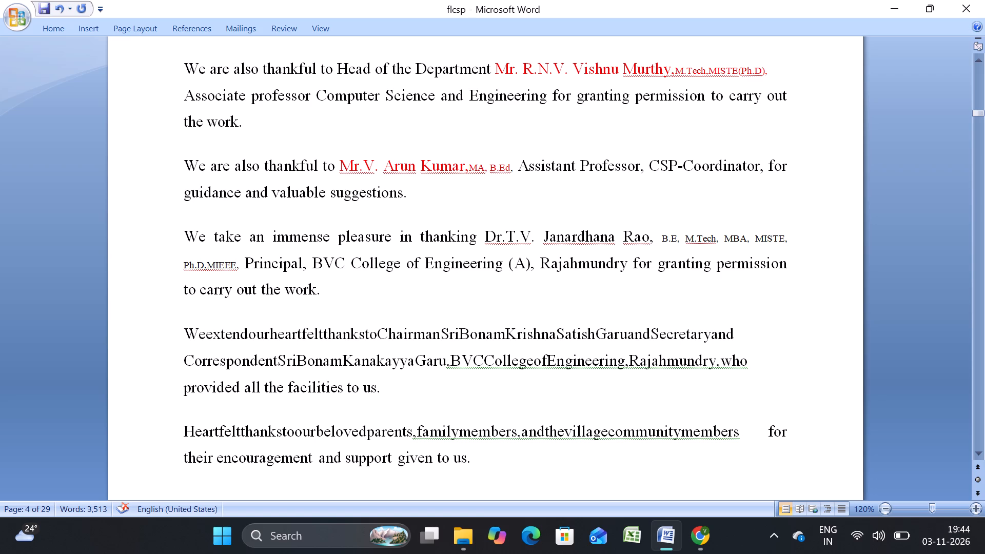
key(shift+f)
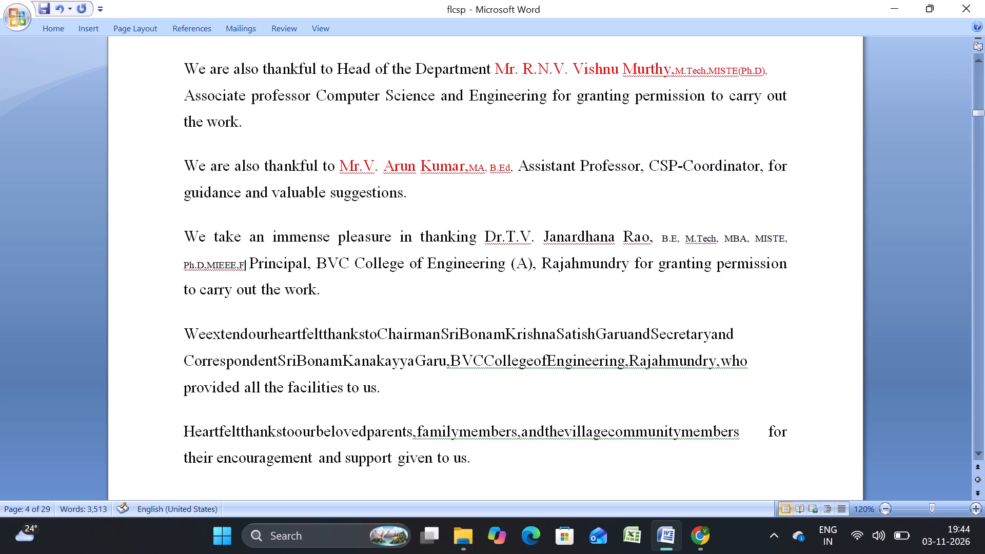
key(shift+i)
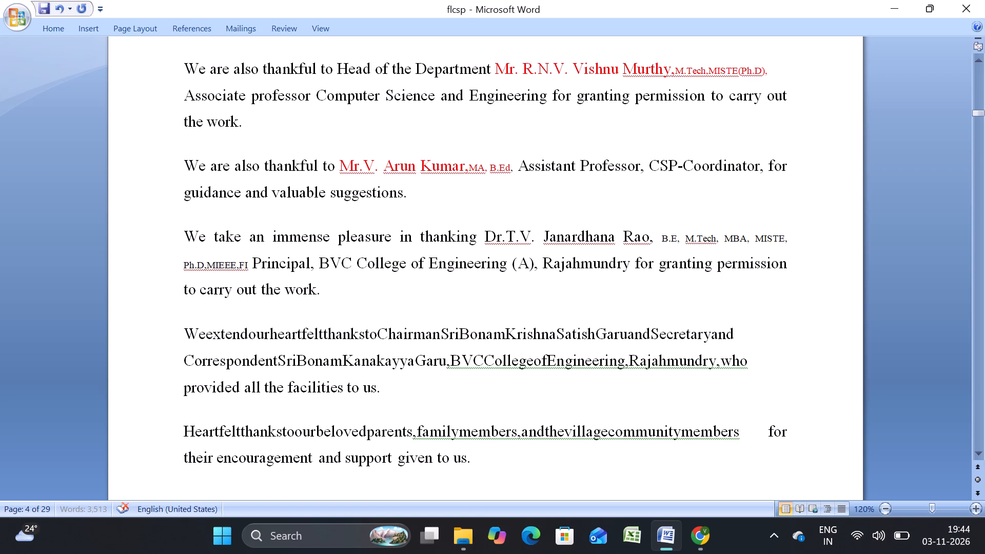
key(shift+e)
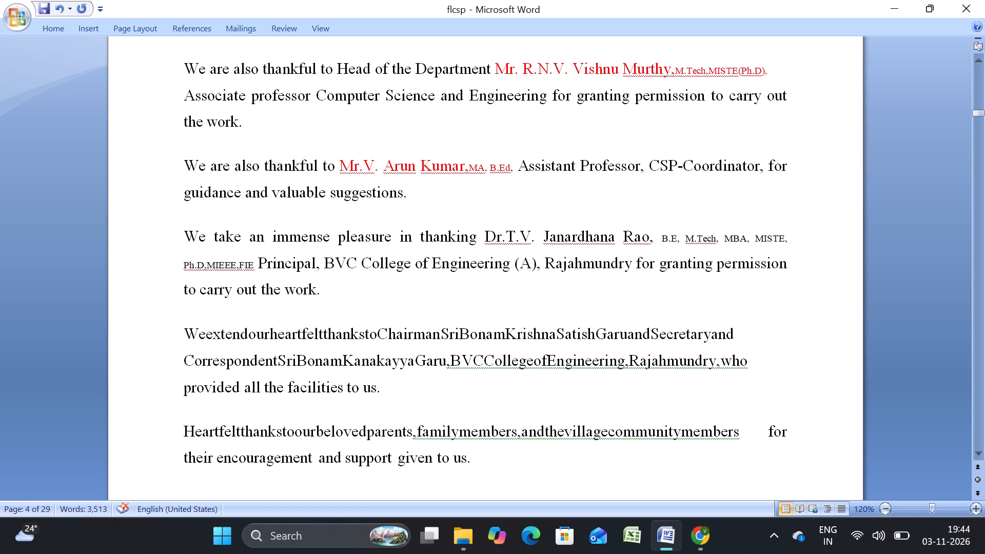
text(TE)
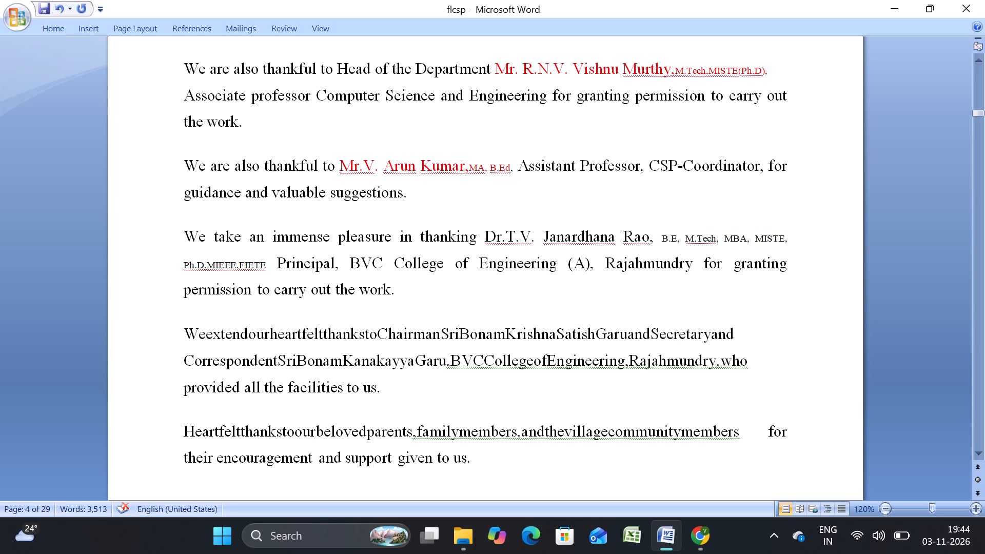
Insert spaces after the commas in the Principal's last qualifications so that they read "Ph.D, MIEEE, FIETE".
click(240, 266)
key(ctrl+shift+space)
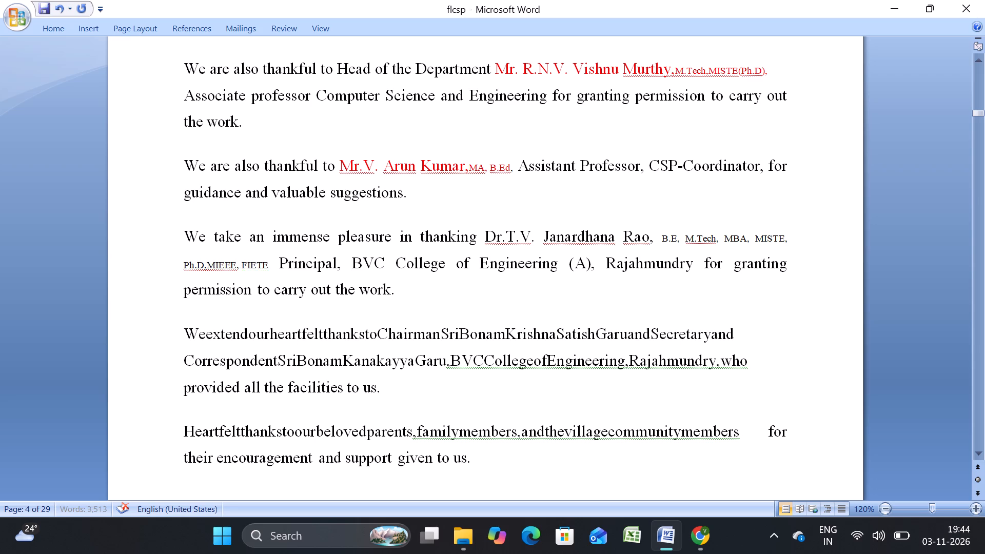
click(205, 266)
key(ctrl+shift+space)
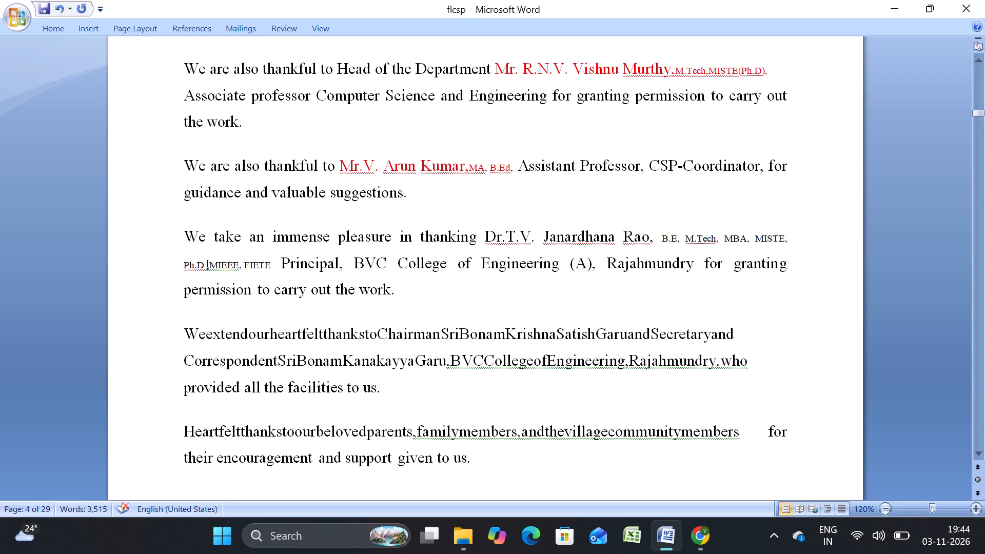
key(BackSpace)
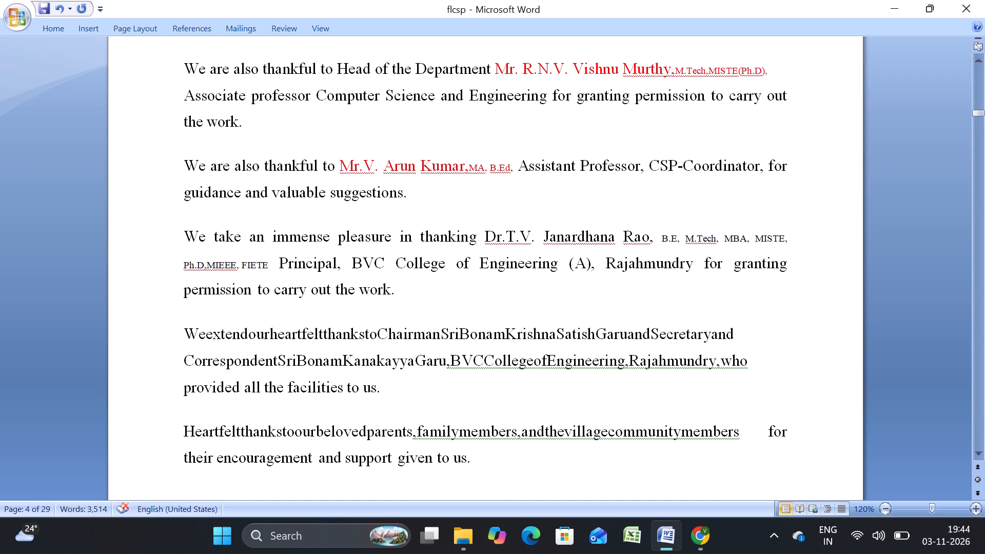
click(207, 268)
key(ctrl+shift+space)
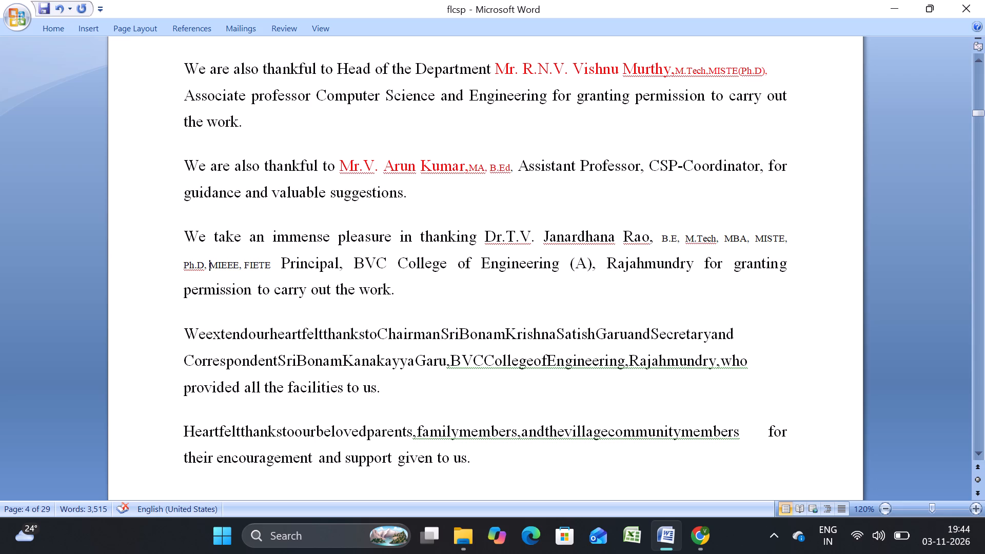
Colour the Principal's name and all the qualifications following it, from "B.E" through "FIETE", red.
click(480, 233)
drag(480, 233, 501, 231)
click(501, 231)
click(483, 236)
drag(483, 236, 630, 230)
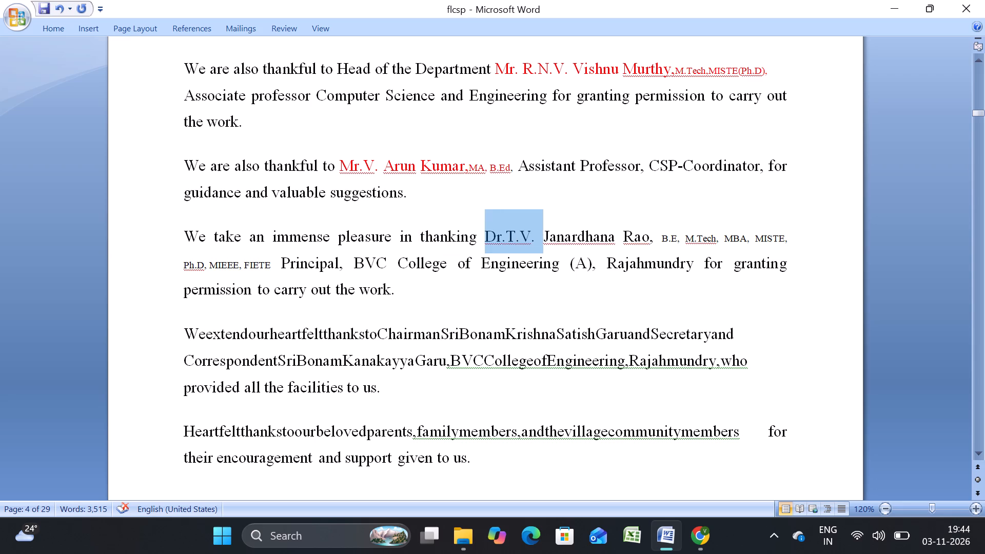
drag(630, 230, 796, 236)
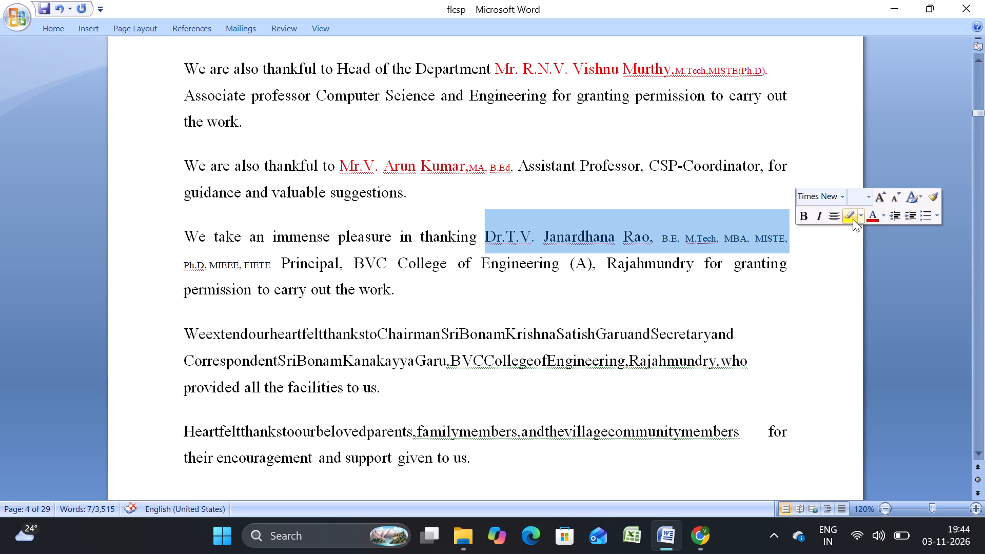
click(873, 221)
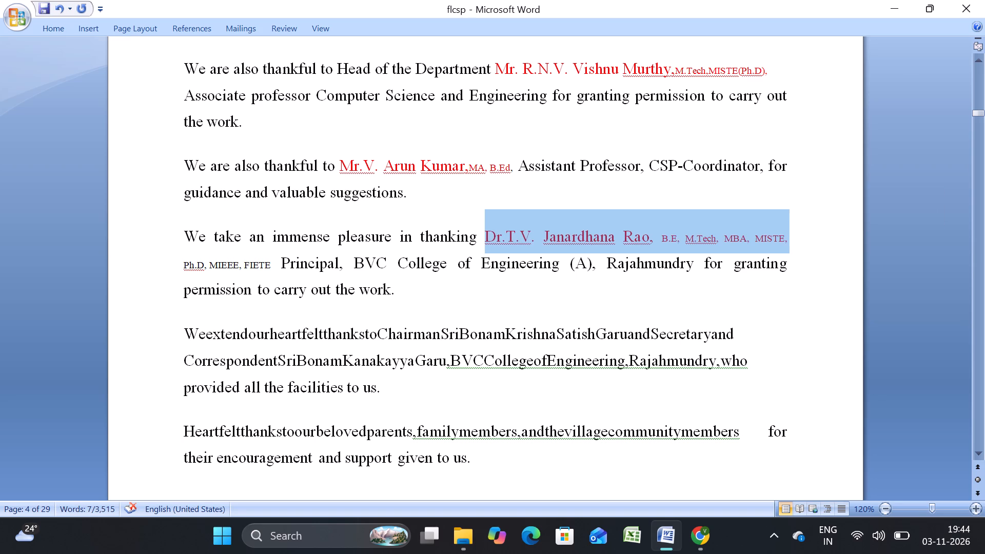
click(182, 262)
drag(182, 262, 262, 260)
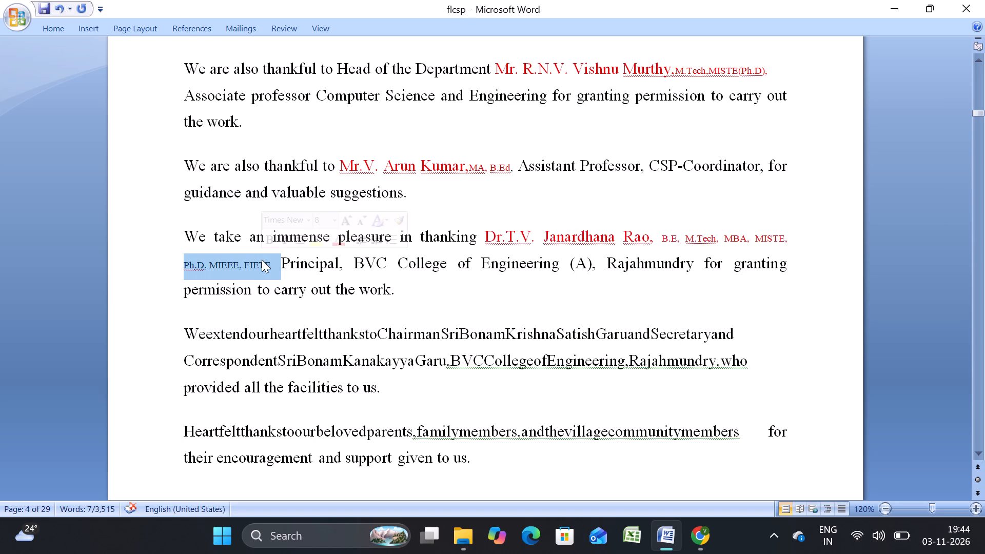
click(337, 244)
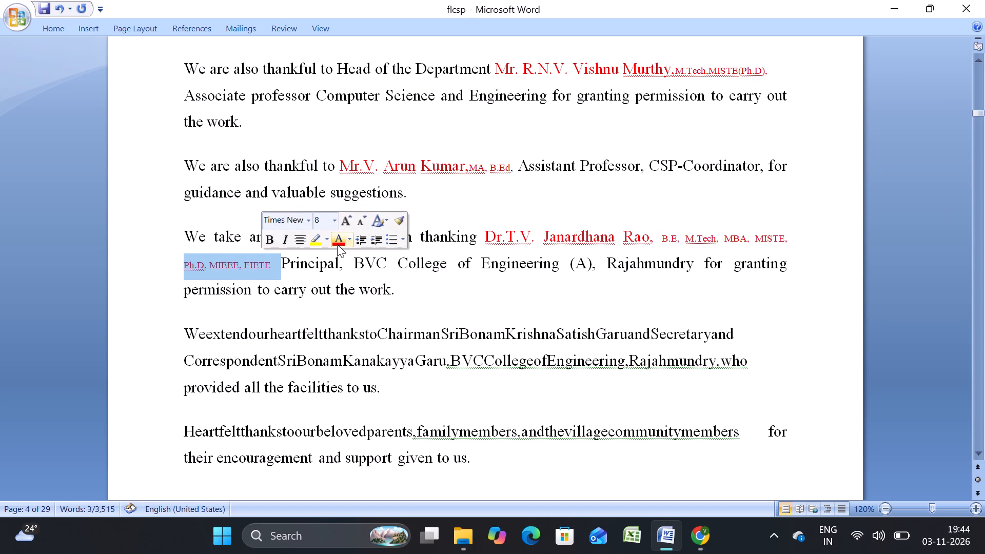
click(736, 317)
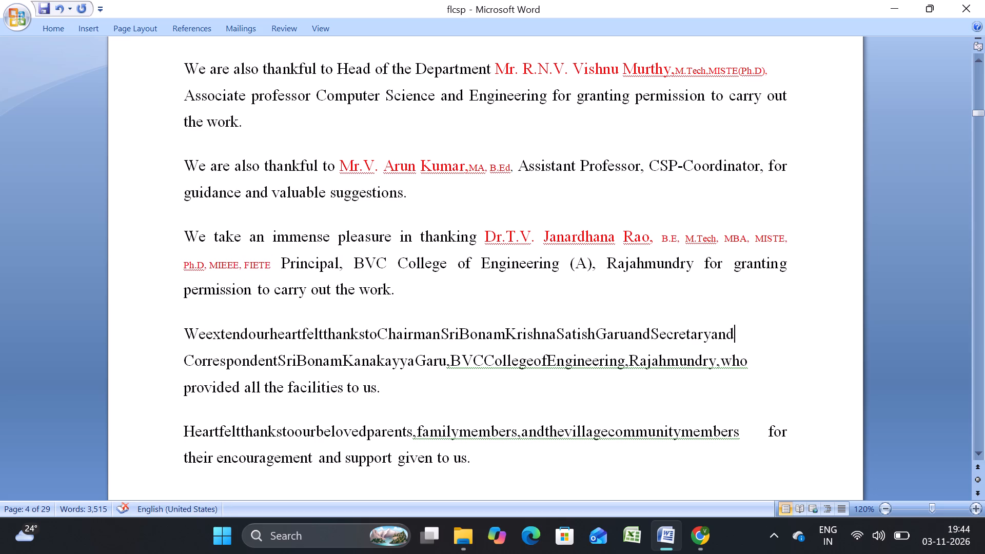
Separate the opening words of the Chairman's acknowledgement paragraph with non-breaking spaces so that they read "We extend our heartfelt thanks to".
scroll(767, 308, up, 1)
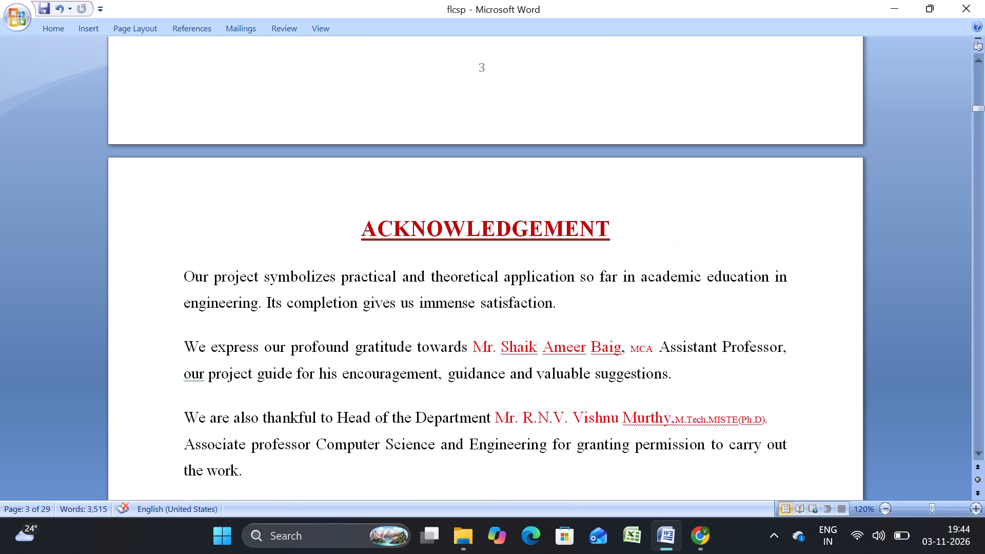
scroll(767, 308, down, 1)
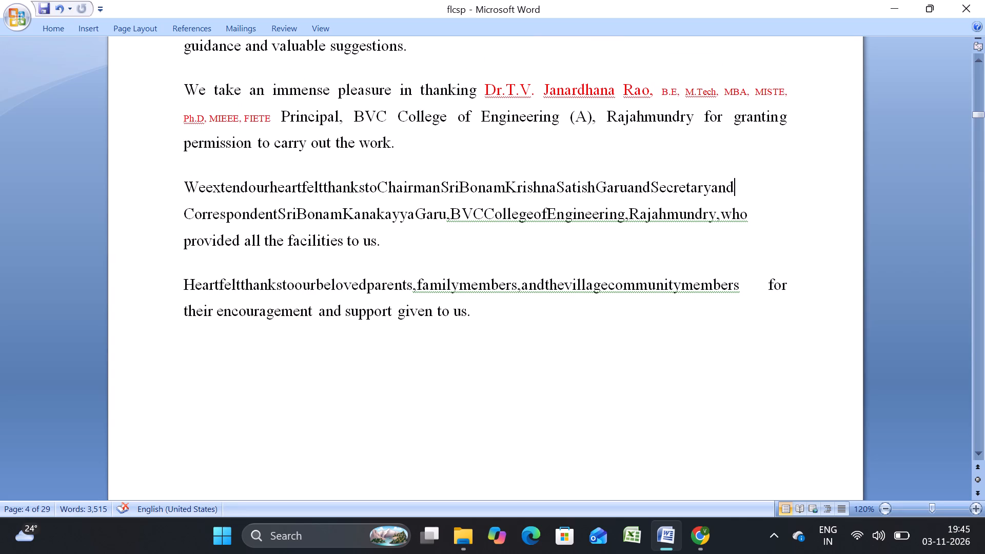
click(204, 188)
key(ctrl+shift+space)
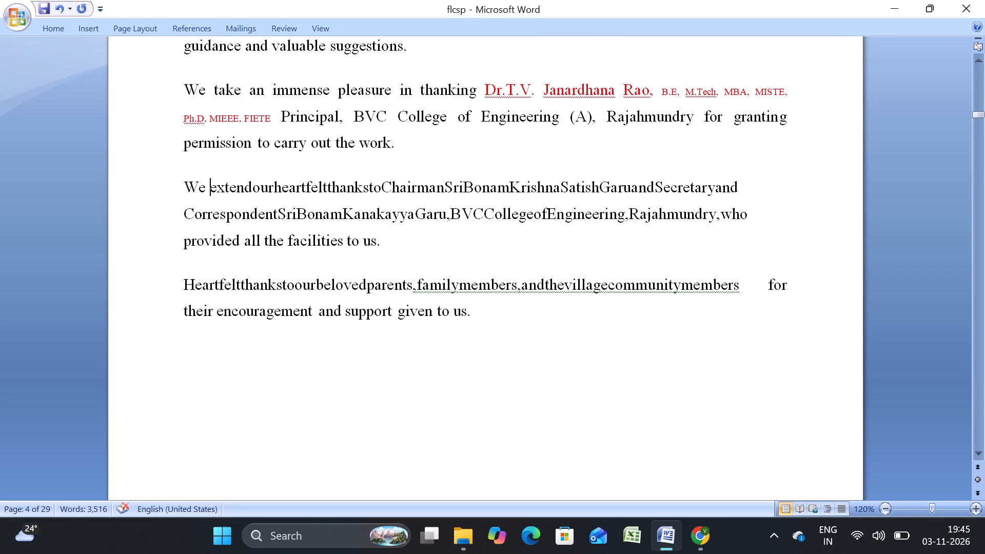
click(251, 190)
key(ctrl+shift+space)
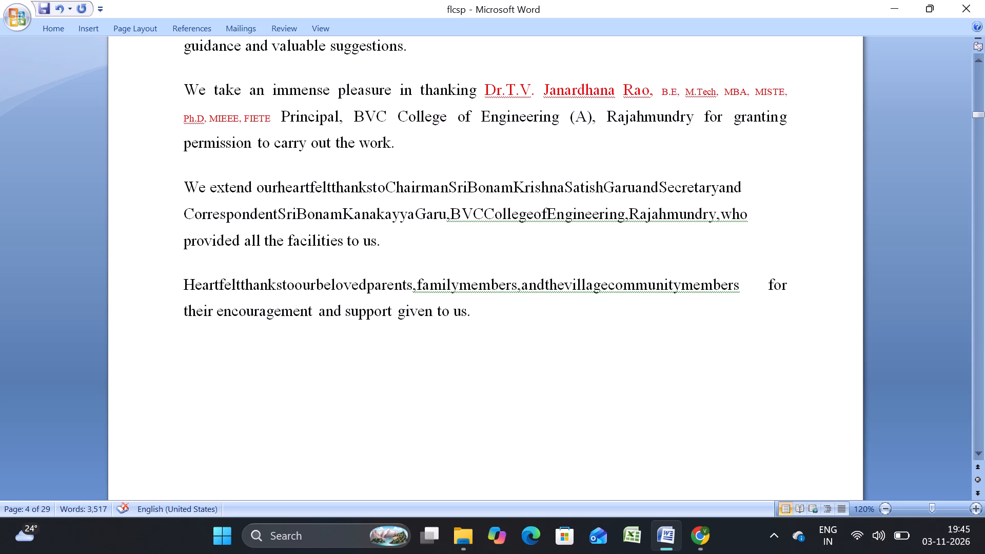
click(275, 190)
key(ctrl+shift+space)
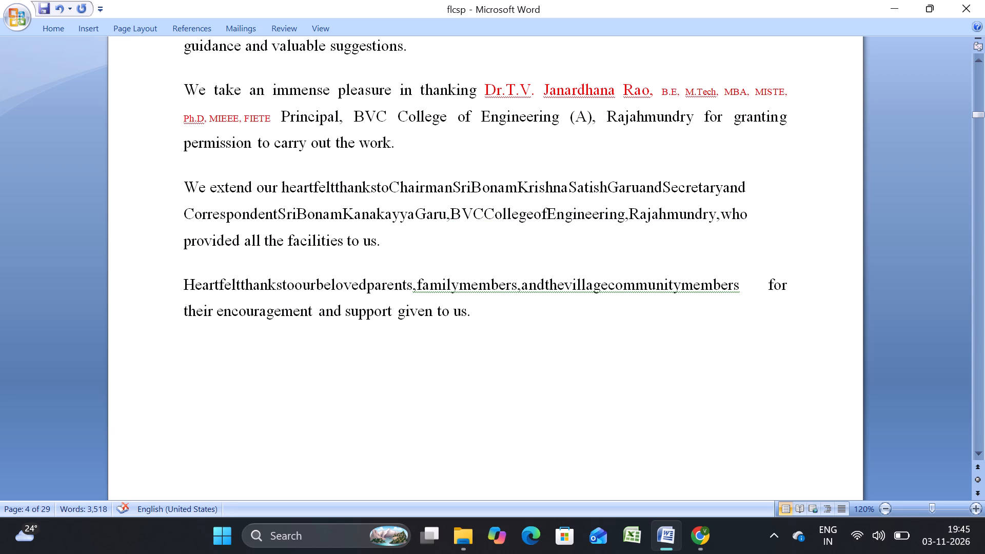
click(335, 189)
key(ctrl+shift+space)
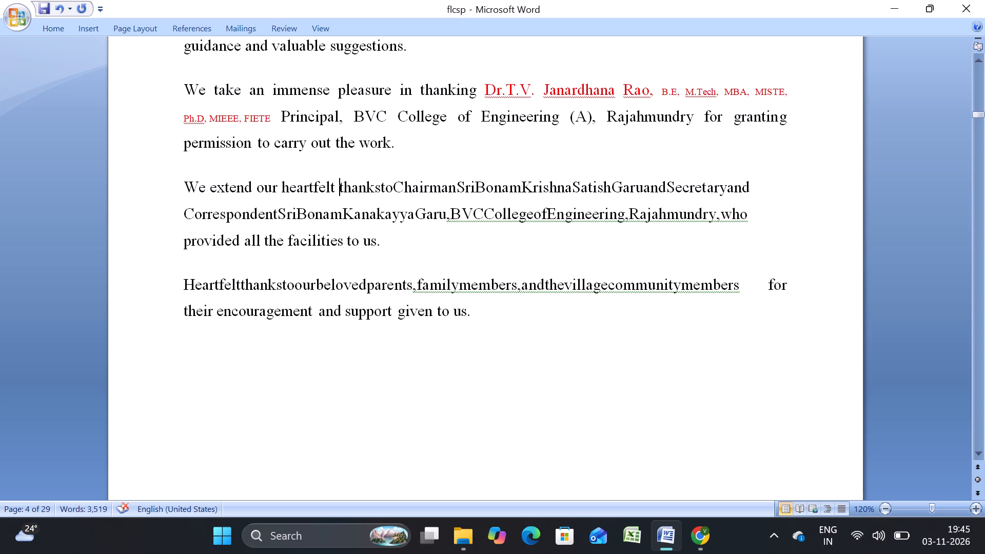
click(380, 188)
key(ctrl+shift+space)
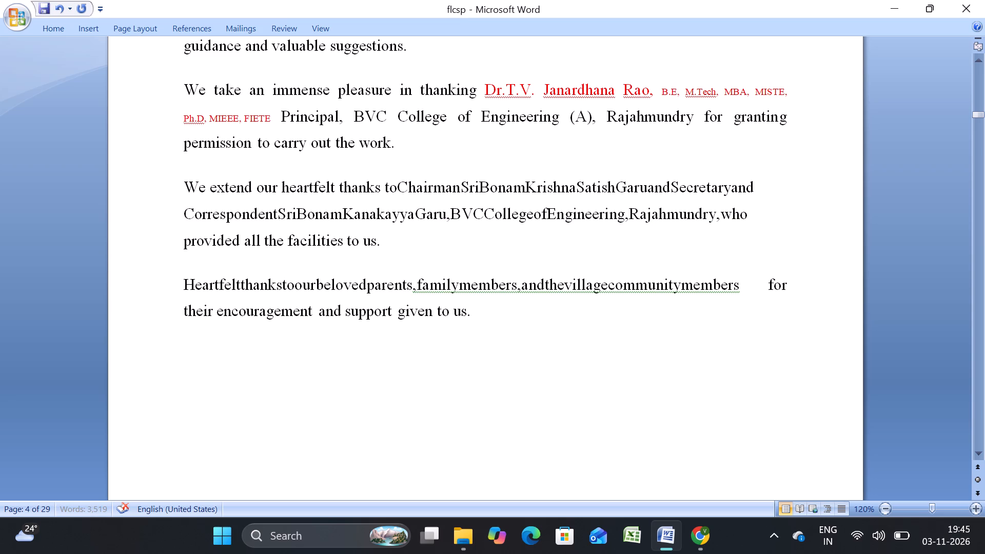
click(395, 188)
key(ctrl+shift+space)
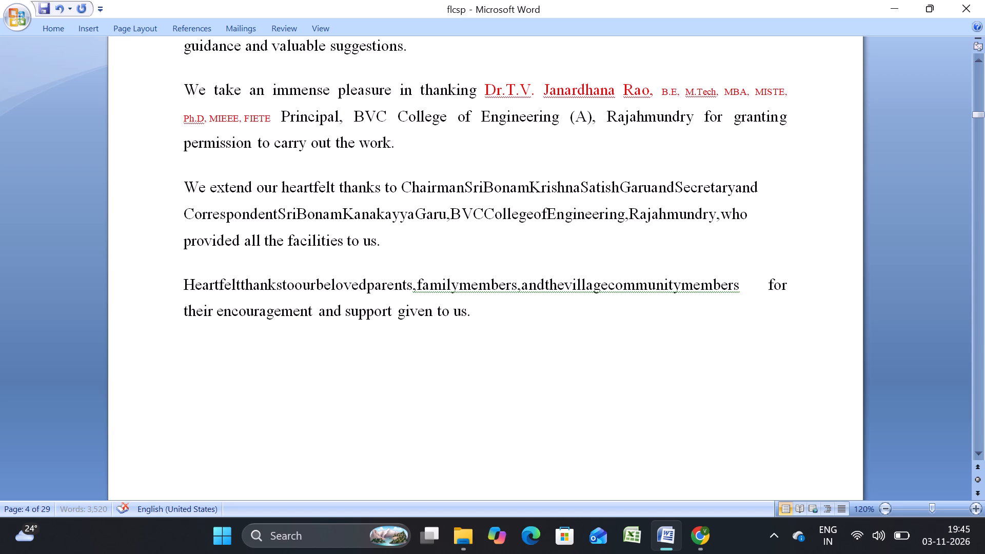
Insert non-breaking spaces after "Chairman", after "Sri", between the parts of the Chairman's name, and on both sides of "Garu".
click(463, 186)
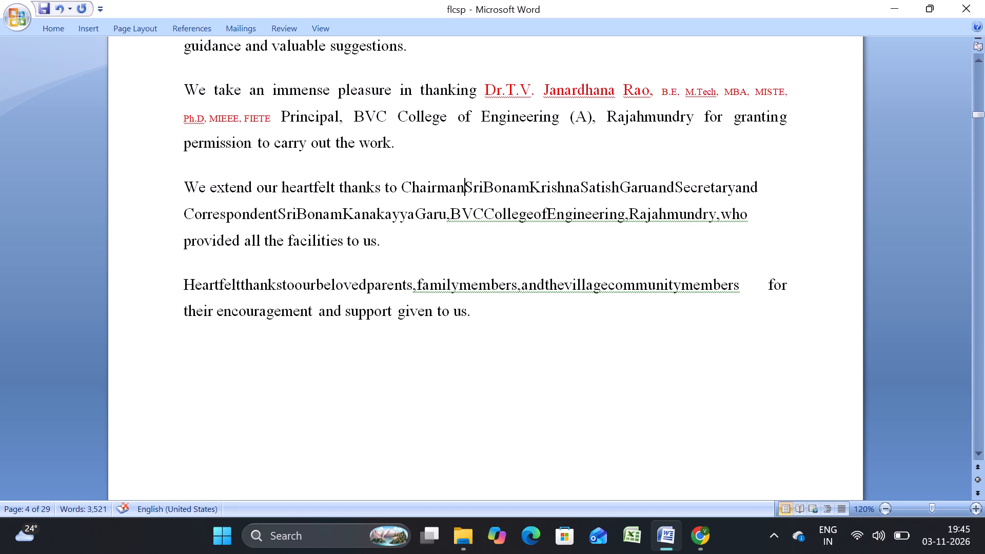
key(ctrl+shift+space)
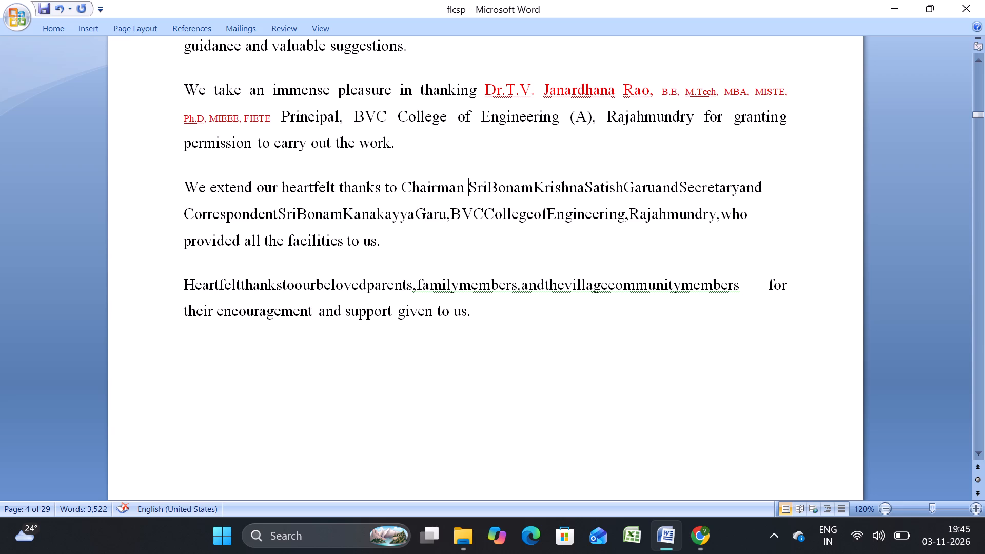
click(486, 188)
key(ctrl+shift+space)
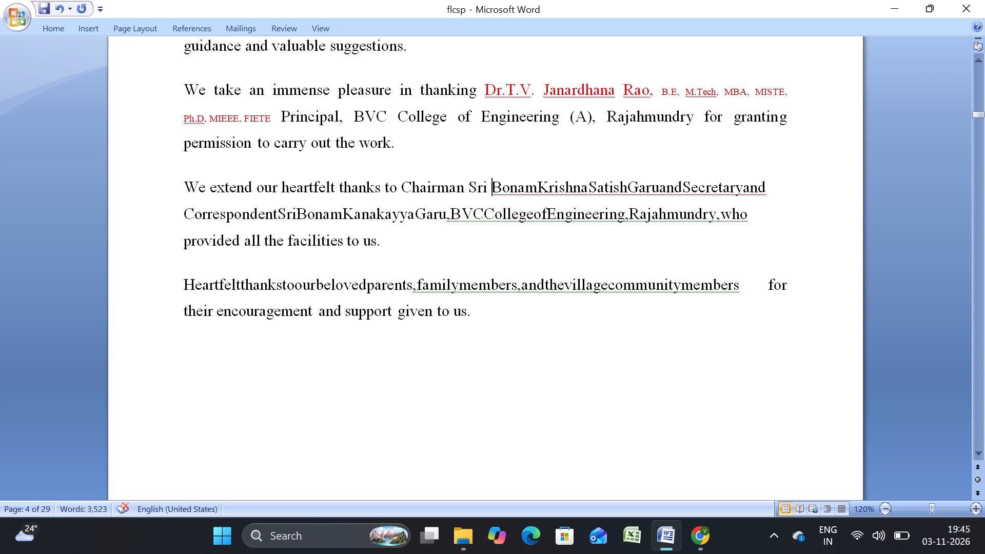
click(538, 188)
key(ctrl+shift+space)
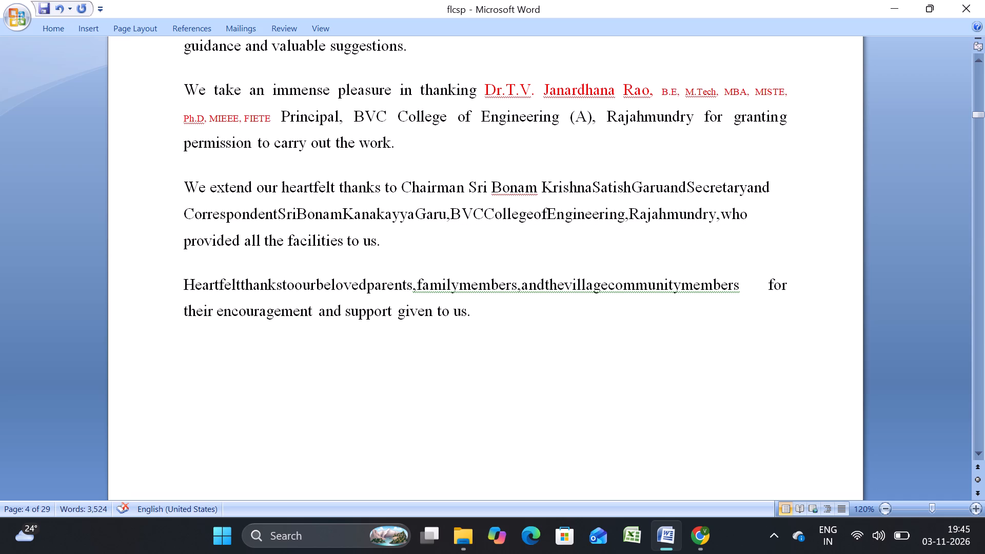
click(589, 189)
key(ctrl+shift+space)
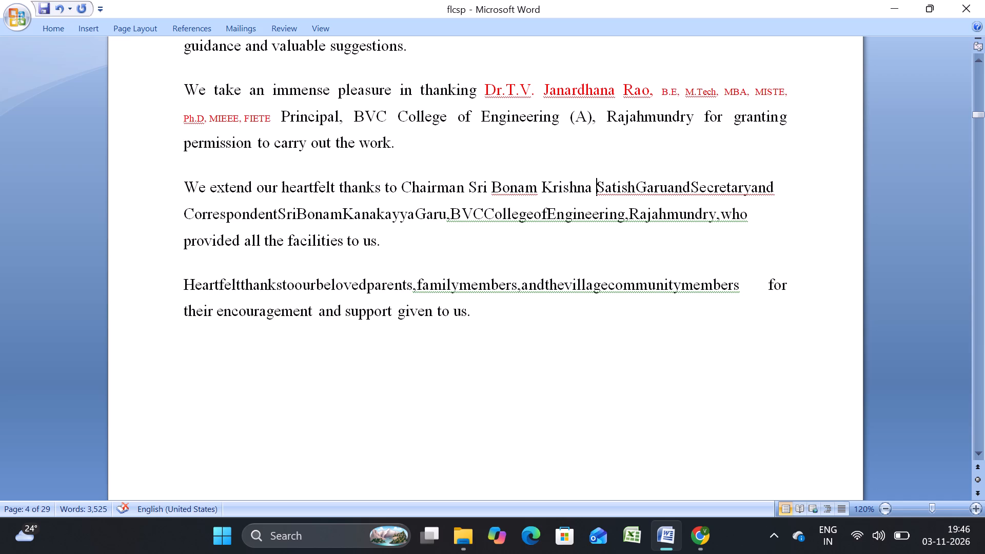
click(638, 191)
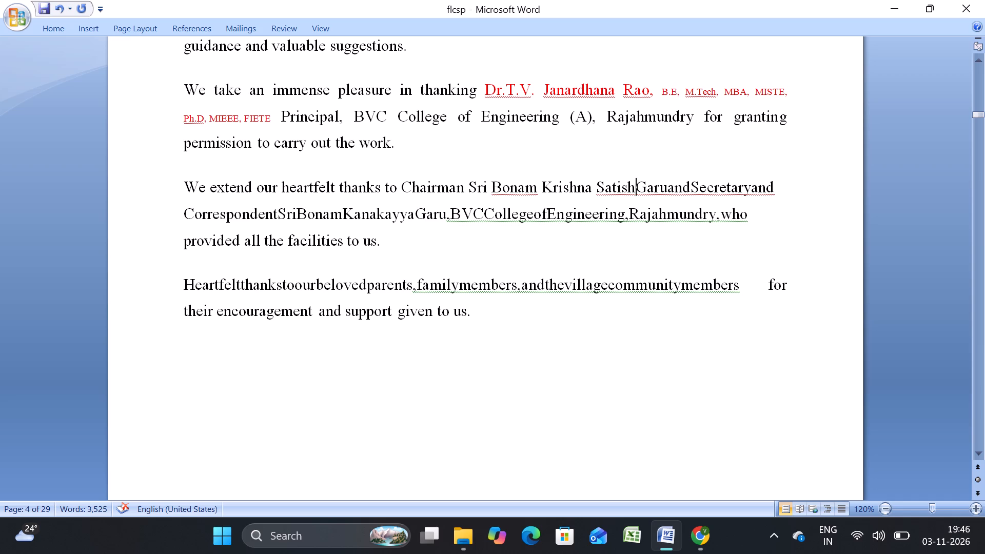
click(638, 191)
click(638, 191)
key(ctrl+shift+space)
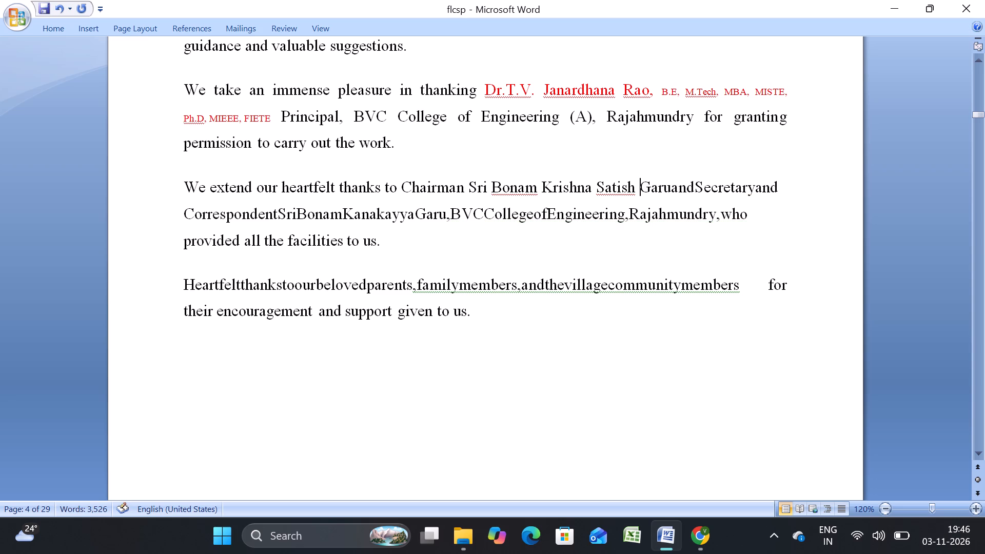
click(674, 187)
key(ctrl+shift+space)
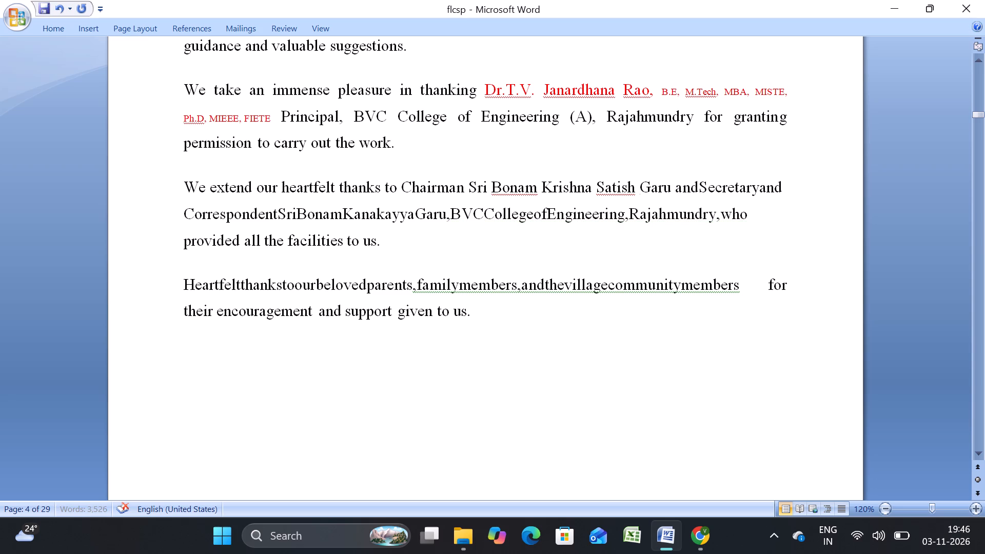
Separate "andSecretaryand" after the Chairman's name with non-breaking spaces so that it reads "and Secretary and".
click(702, 188)
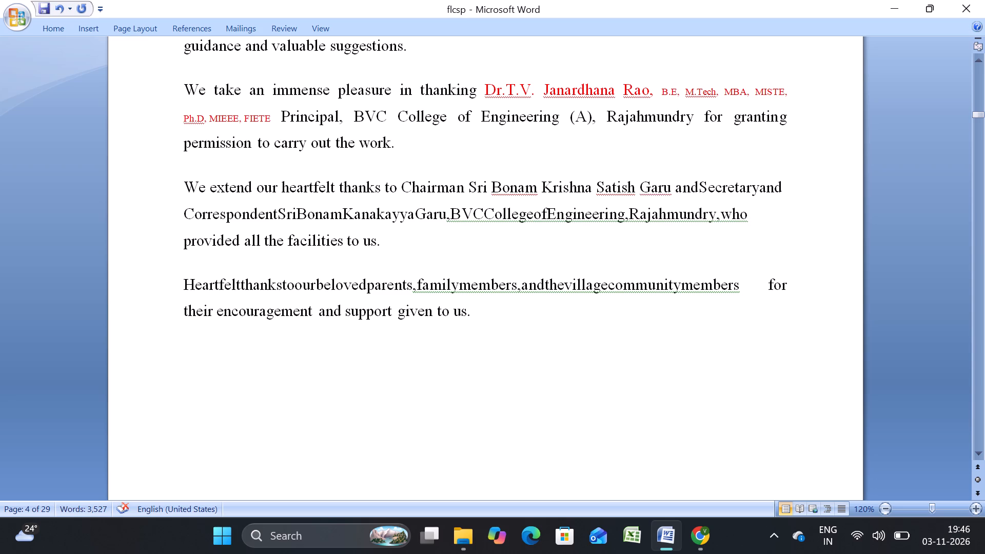
key(ctrl+shift+space)
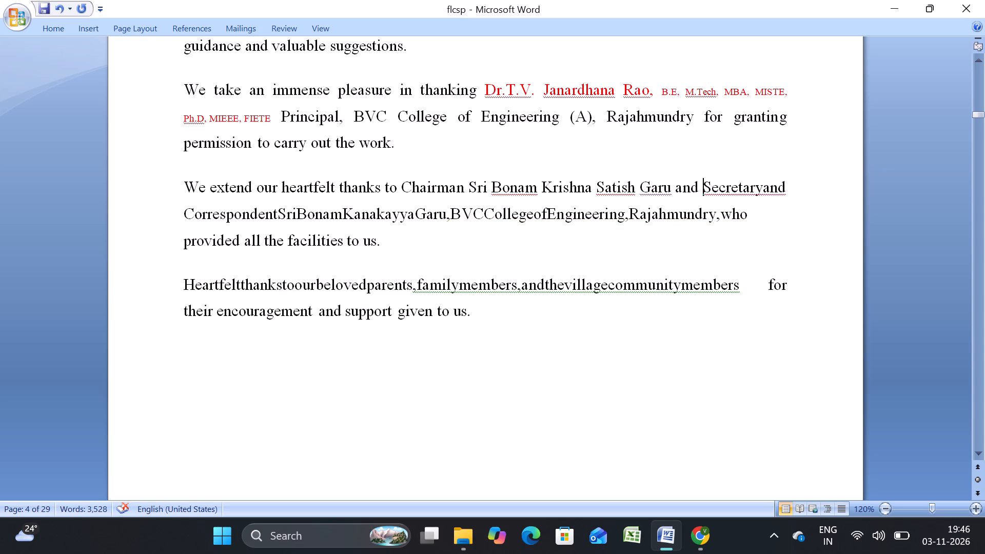
click(763, 190)
key(ctrl+shift+space)
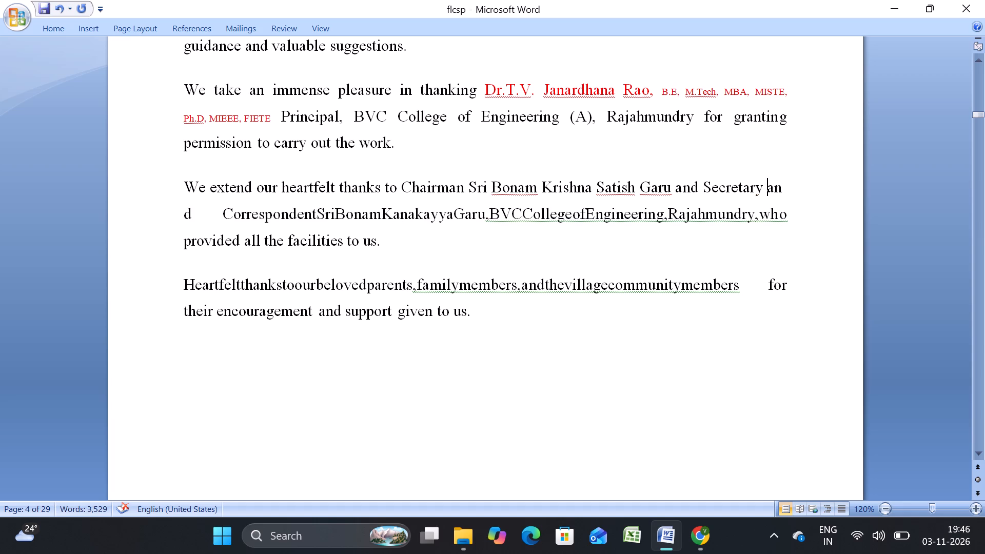
key(BackSpace)
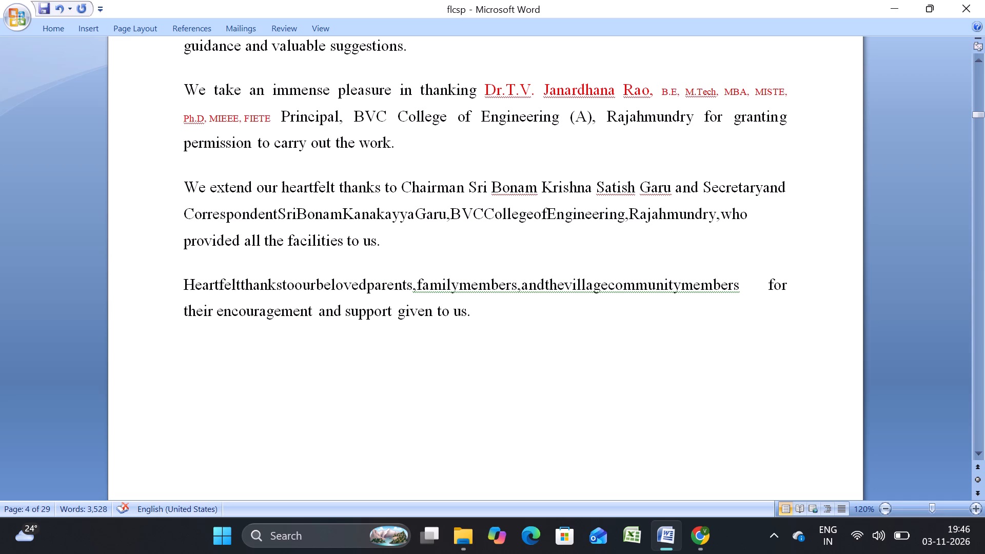
key(ctrl+shift+space)
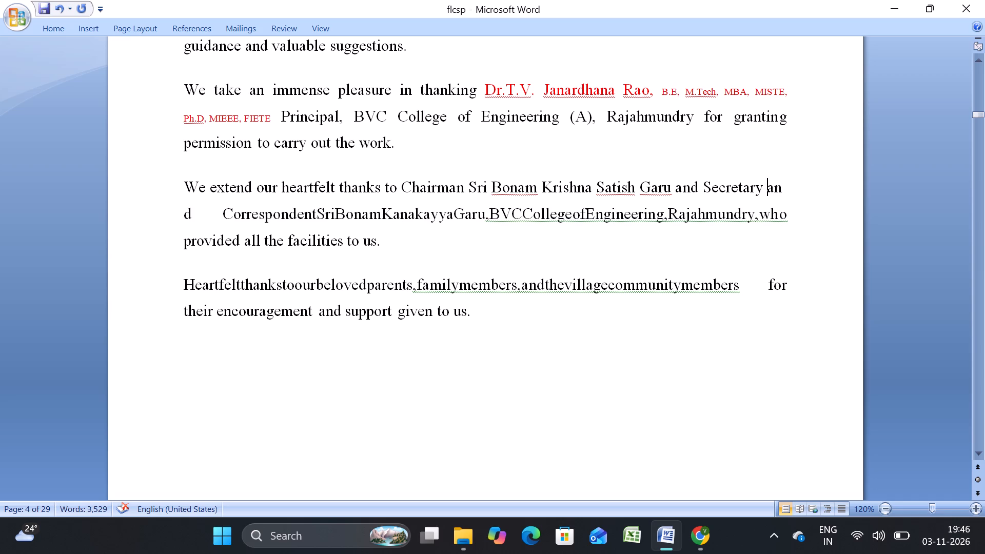
Add extra ordinary spaces before "Secretary", "and", "Garu" and the last part of the Chairman's name, moving the split second "and" onto the following line.
click(700, 187)
key(space)
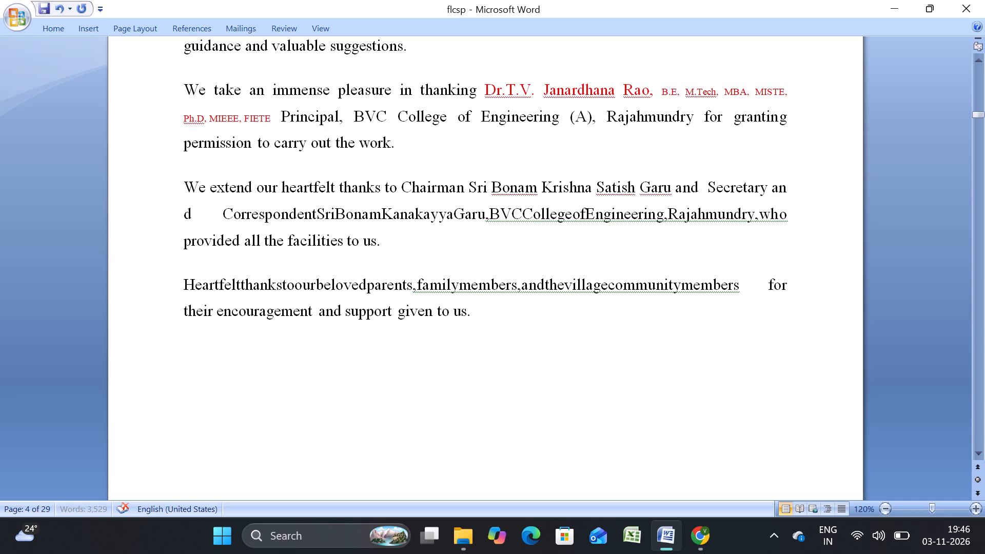
click(674, 191)
key(space)
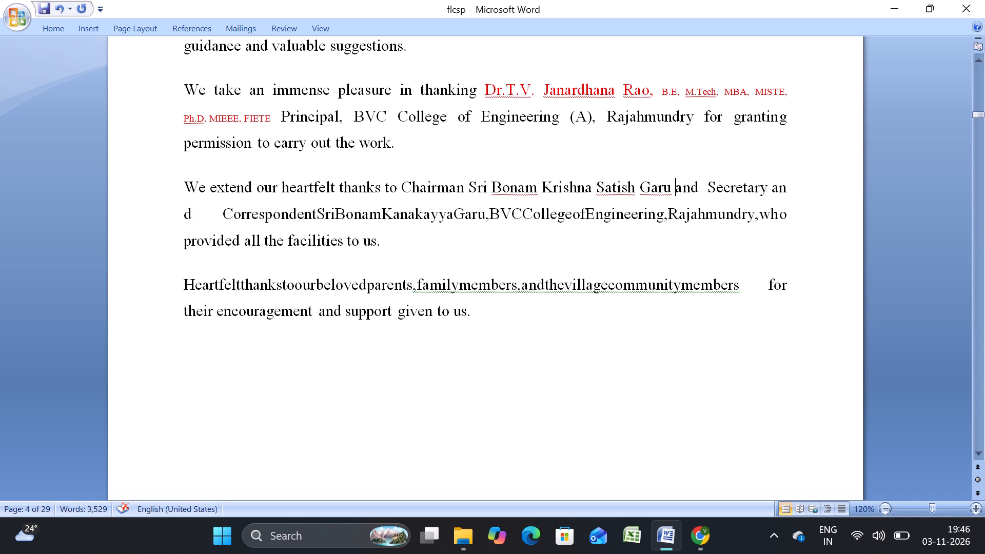
key(space)
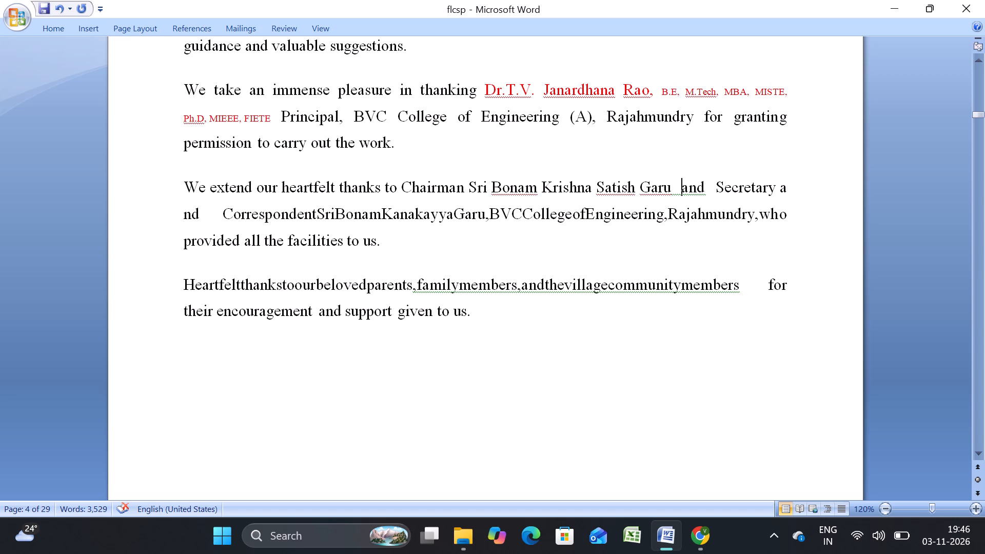
click(636, 187)
key(space)
key(space)
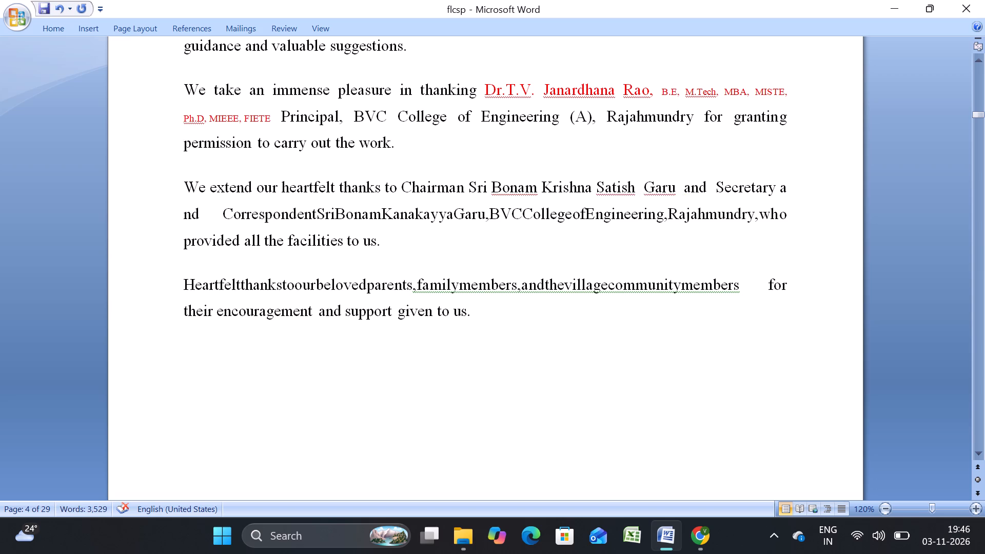
click(593, 188)
key(space)
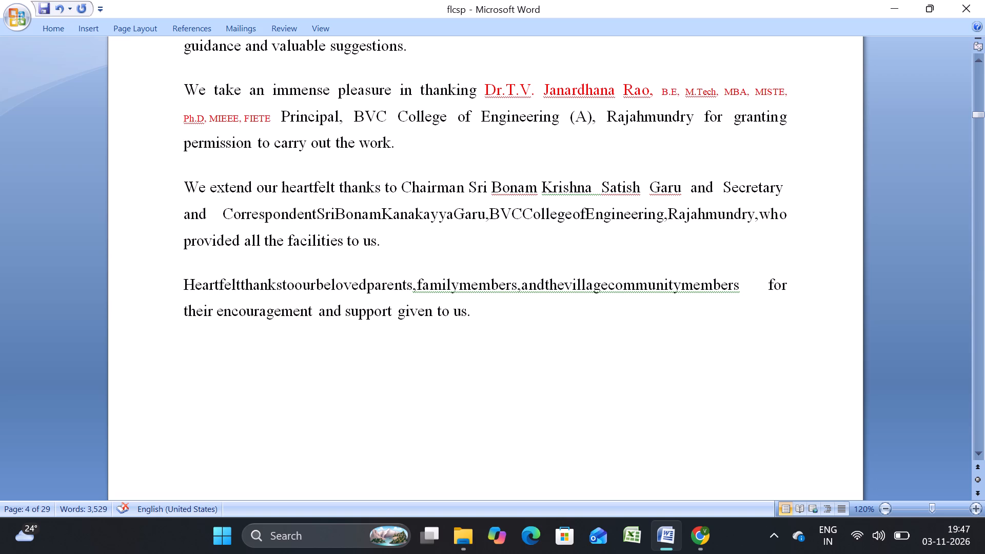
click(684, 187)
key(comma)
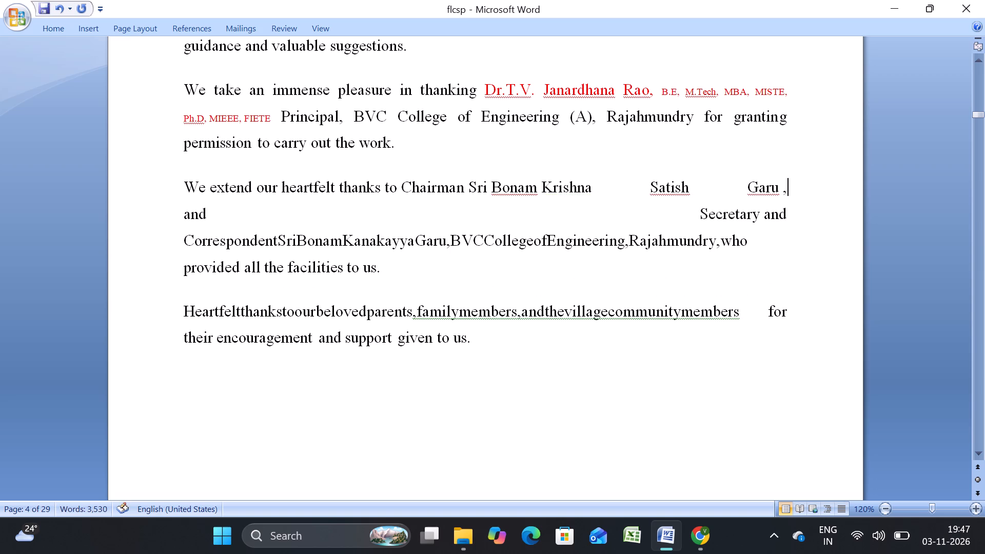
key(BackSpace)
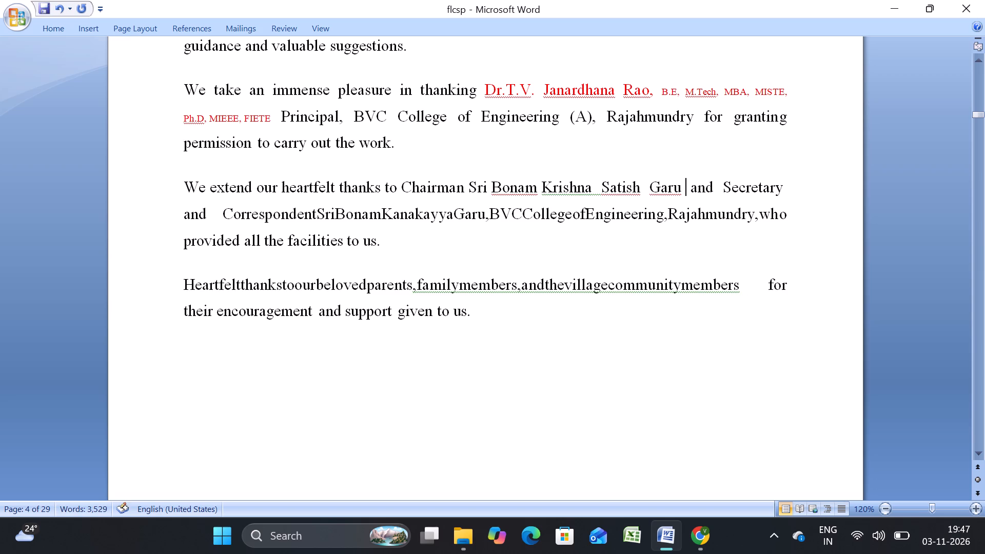
Remove one space before the "Garu" following the Chairman's name and start a new paragraph at that word.
click(651, 191)
key(BackSpace)
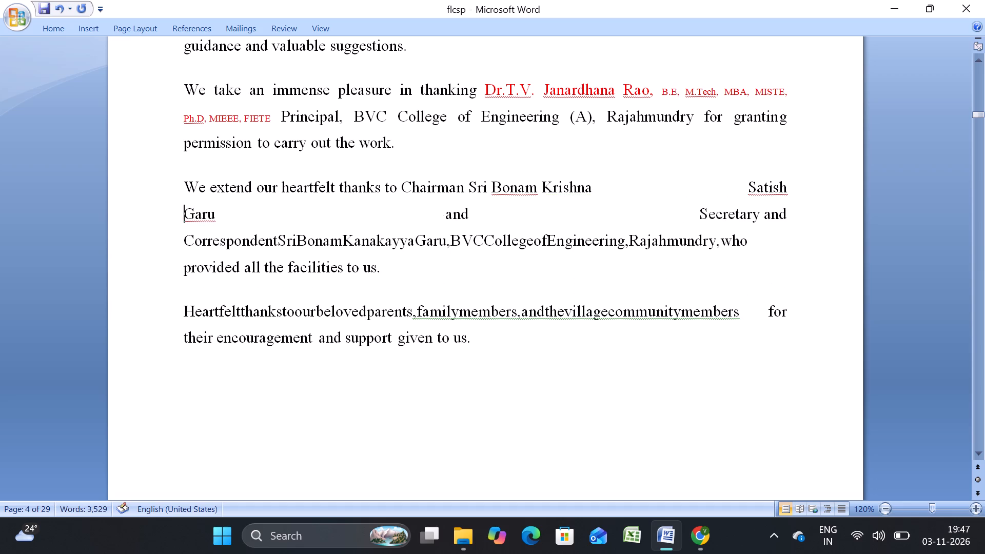
key(Return)
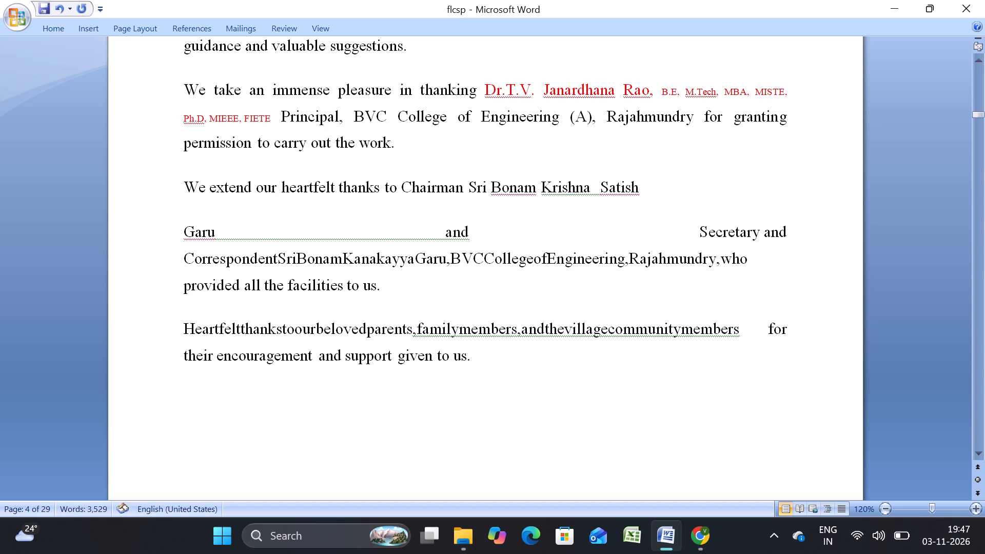
Undo the paragraph break and the space removal before the "Garu" following the Chairman's name.
key(ctrl+z)
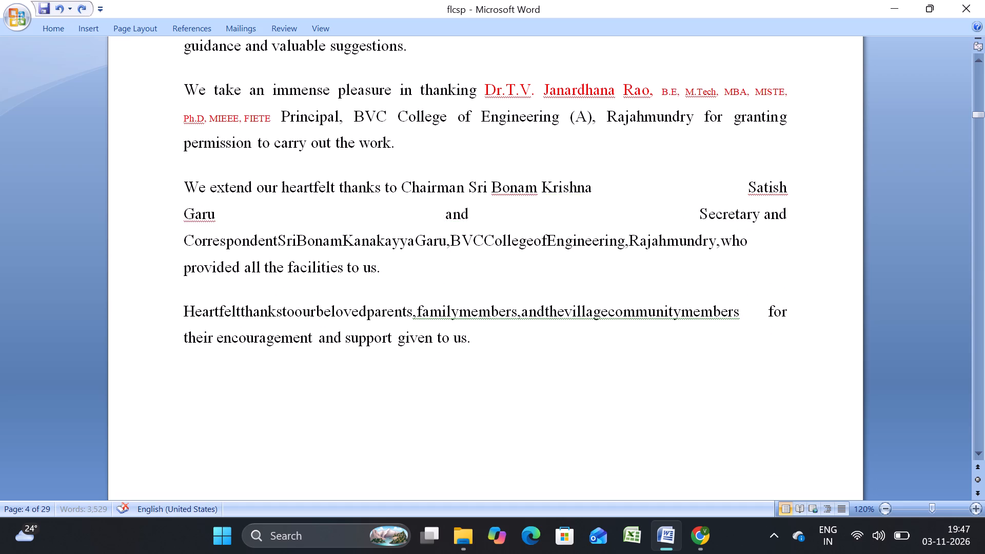
key(ctrl+z)
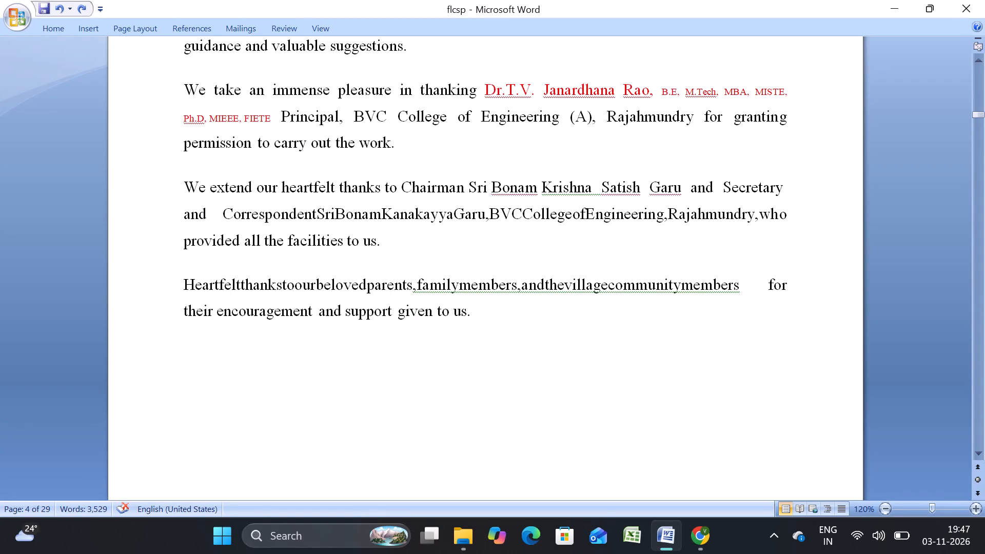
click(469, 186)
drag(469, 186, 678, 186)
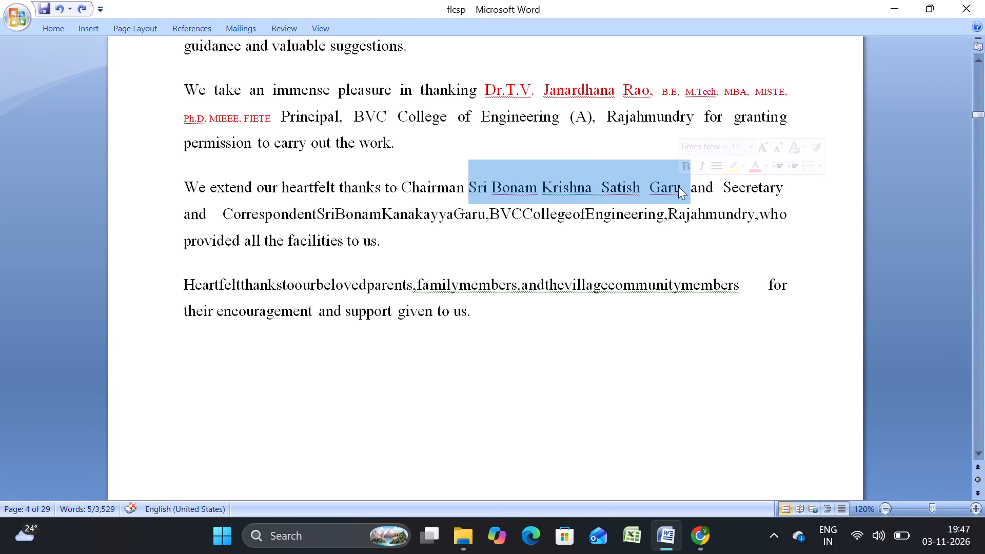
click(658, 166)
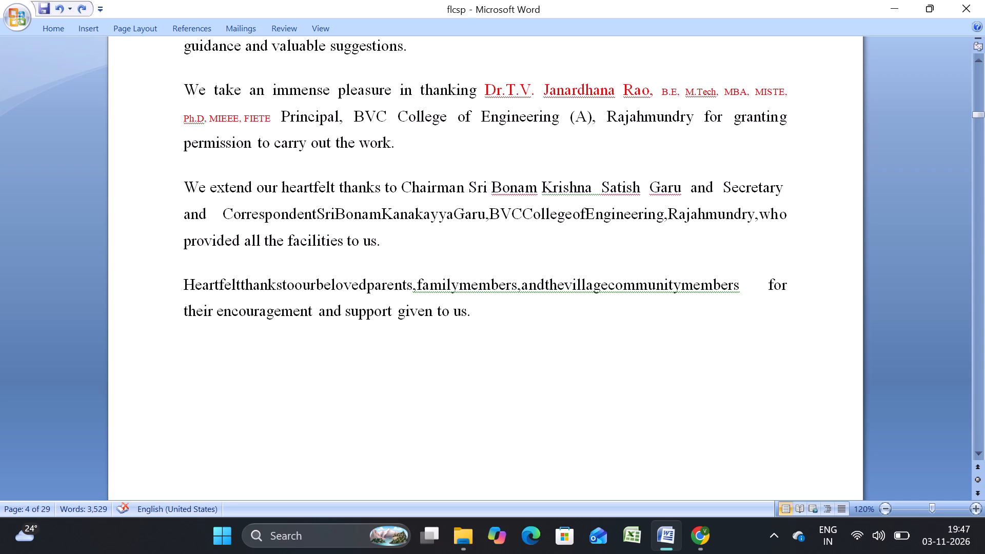
Replace the space before "Correspondent" with a non-breaking one and insert non-breaking spaces between "Correspondent", "Sri", each part of the Correspondent's name and "Garu".
click(316, 220)
click(222, 214)
key(BackSpace)
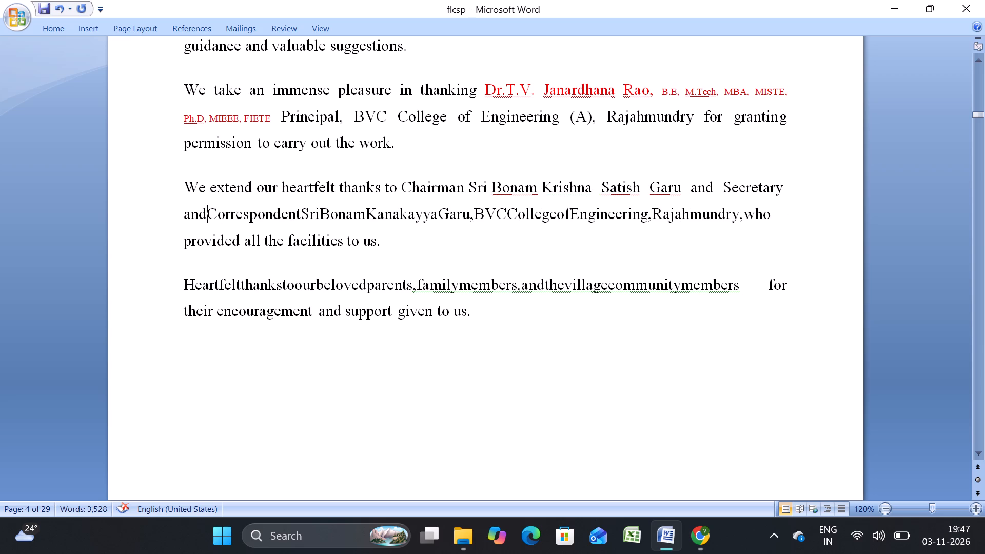
key(ctrl+shift+space)
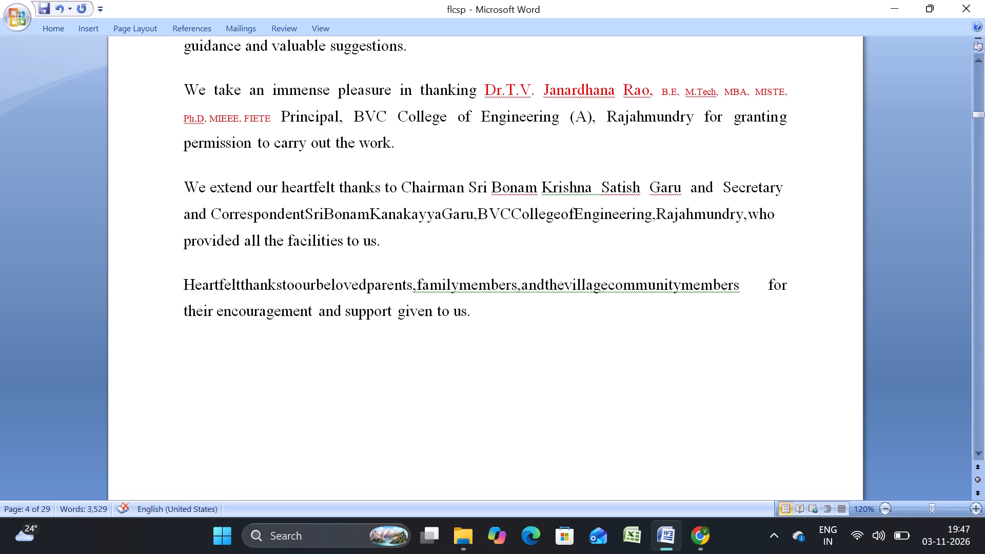
click(304, 211)
key(ctrl+shift+space)
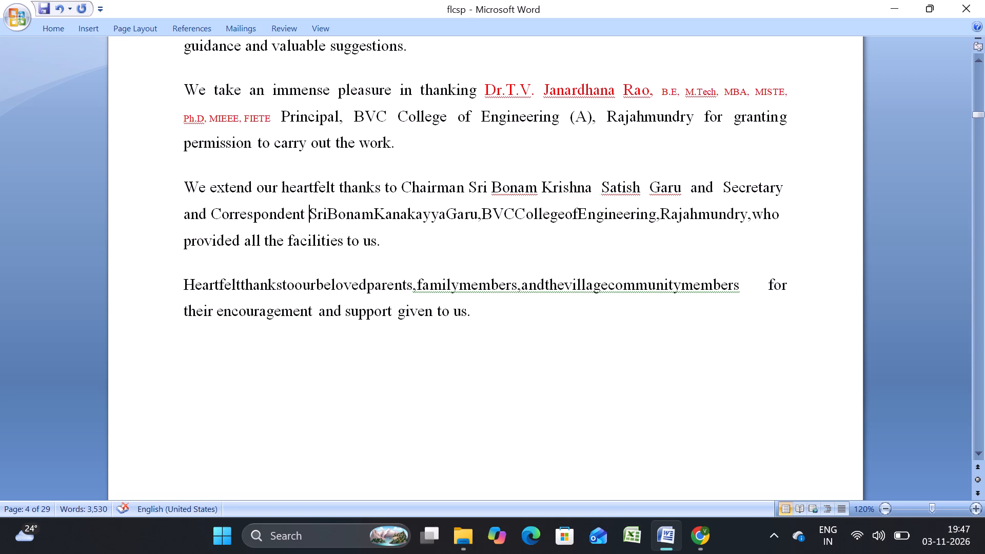
click(328, 214)
key(ctrl+shift+space)
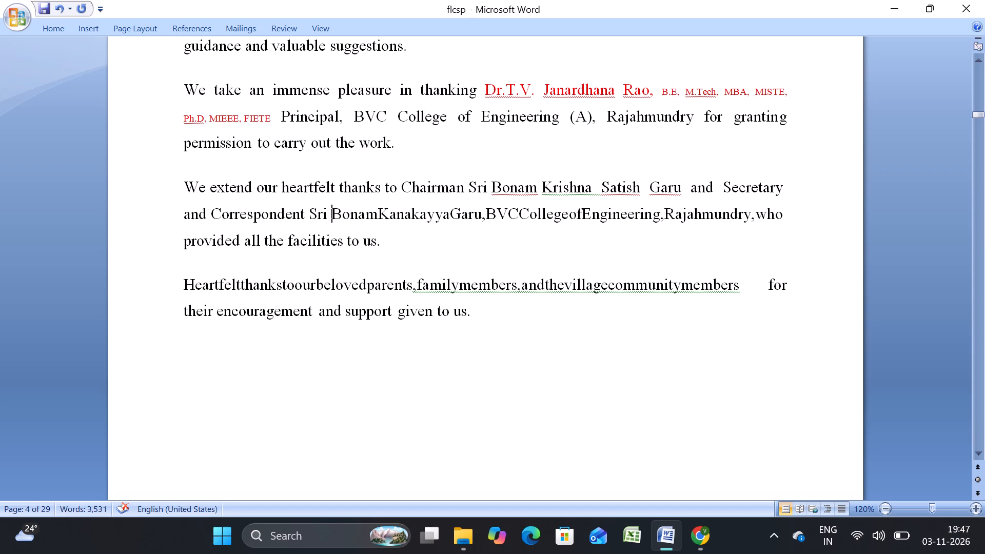
click(376, 219)
key(ctrl+shift+space)
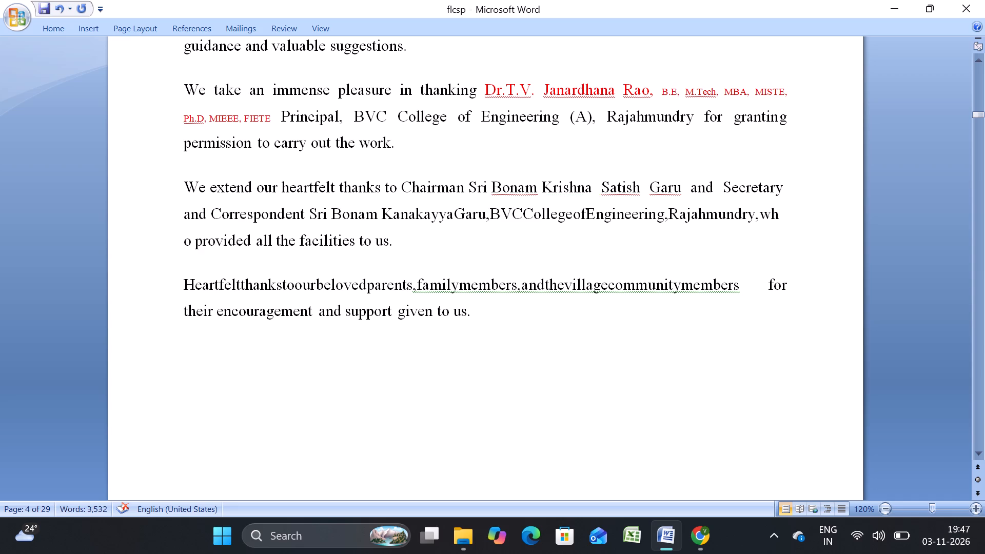
key(ctrl+shift+space)
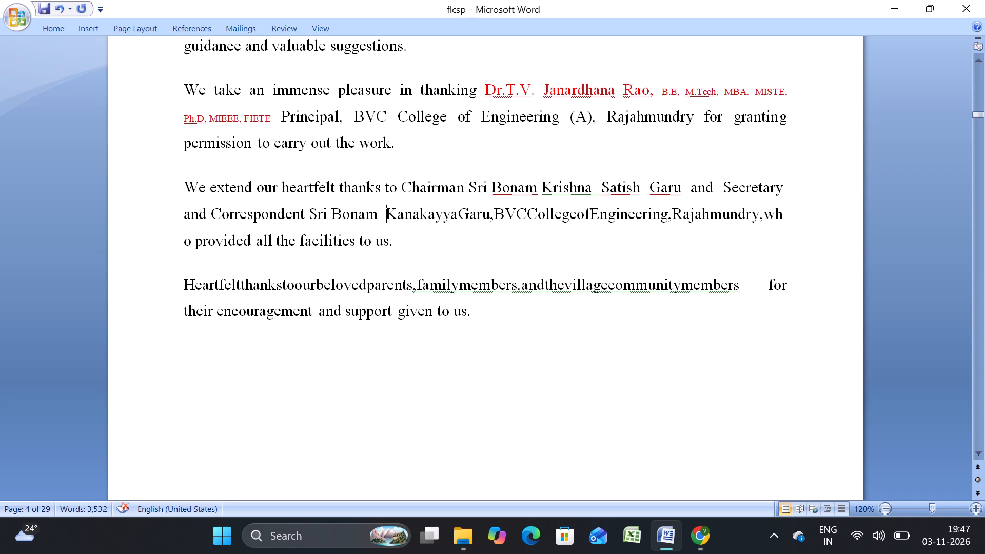
click(458, 216)
key(ctrl+shift+space)
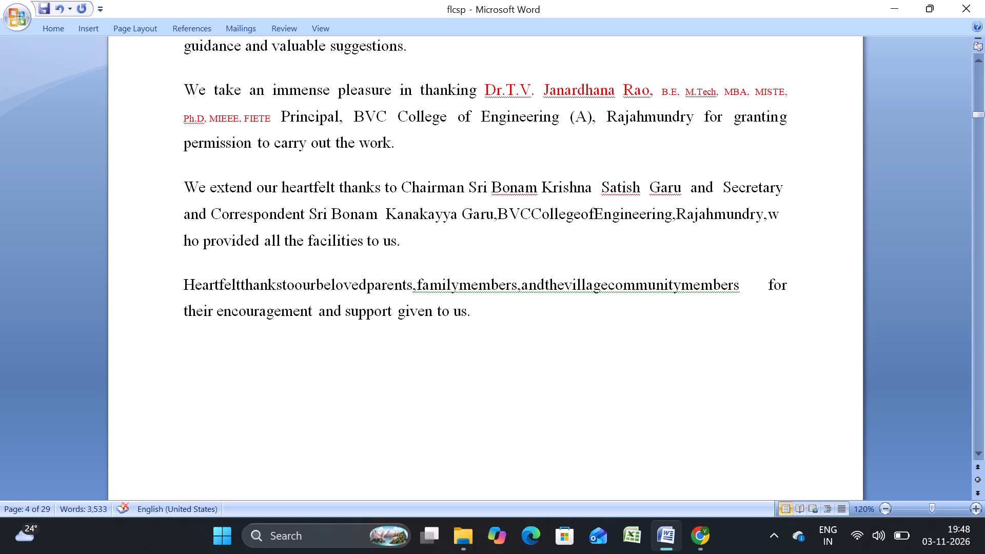
Separate "BVCCollegeofEngineering" after the Correspondent's name with non-breaking spaces so that it reads "BVC College of Engineering".
click(528, 209)
key(ctrl+shift+space)
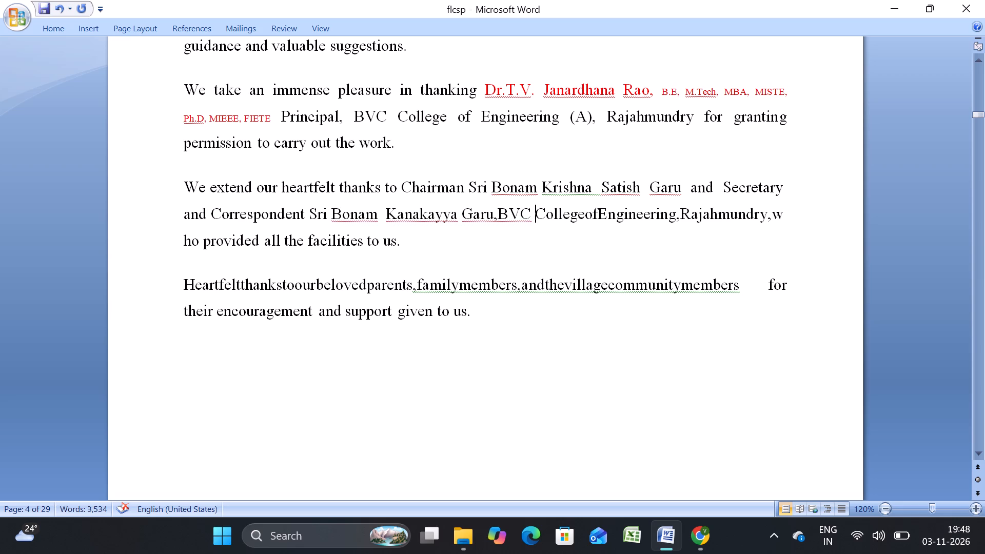
click(581, 217)
key(ctrl+shift+space)
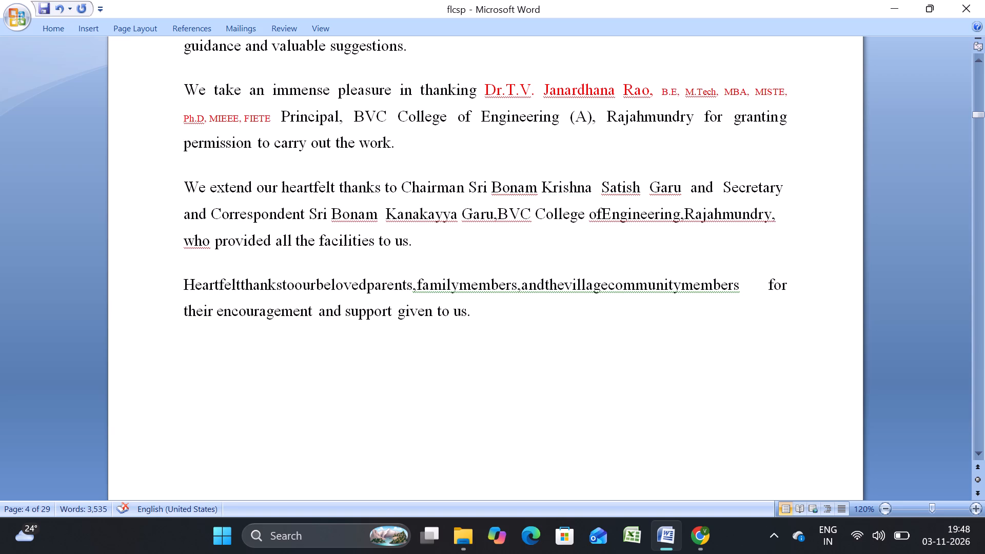
click(599, 218)
click(601, 218)
key(ctrl+shift+space)
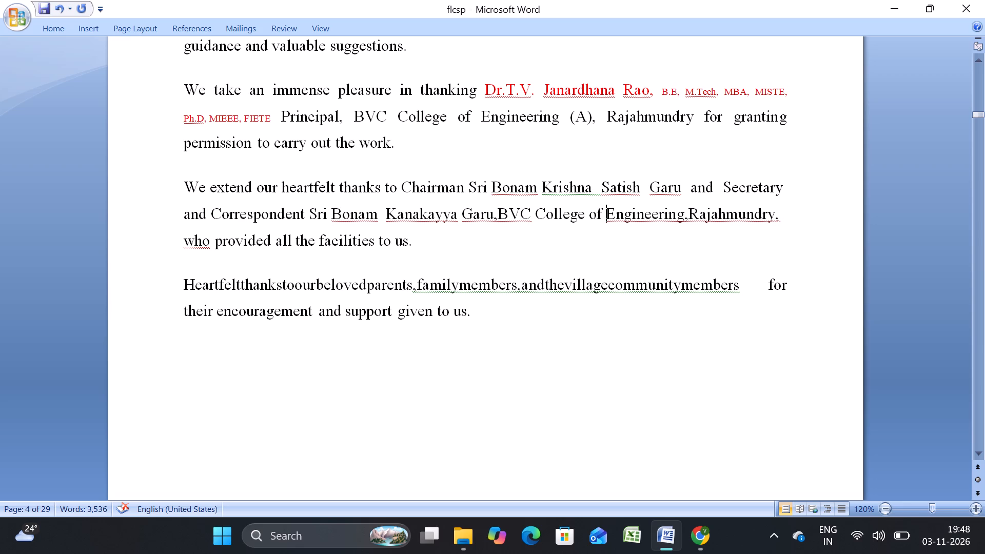
Colour the Chairman's name red, from "Sri" through "Garu".
click(469, 185)
drag(469, 185, 673, 184)
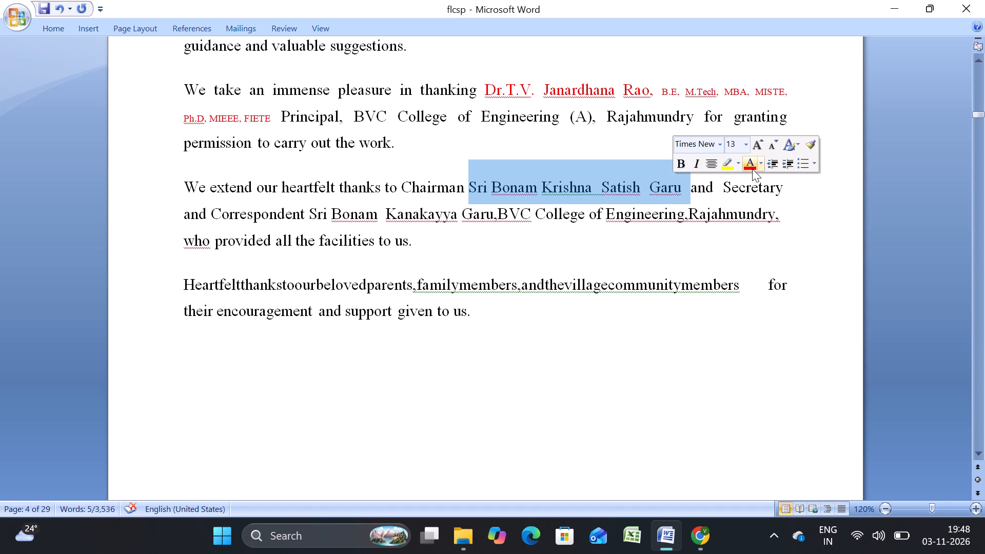
click(750, 166)
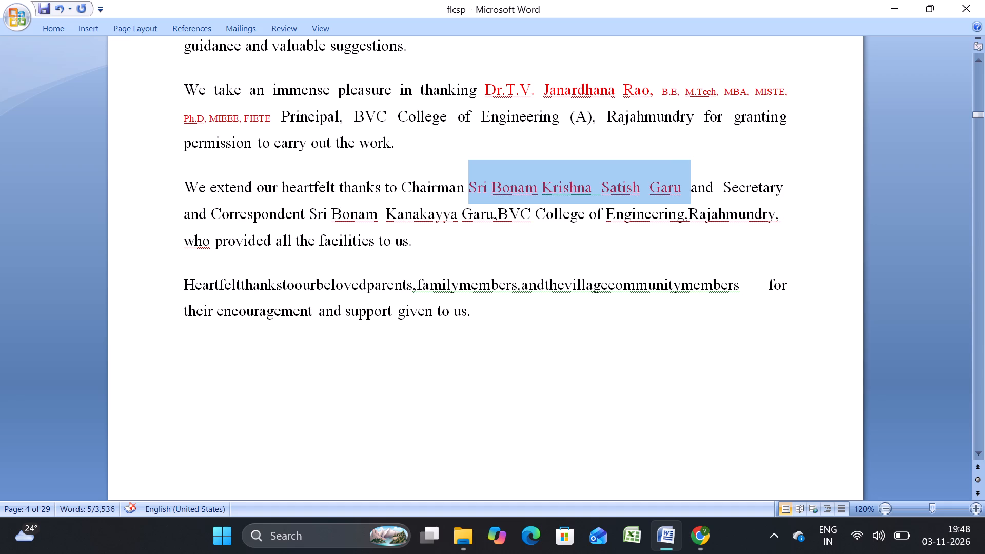
click(575, 269)
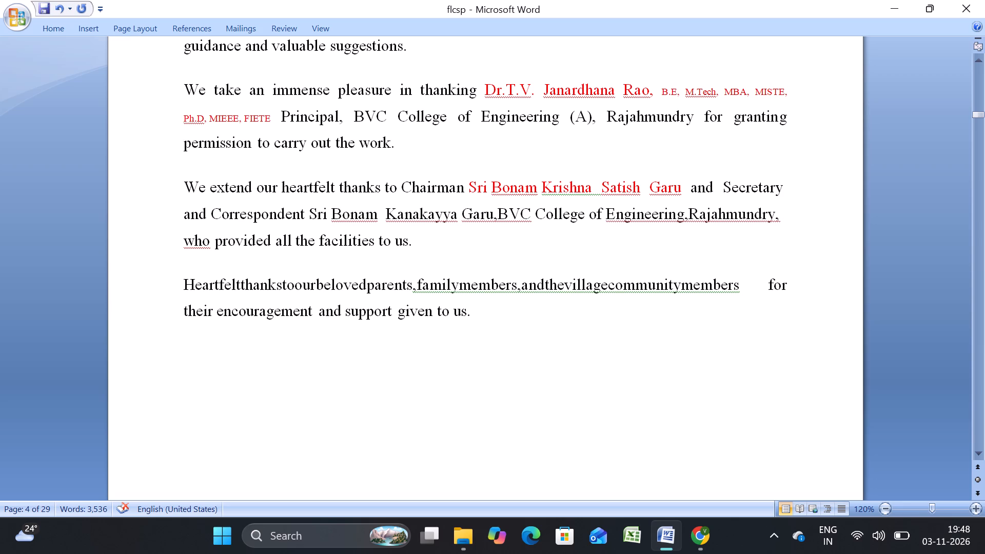
Colour the Correspondent's name red, from "Sri" through "Garu".
click(306, 214)
drag(306, 214, 371, 216)
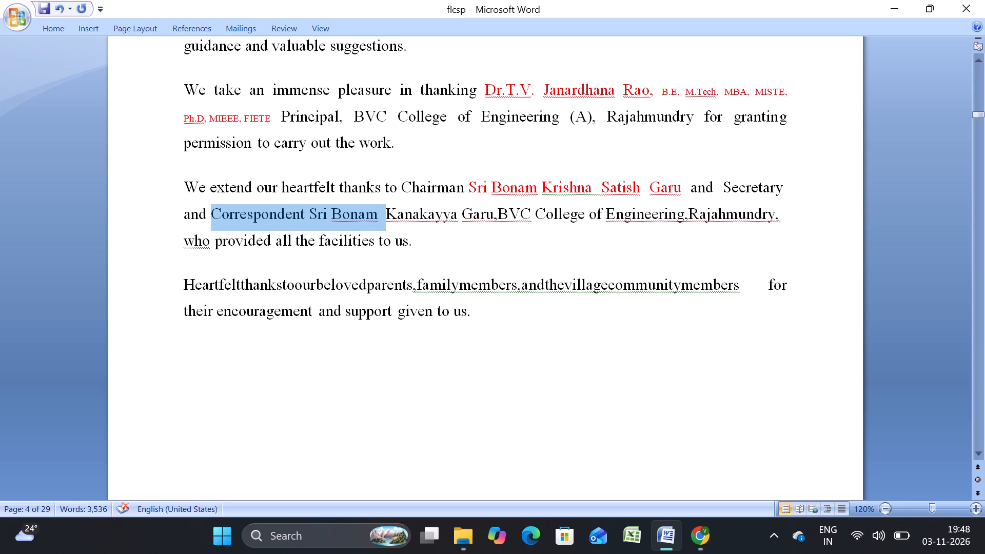
drag(371, 216, 353, 217)
click(353, 217)
click(309, 213)
drag(309, 213, 476, 217)
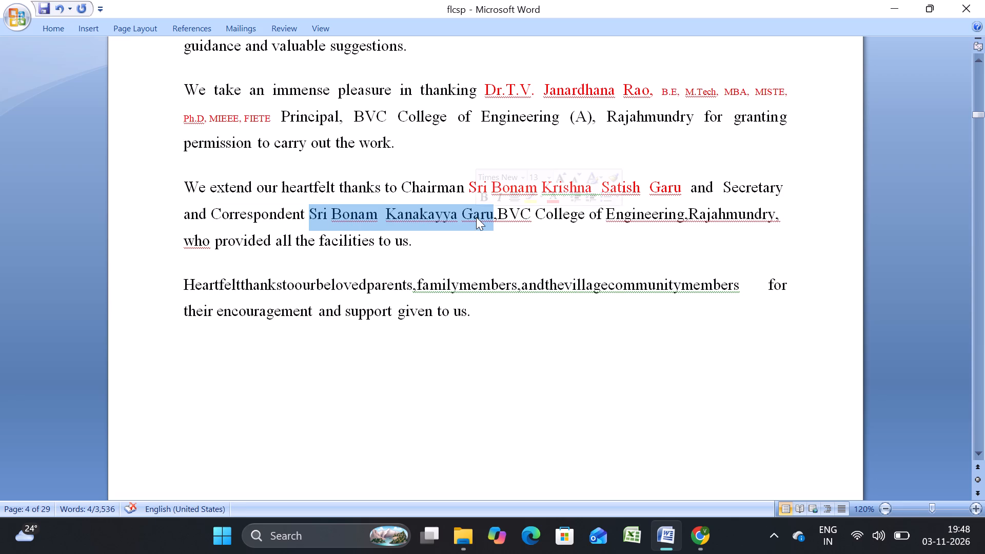
click(555, 194)
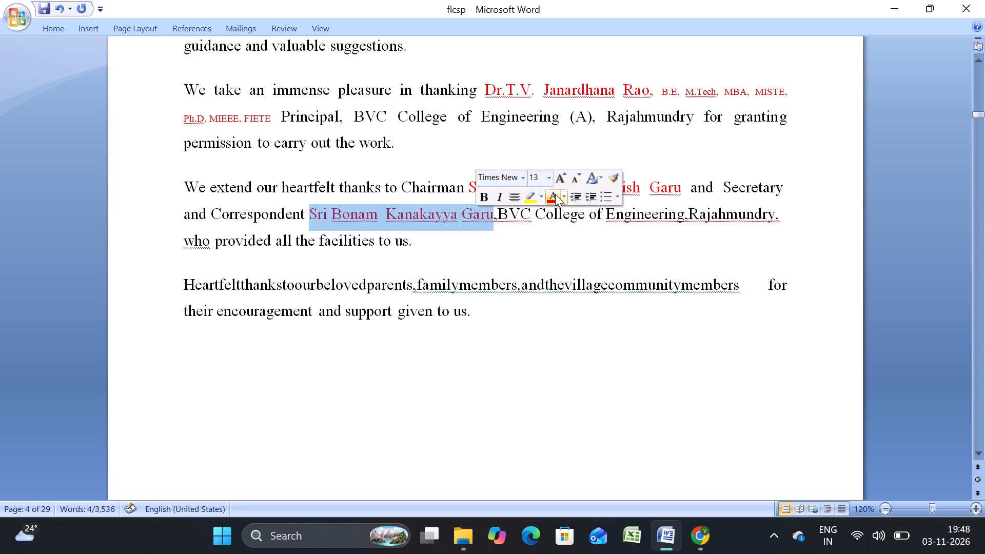
click(556, 252)
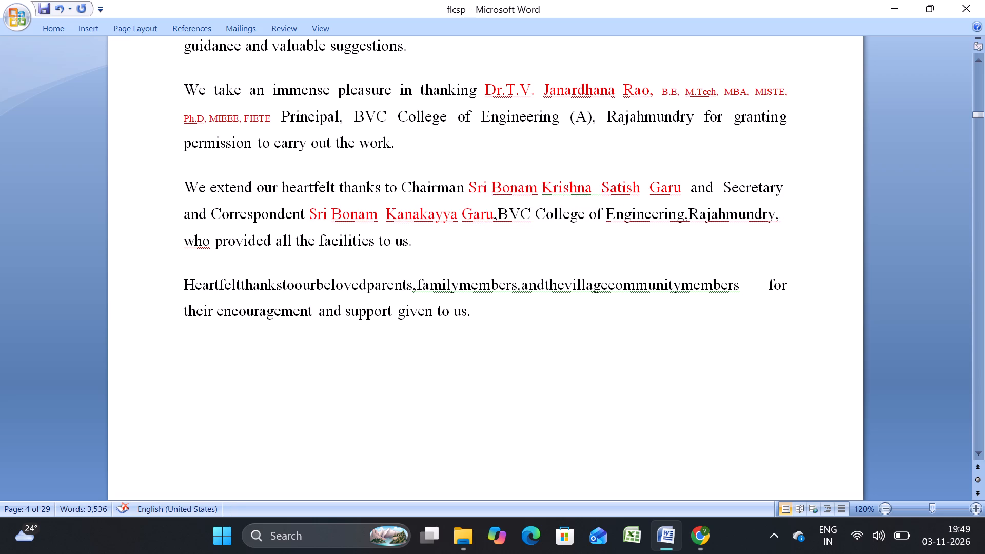
Insert non-breaking spaces into the run-together start of the last acknowledgement paragraph so that it begins "Heartfelt thanks to".
click(238, 284)
key(ctrl+shift+space)
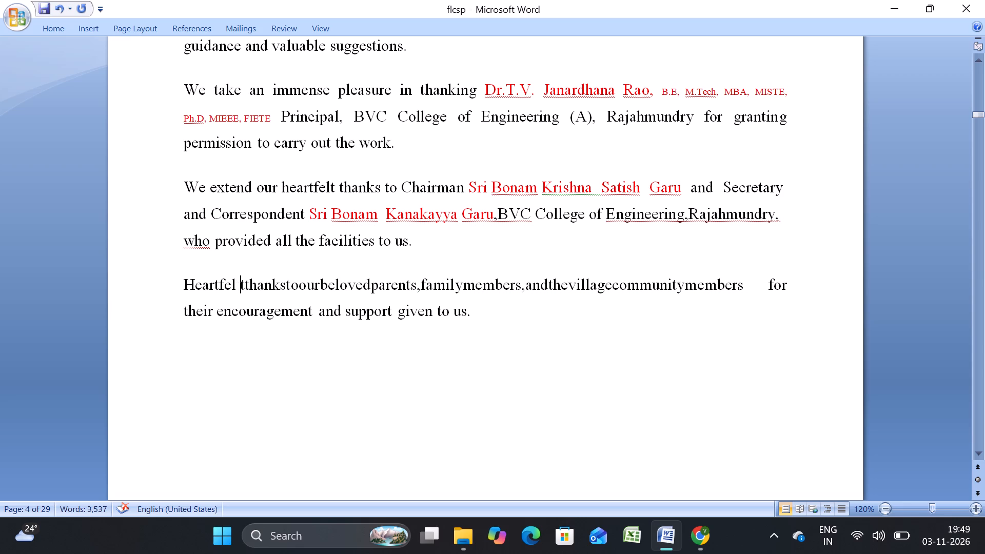
key(BackSpace)
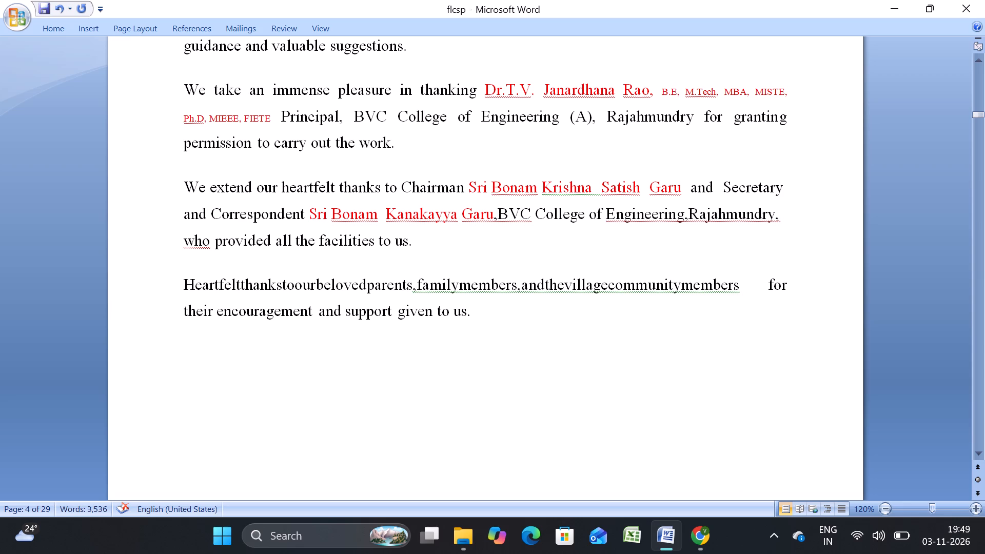
click(241, 284)
key(ctrl+shift+space)
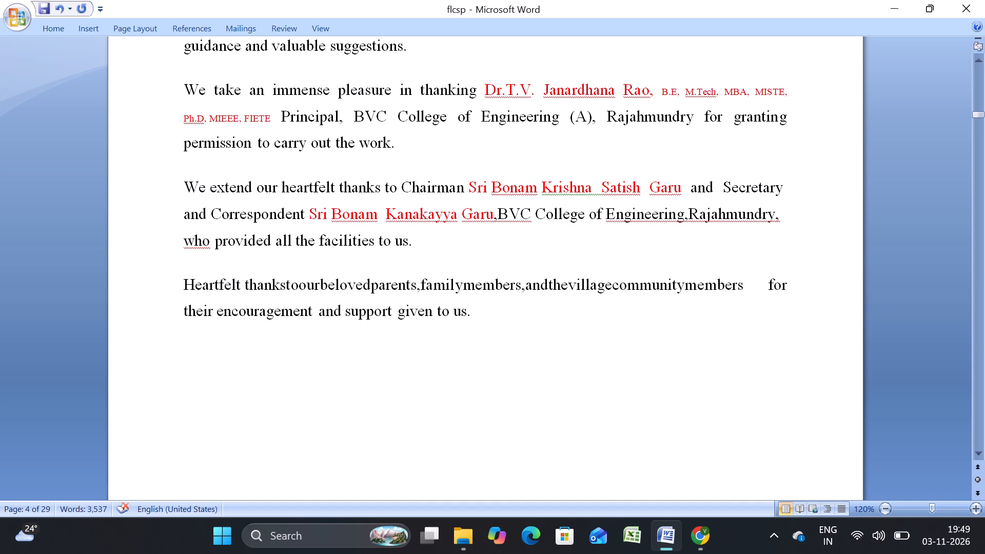
click(282, 285)
click(282, 285)
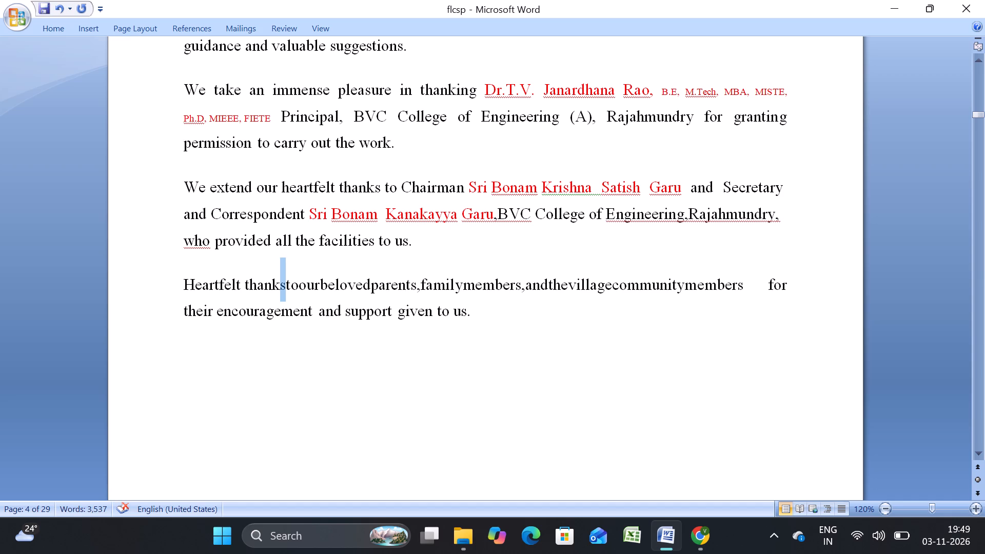
click(284, 285)
click(284, 285)
key(shift+space)
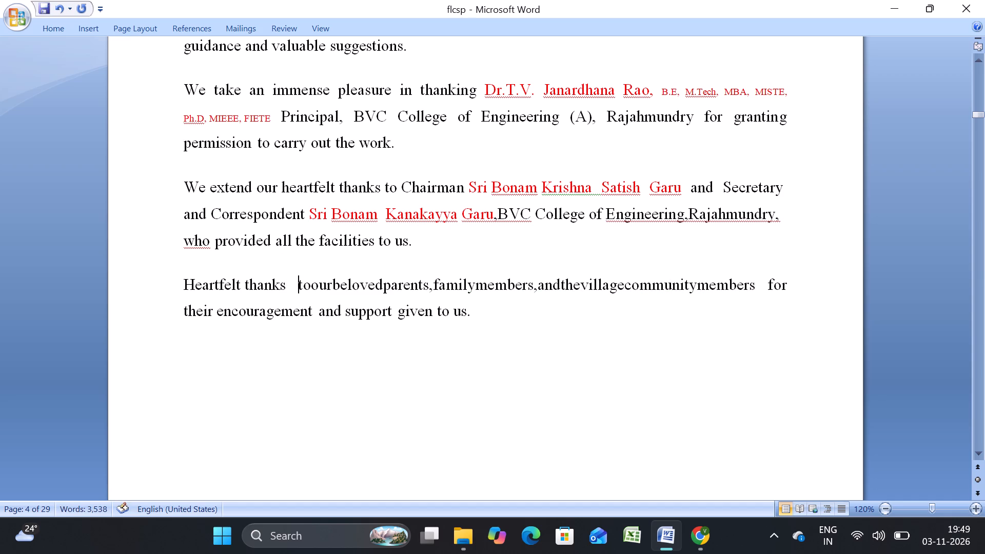
key(BackSpace)
click(284, 285)
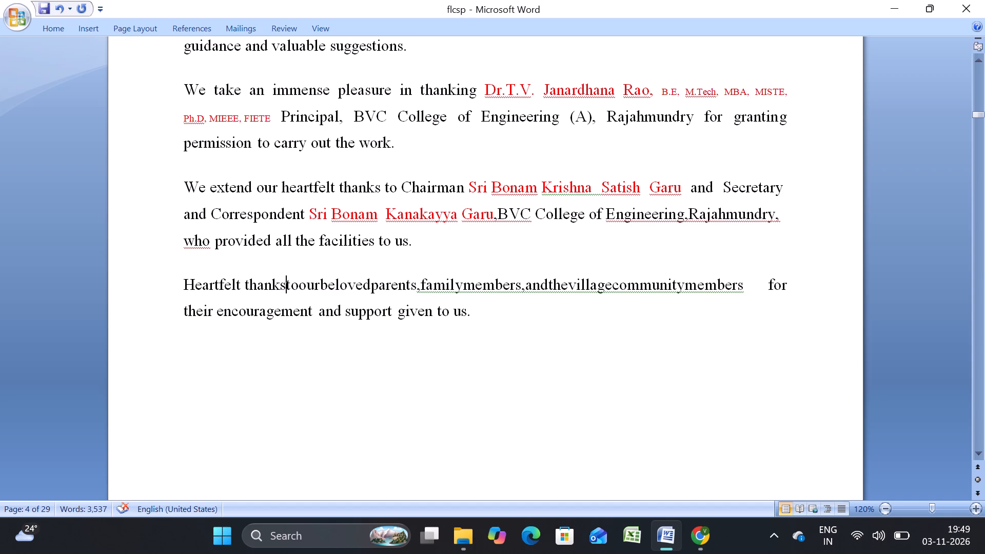
key(ctrl+shift+space)
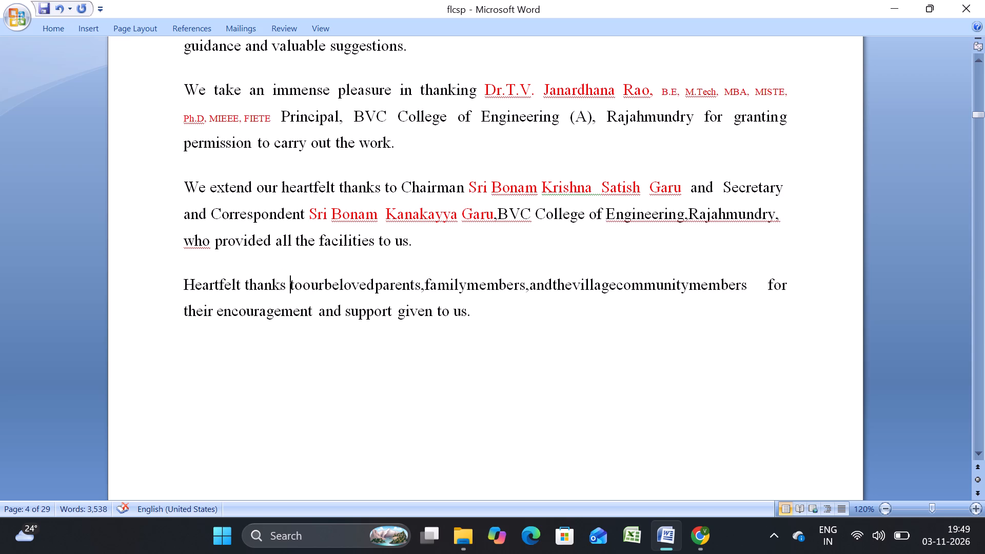
Separate "toourbelovedparents," with non-breaking spaces so that it reads "to our beloved parents," with a non-breaking space after the comma.
click(303, 285)
key(ctrl+shift+space)
click(326, 286)
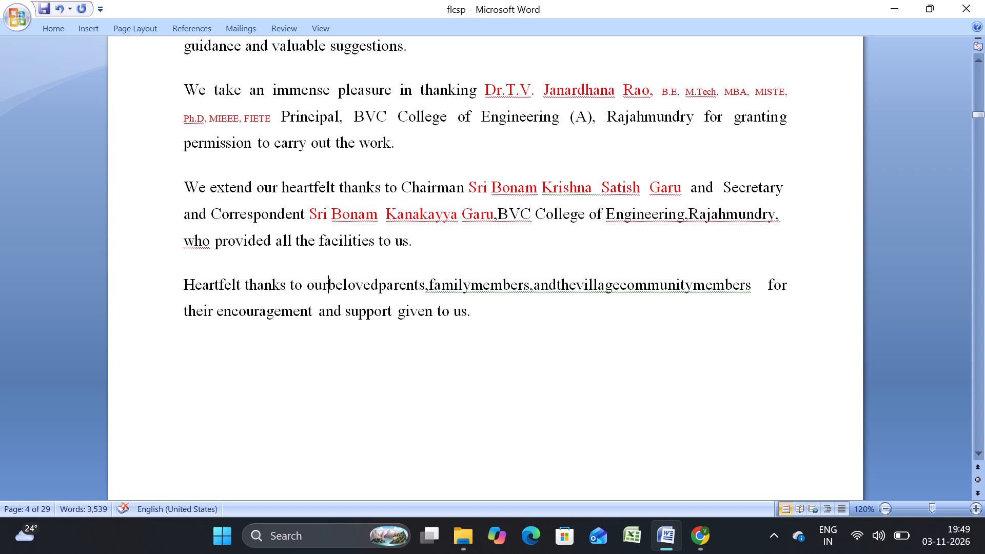
key(ctrl+shift+space)
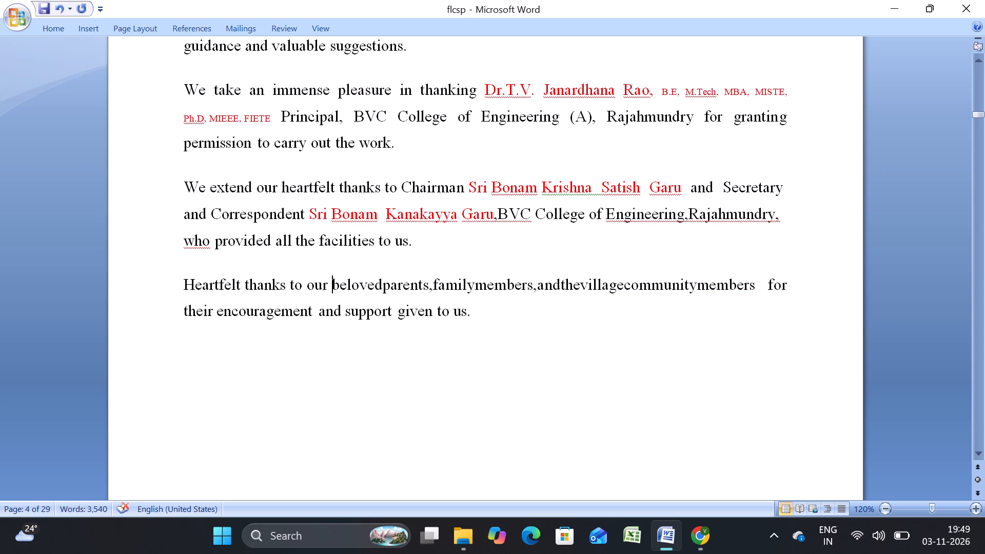
click(380, 289)
key(ctrl+shift+space)
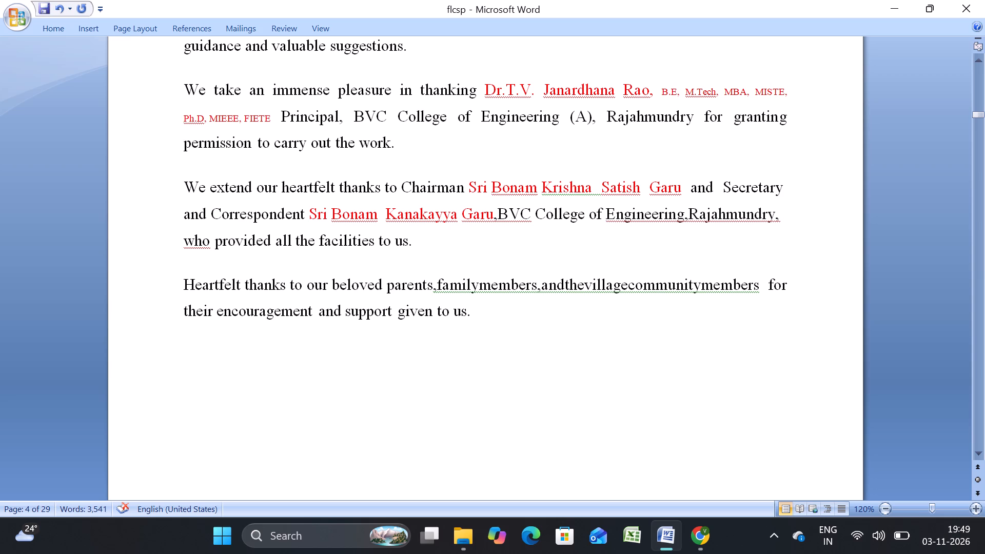
click(438, 287)
key(ctrl+shift+space)
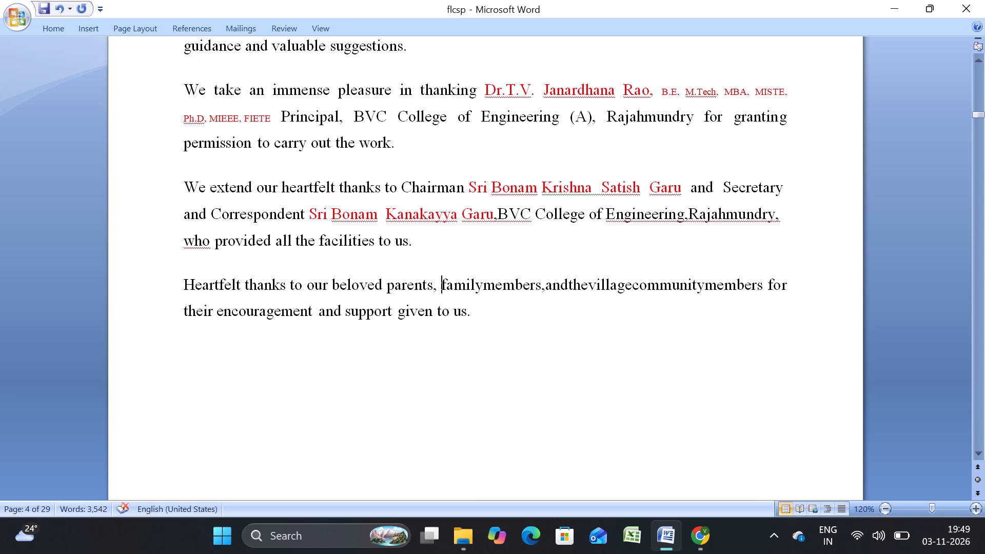
Insert non-breaking spaces in the rest of that line so that it reads "family members,and the village community members".
ctrl+click(482, 284)
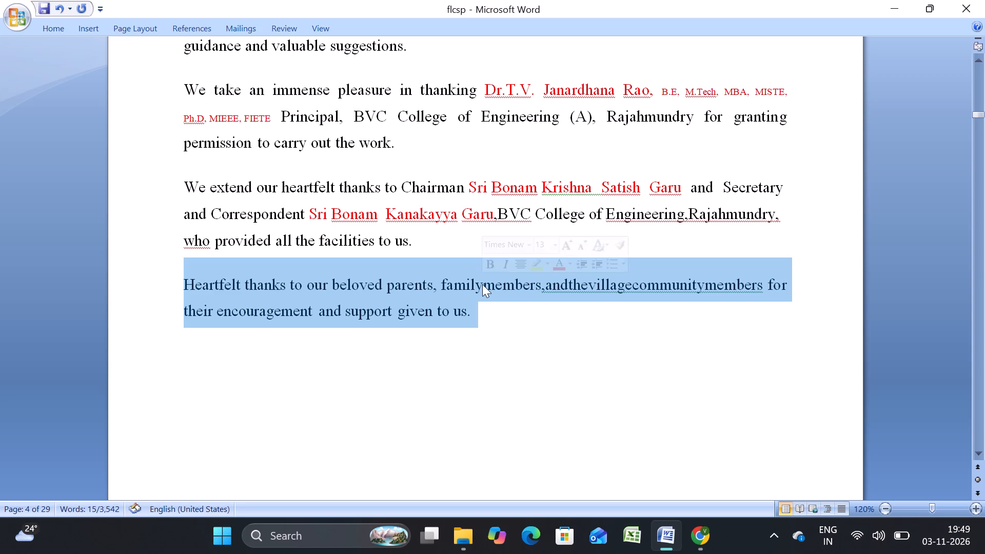
click(482, 284)
key(ctrl+shift+space)
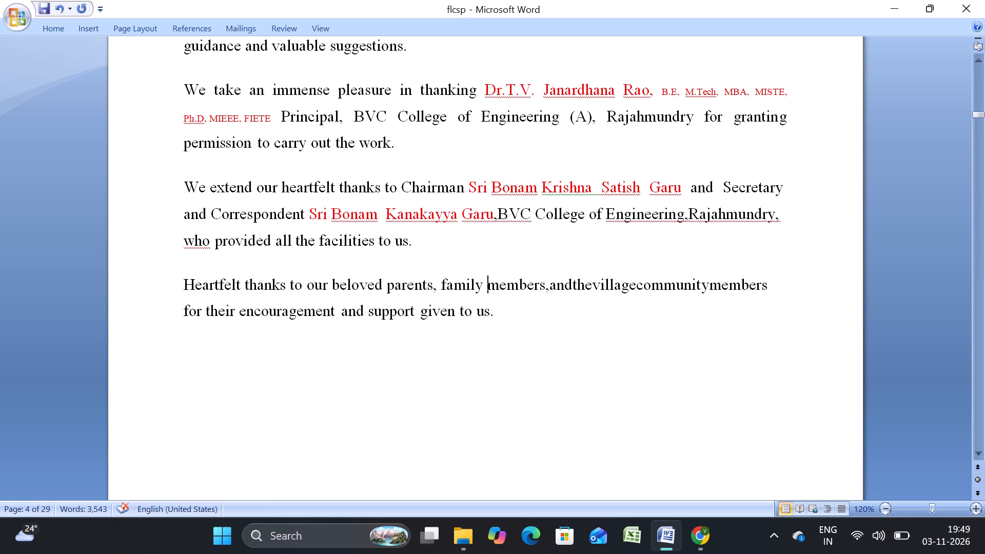
click(570, 288)
key(ctrl+shift+space)
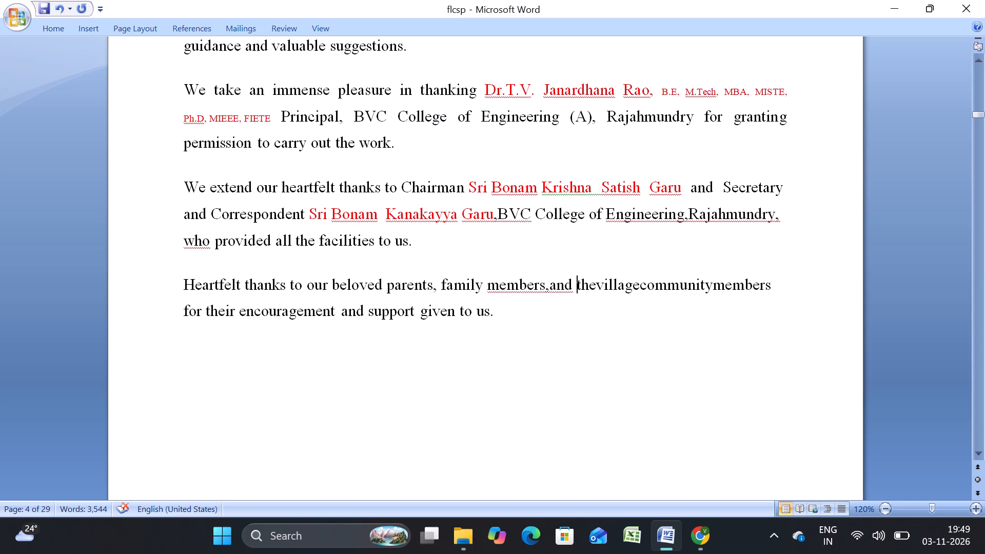
click(638, 286)
key(ctrl+shift+space)
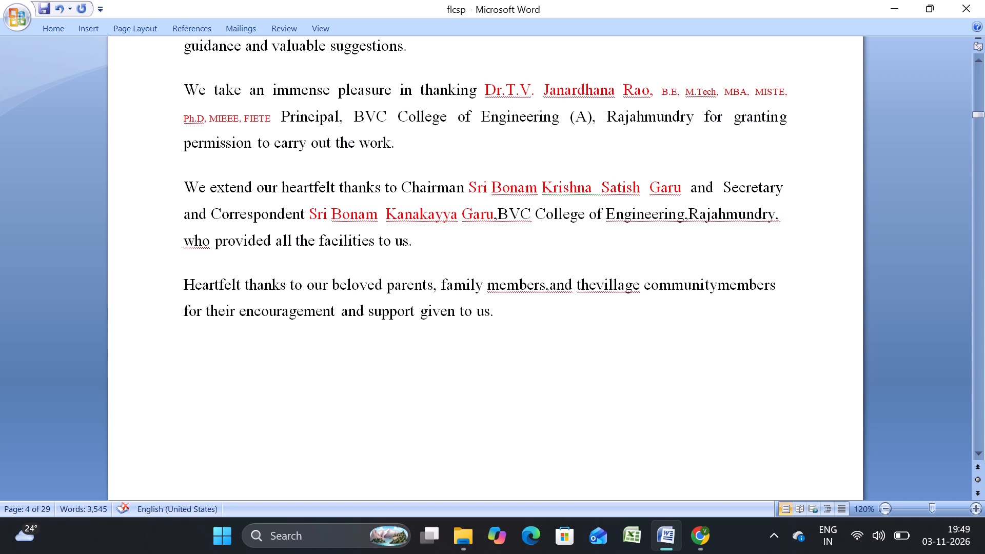
click(718, 285)
key(ctrl+shift+space)
click(595, 289)
key(ctrl+shift+space)
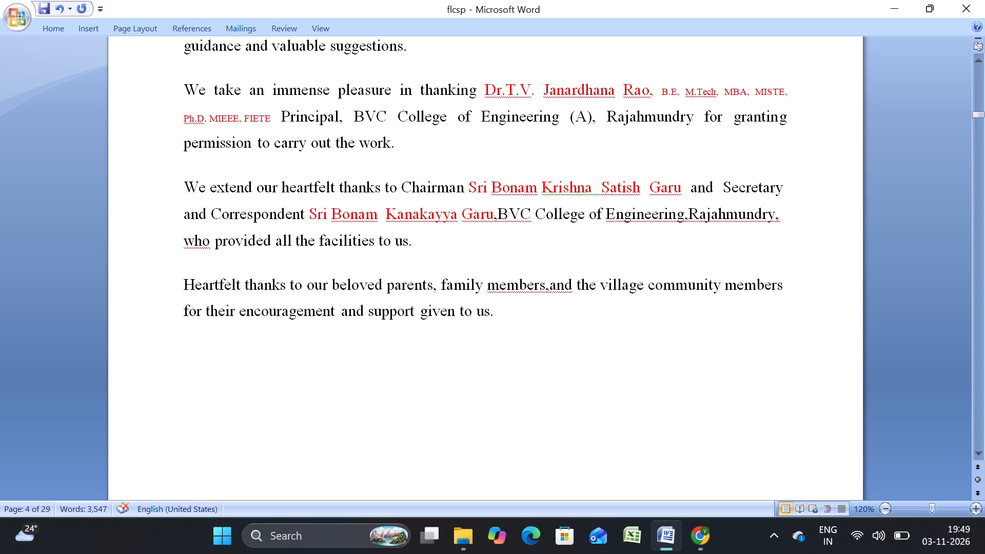
Review the pages from the department vision through the program outcomes to the certificate for remaining word-spacing problems, returning to the PEO page.
scroll(544, 312, down, 1)
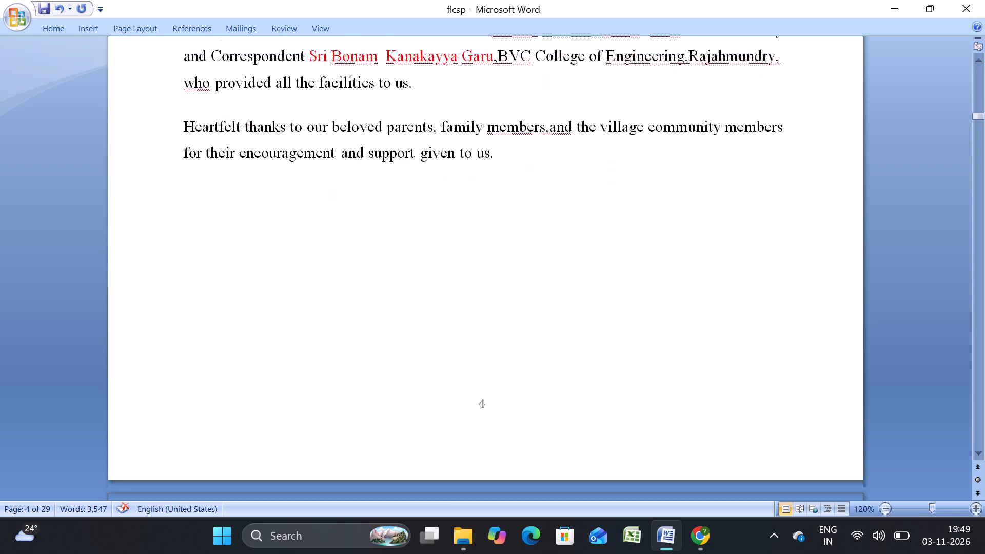
scroll(544, 312, down, 2)
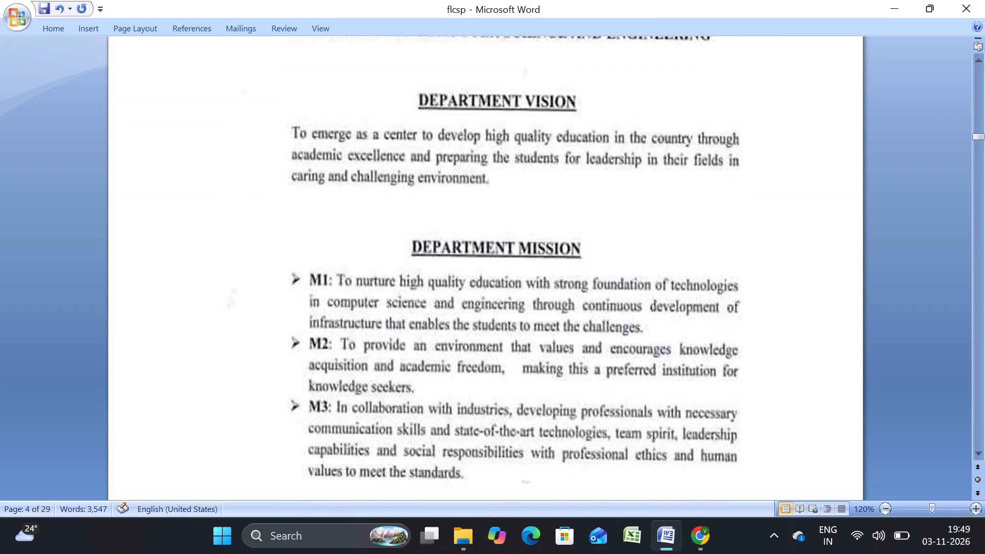
scroll(544, 312, down, 2)
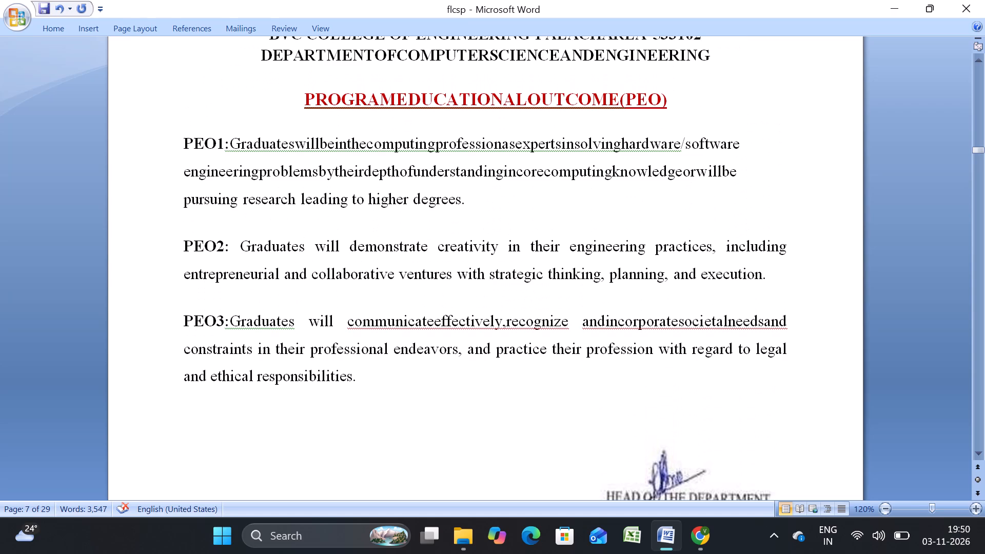
scroll(544, 312, down, 1)
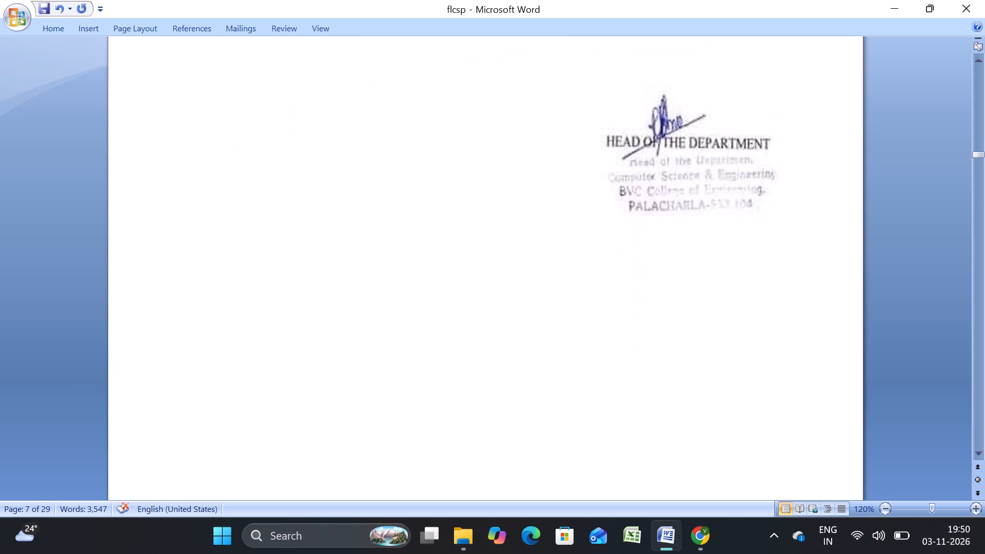
scroll(544, 312, down, 1)
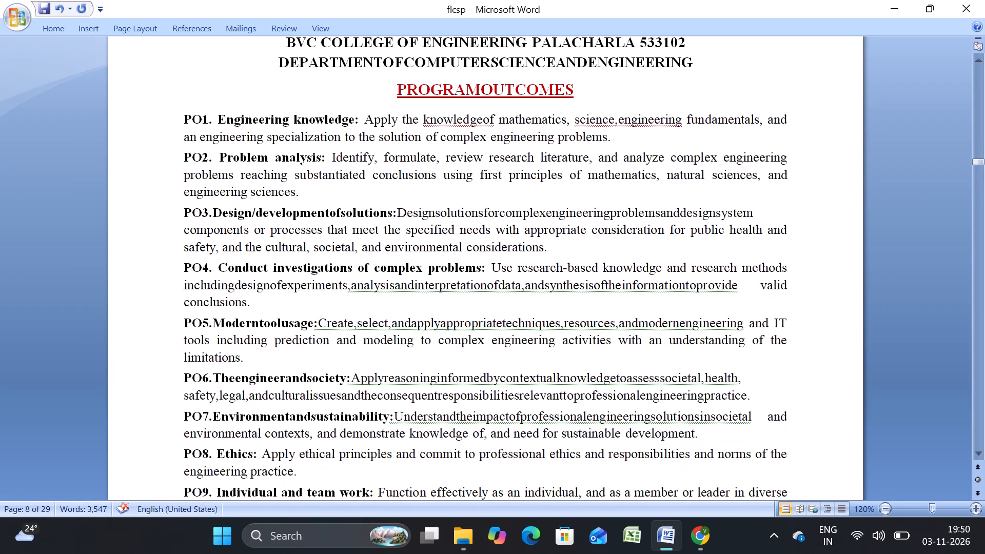
scroll(544, 312, down, 1)
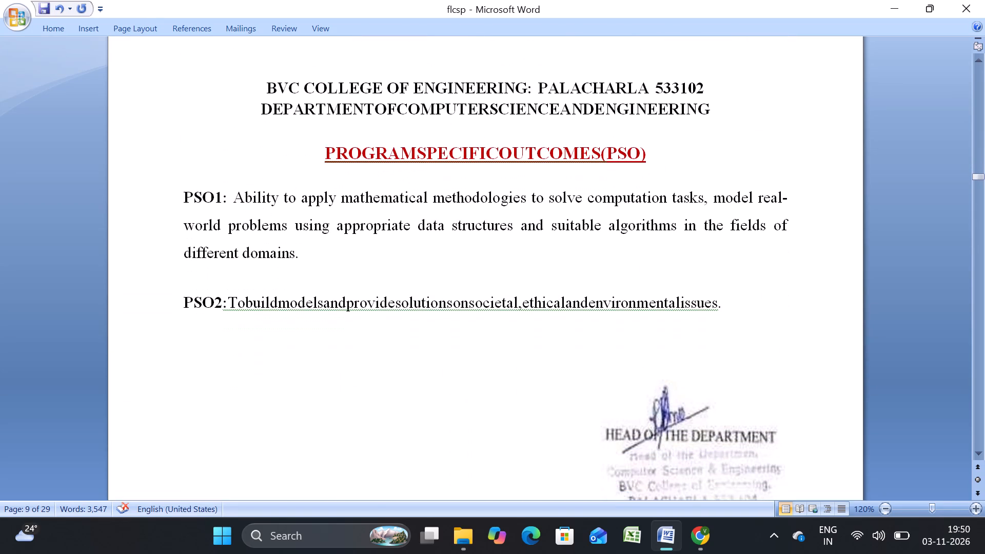
scroll(544, 312, down, 1)
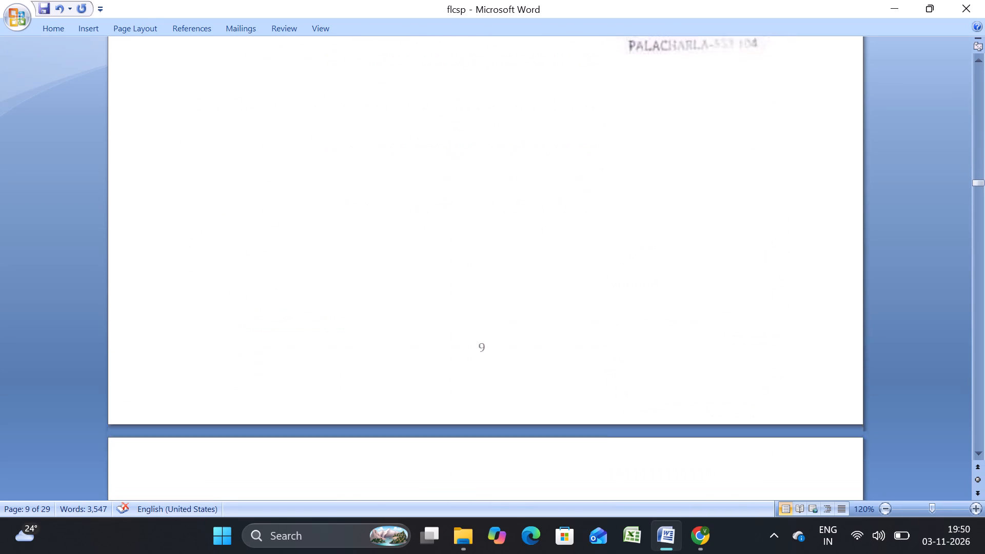
scroll(544, 312, down, 2)
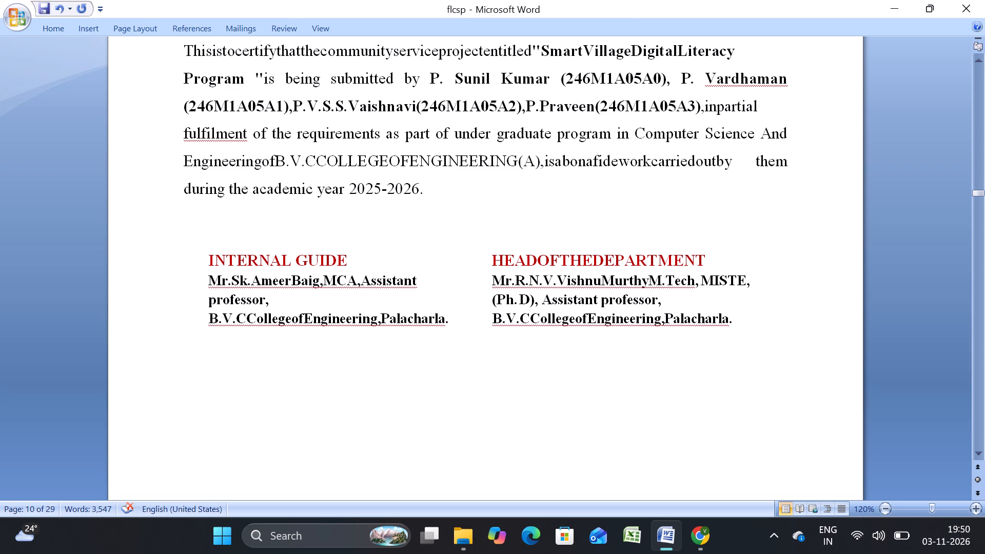
scroll(544, 312, up, 2)
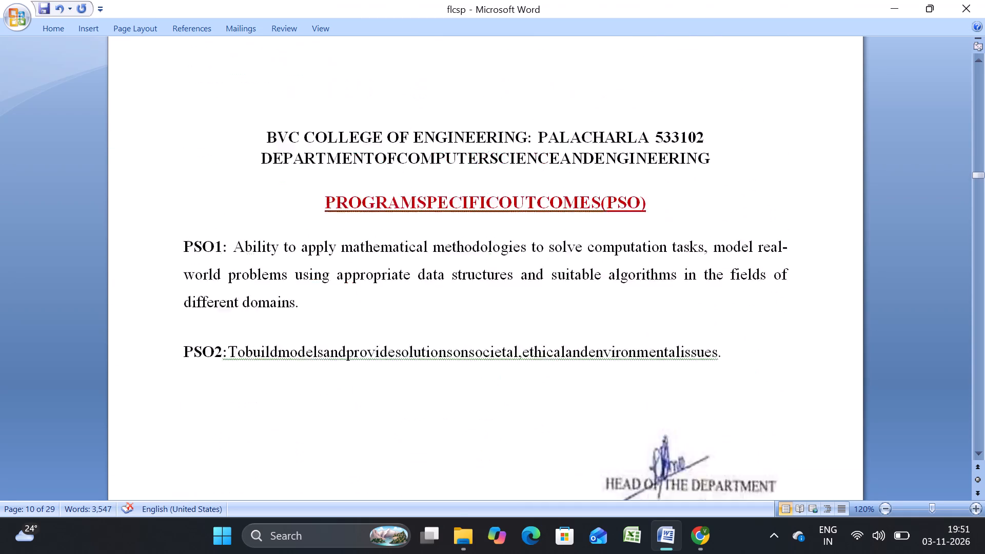
scroll(544, 312, up, 2)
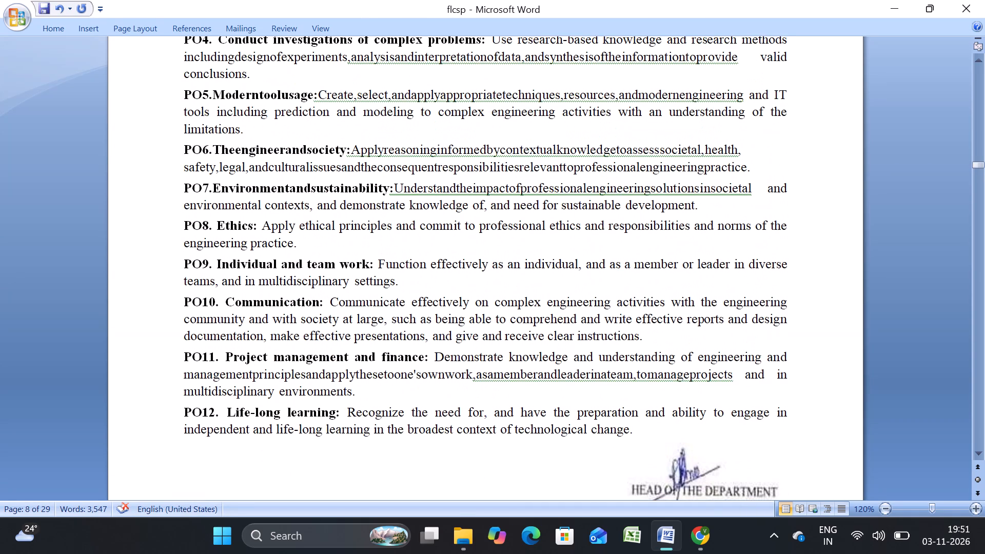
scroll(544, 312, up, 2)
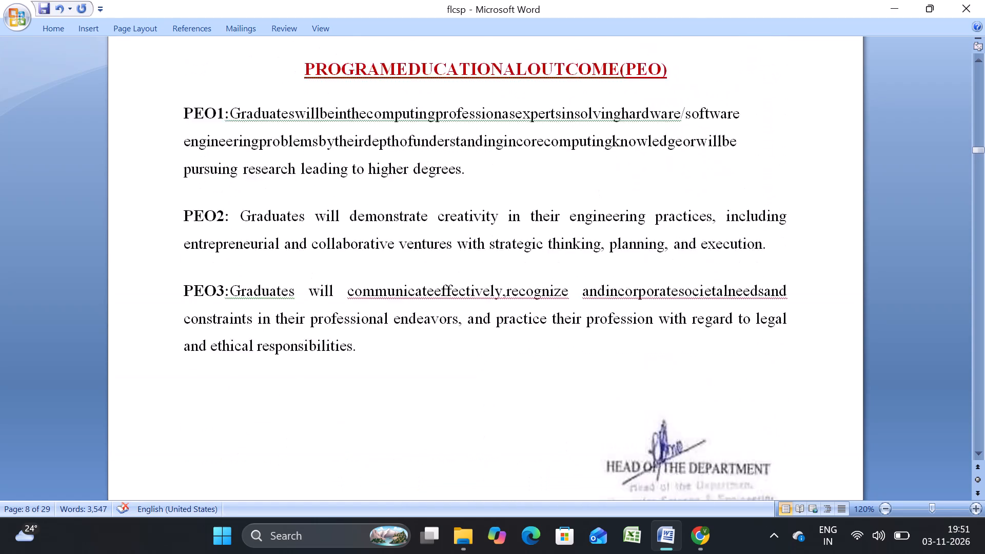
scroll(544, 312, up, 1)
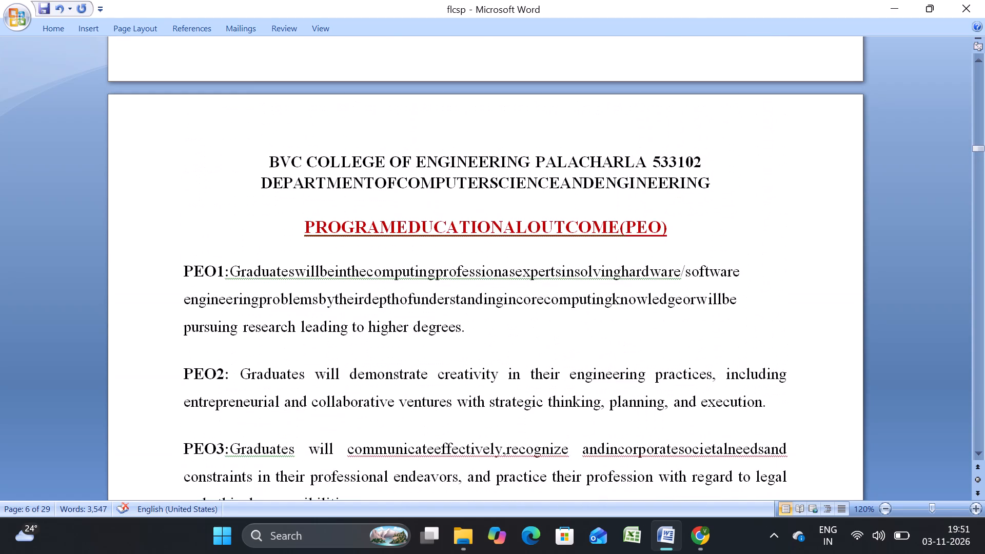
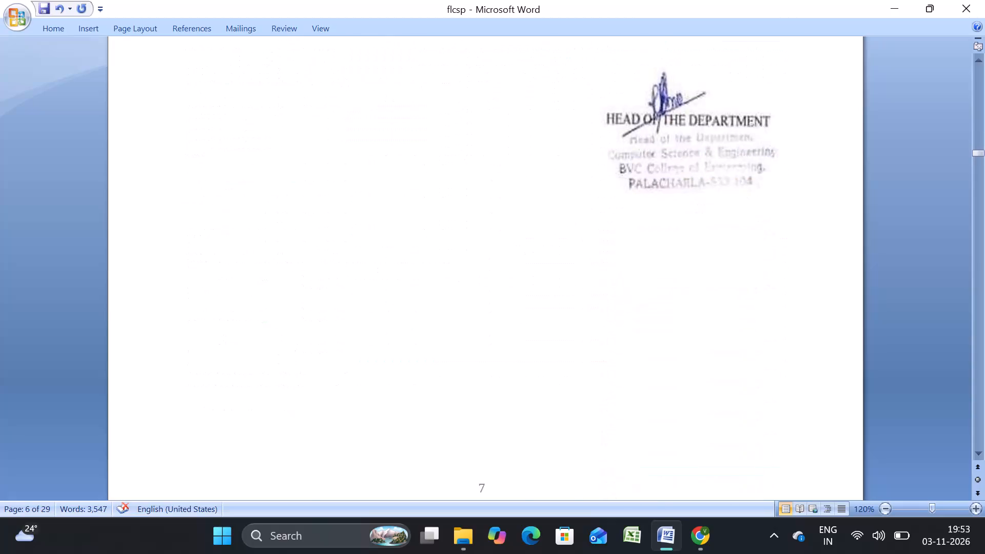
Check the pages between the acknowledgement and the certificate for run-together words, ending at the Program Educational Outcome (PEO) page.
scroll(549, 310, up, 1)
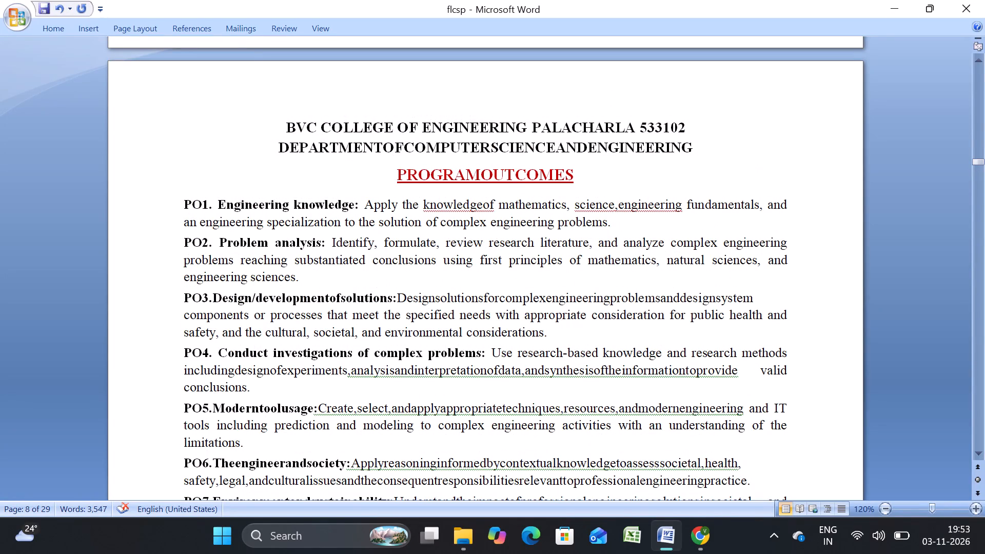
scroll(434, 363, down, 1)
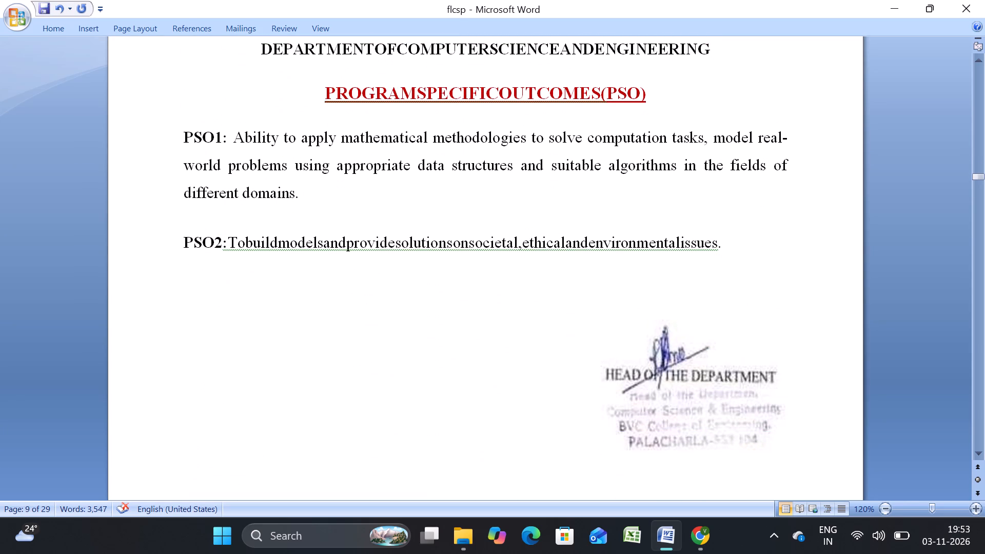
scroll(416, 274, down, 1)
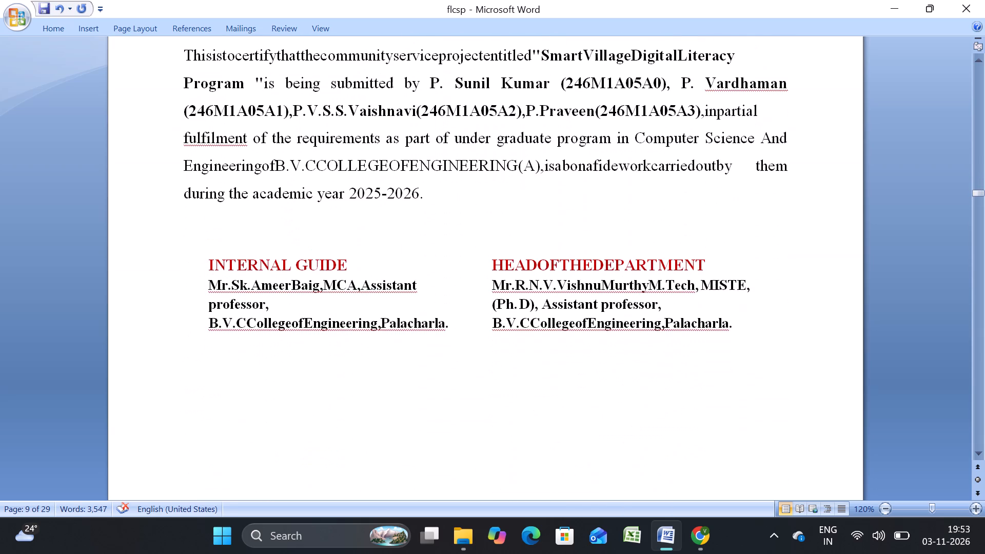
scroll(416, 274, up, 2)
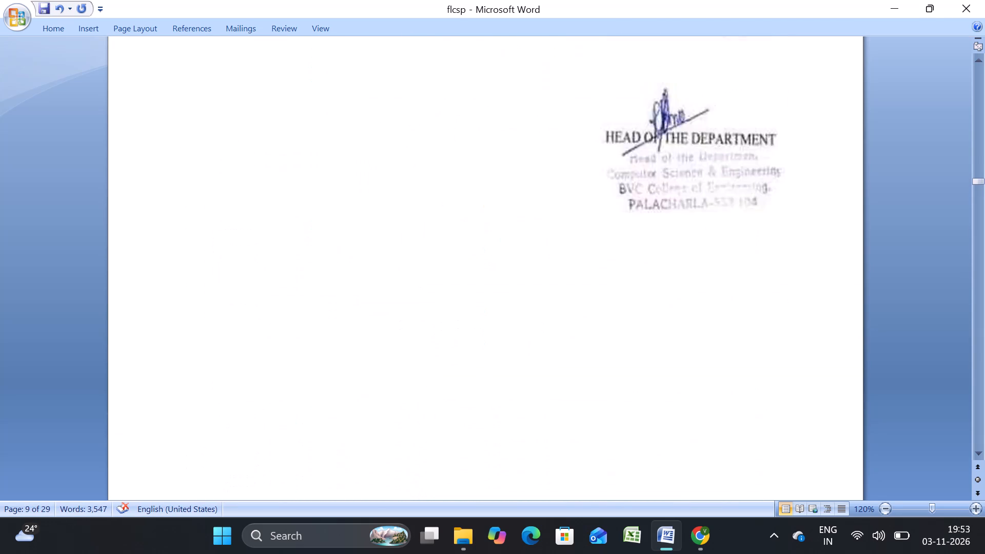
scroll(416, 274, up, 1)
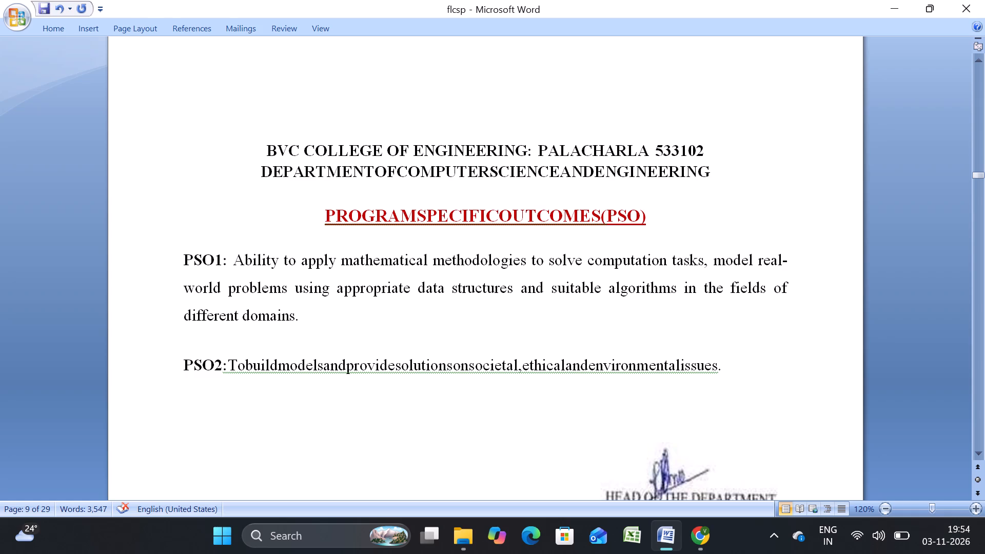
scroll(416, 274, up, 1)
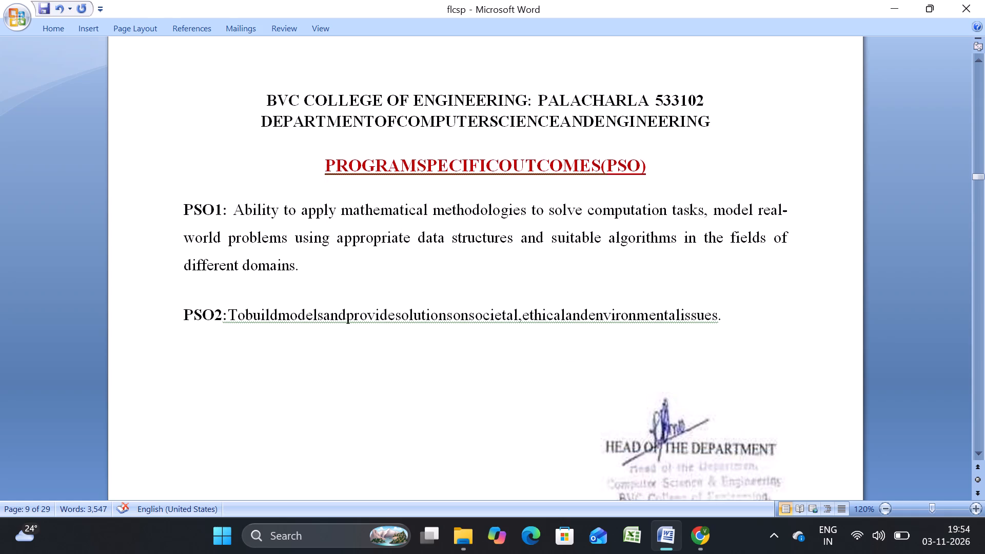
scroll(416, 274, up, 2)
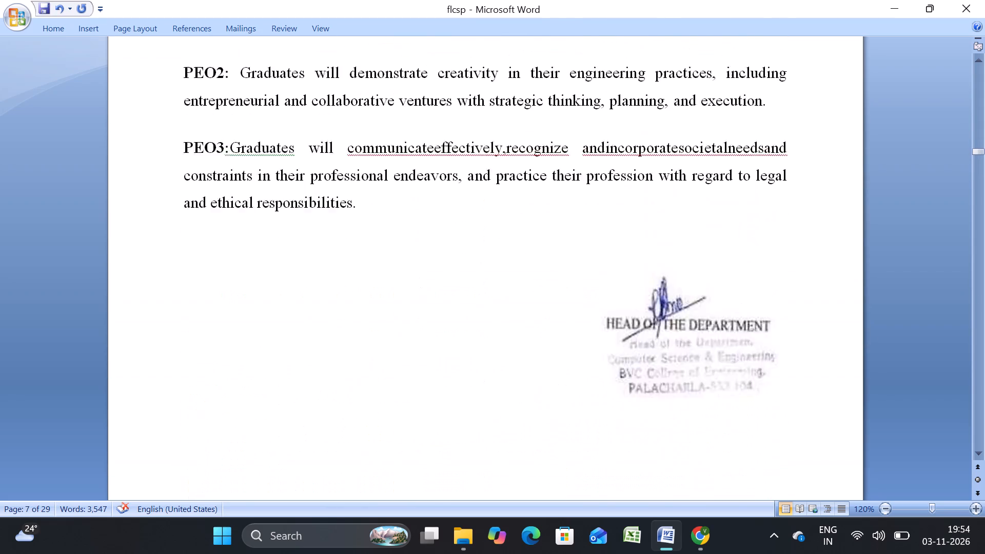
scroll(416, 274, up, 2)
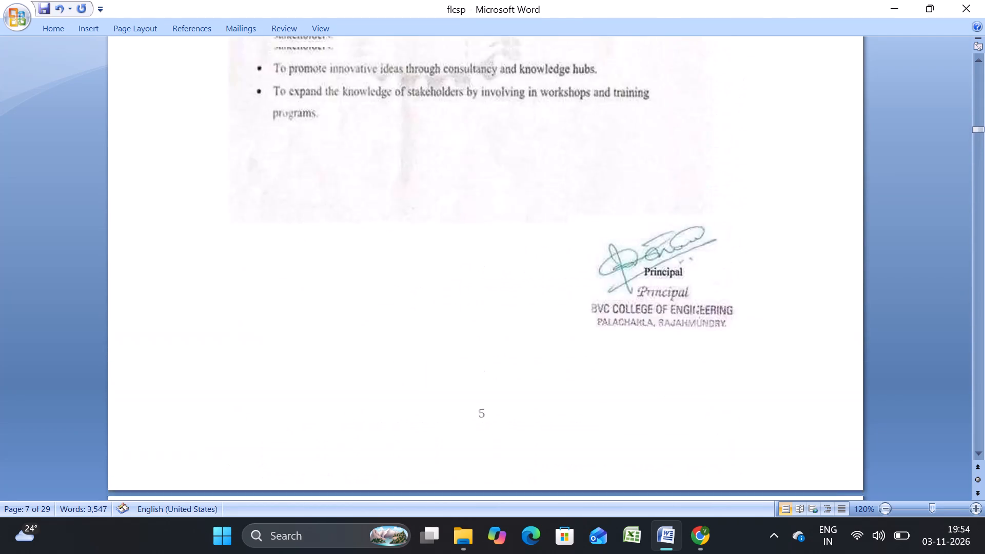
scroll(416, 274, up, 3)
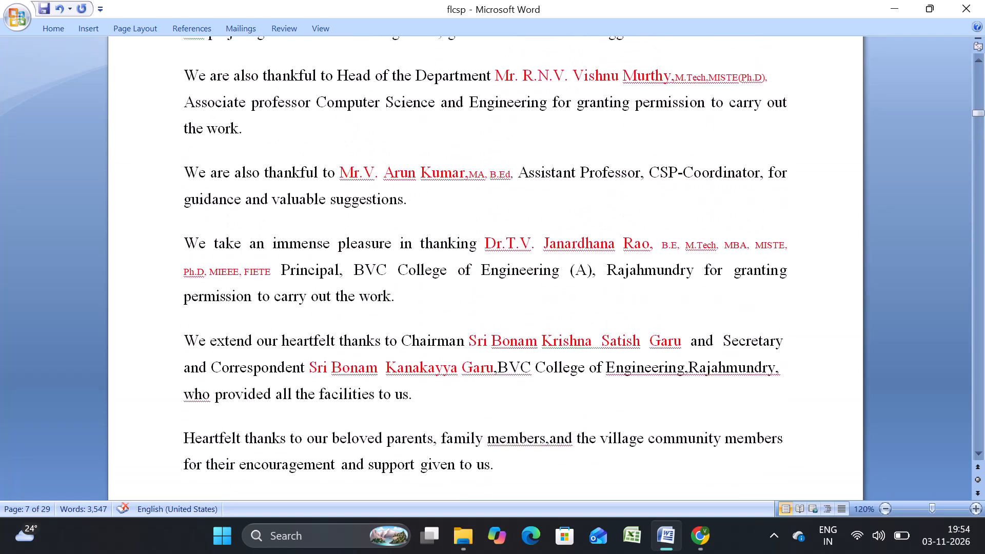
scroll(416, 274, up, 1)
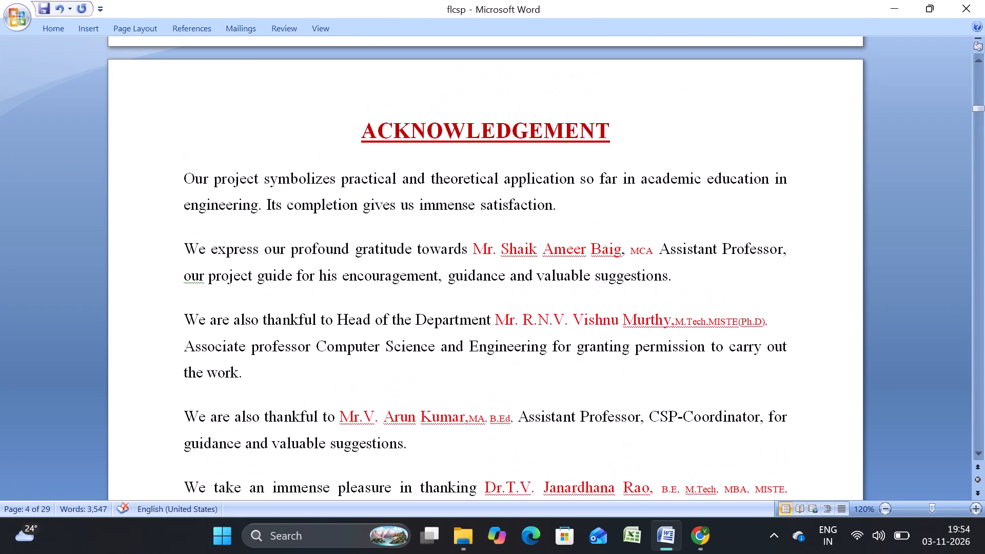
scroll(416, 274, down, 1)
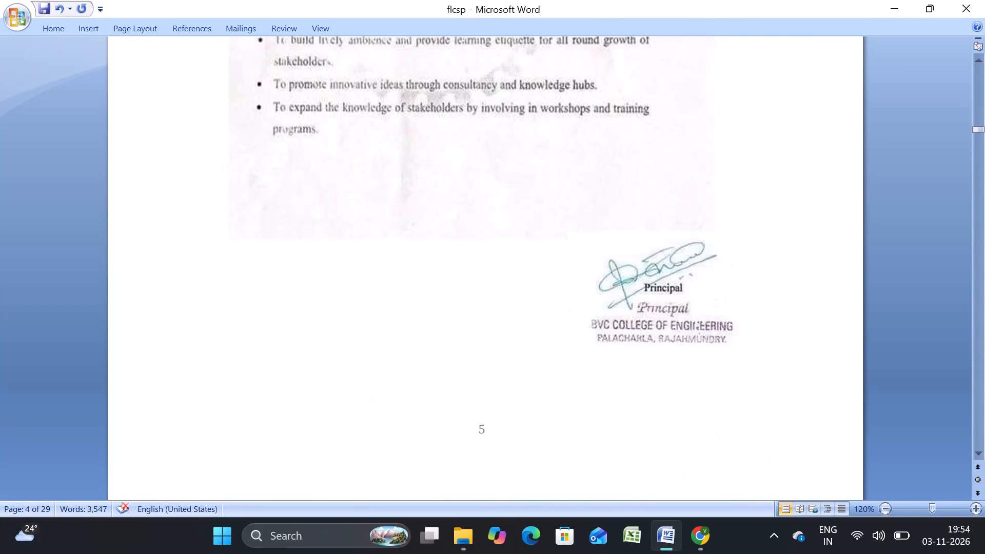
scroll(416, 274, down, 2)
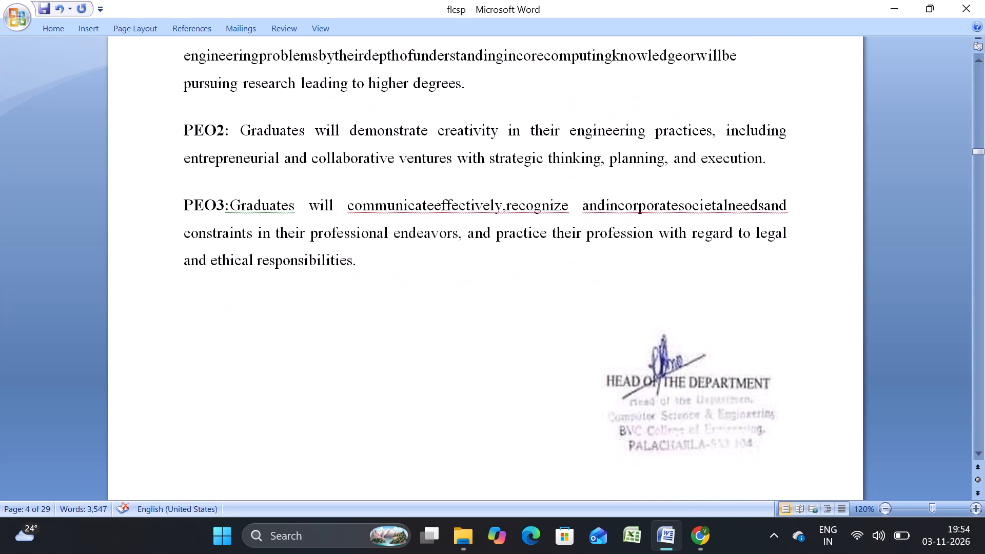
scroll(416, 274, up, 1)
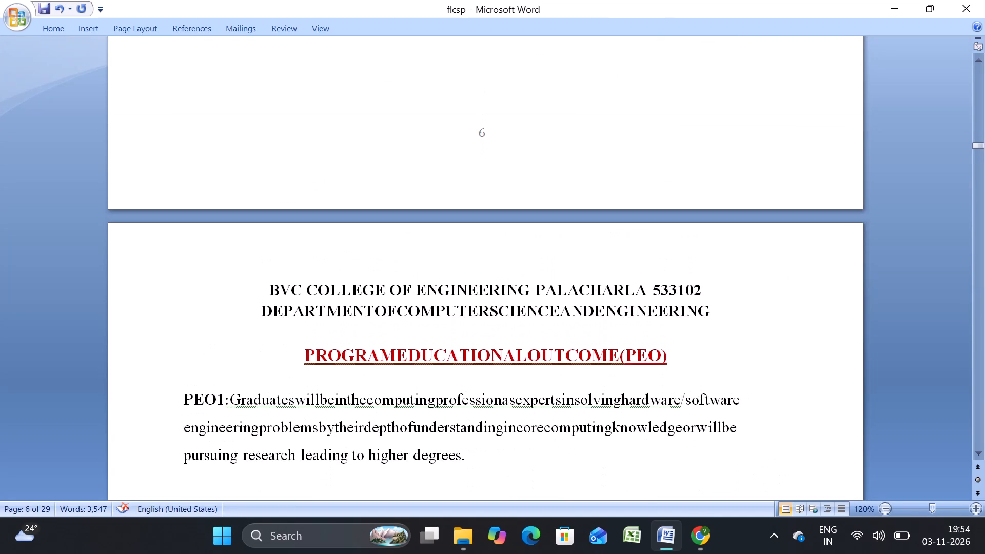
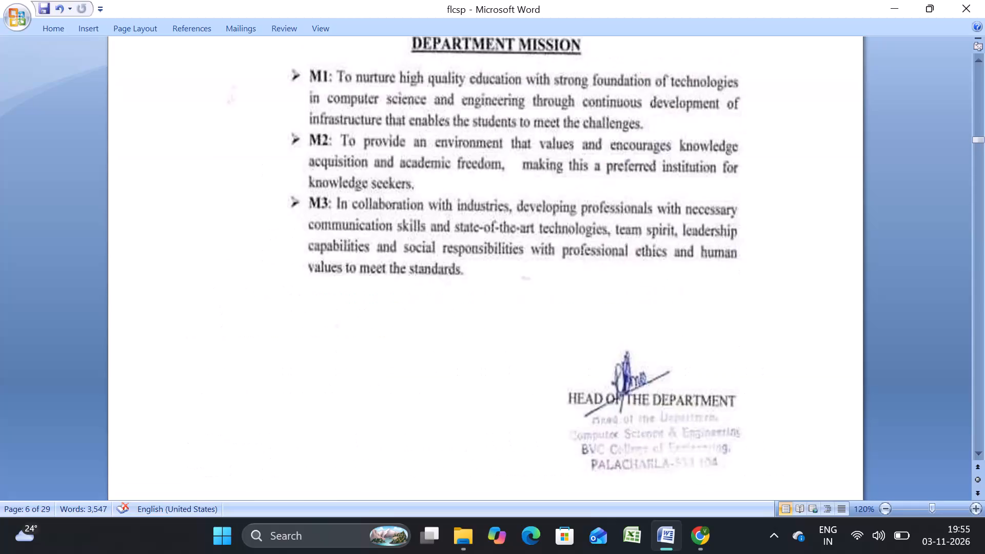
Separate the run-together opening words of PEO1 with non-breaking spaces so they read "Graduates will be in the computing".
scroll(403, 222, up, 1)
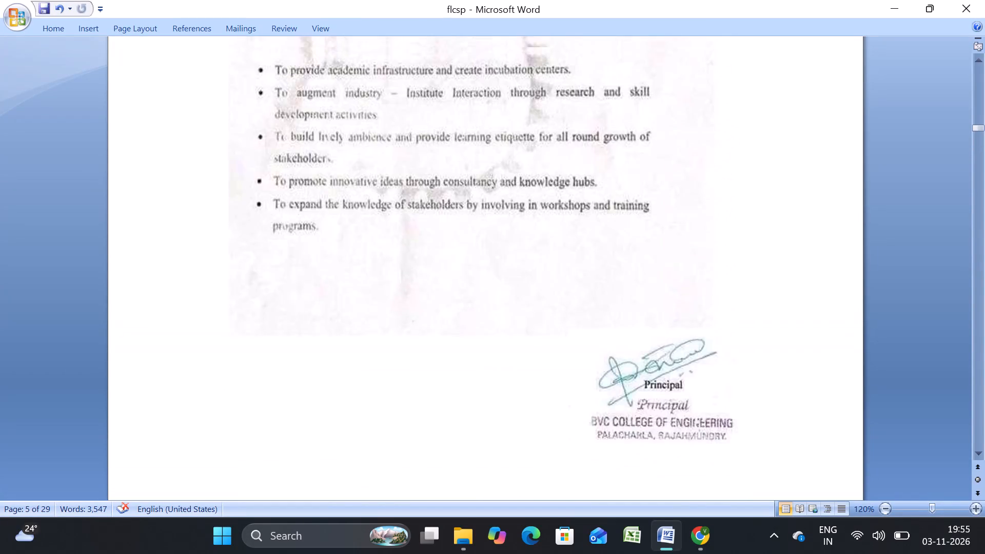
scroll(403, 222, up, 1)
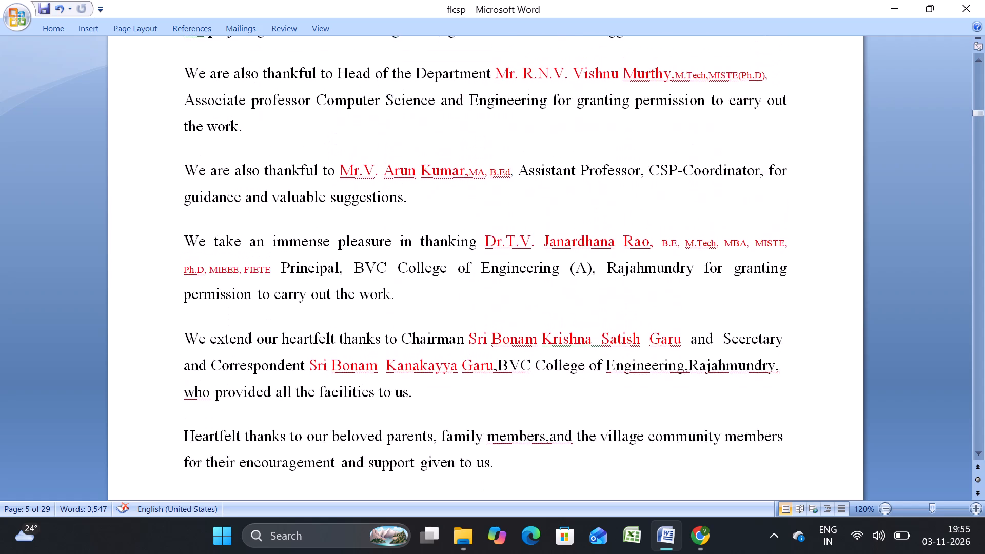
scroll(403, 222, down, 1)
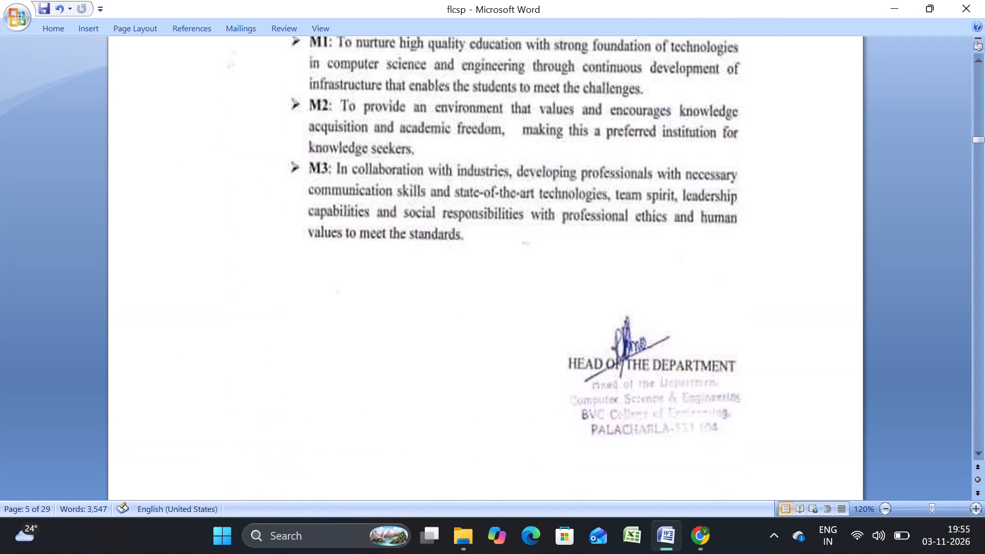
scroll(403, 222, down, 2)
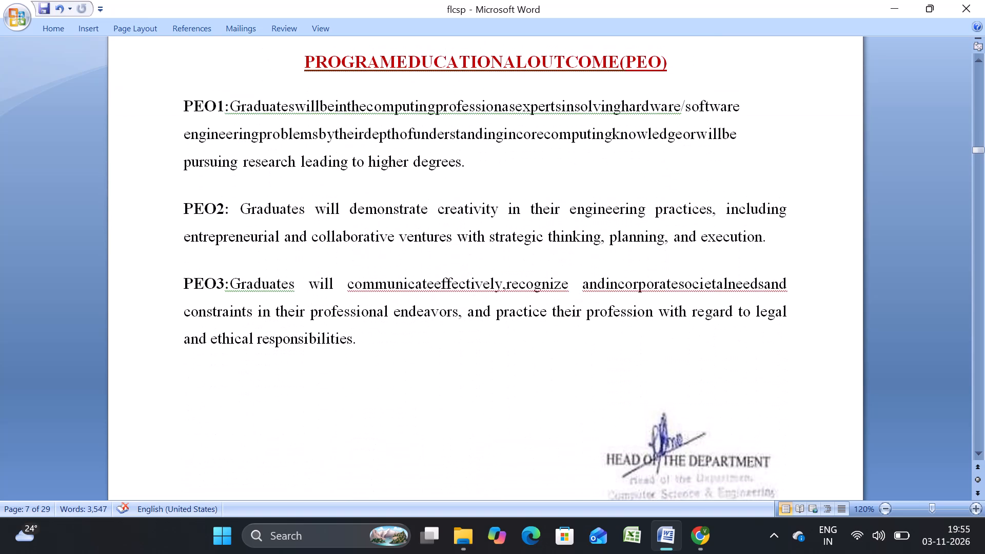
click(294, 114)
key(ctrl+shift+space)
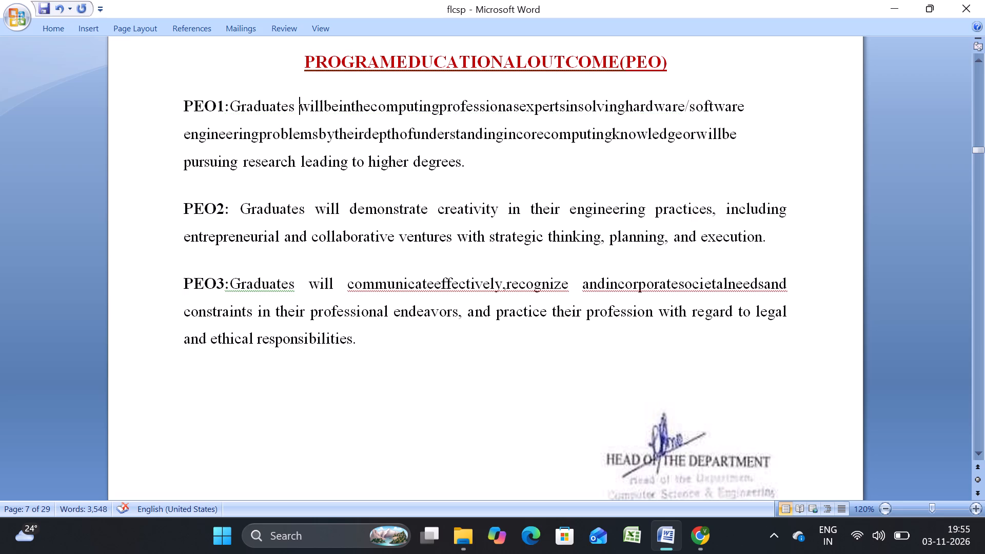
click(326, 107)
key(ctrl+shift+space)
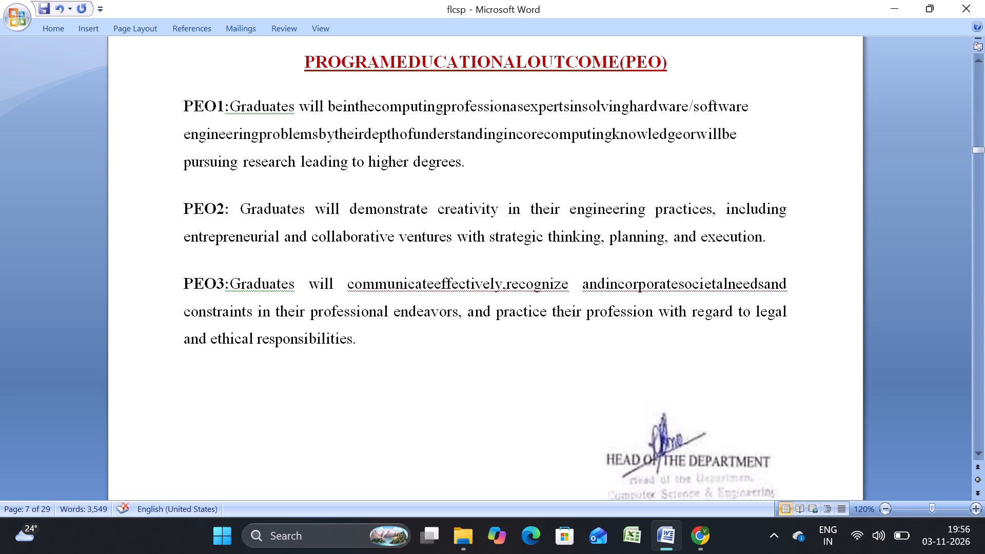
click(344, 110)
key(ctrl+shift+space)
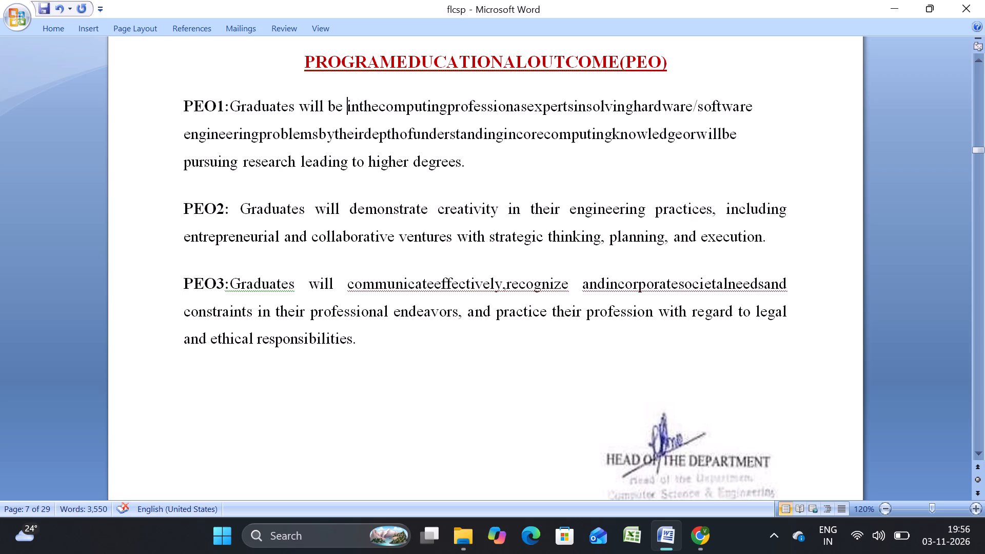
click(361, 108)
key(ctrl+shift+space)
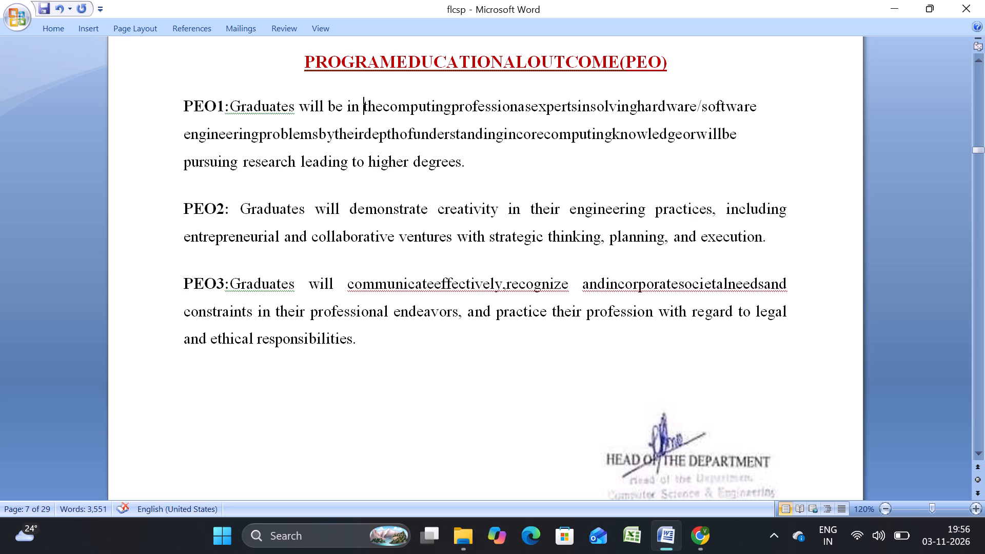
click(379, 108)
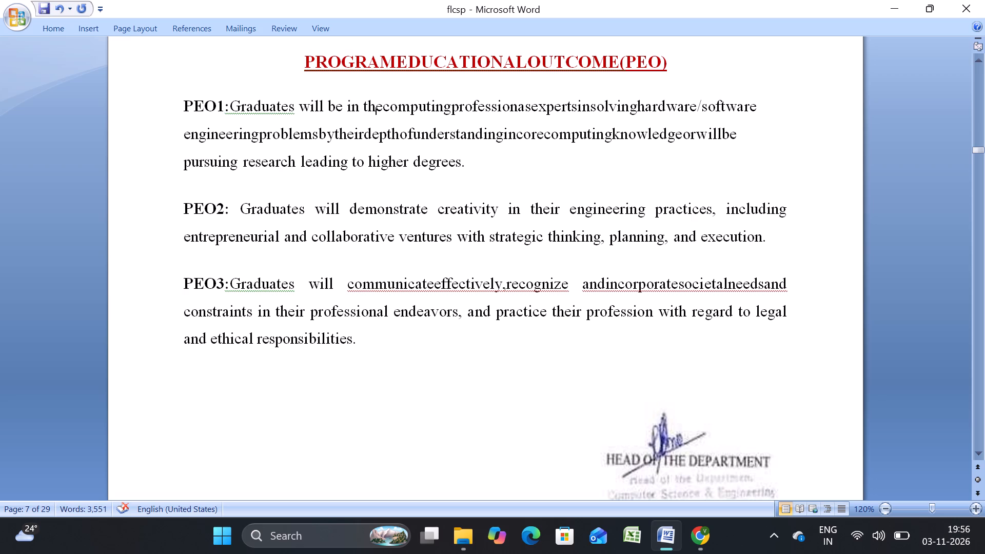
click(379, 108)
click(380, 108)
key(ctrl+shift+space)
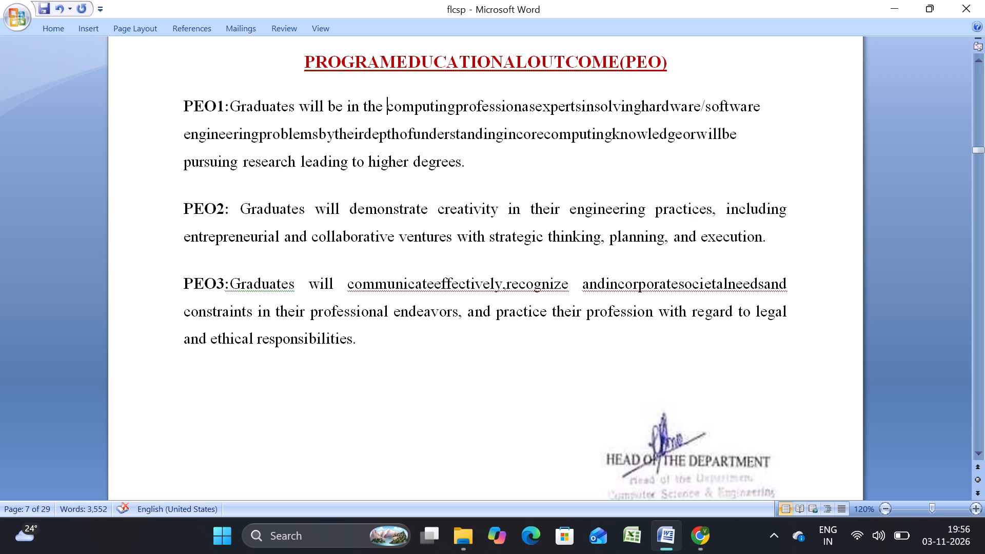
click(455, 110)
key(ctrl+shift+space)
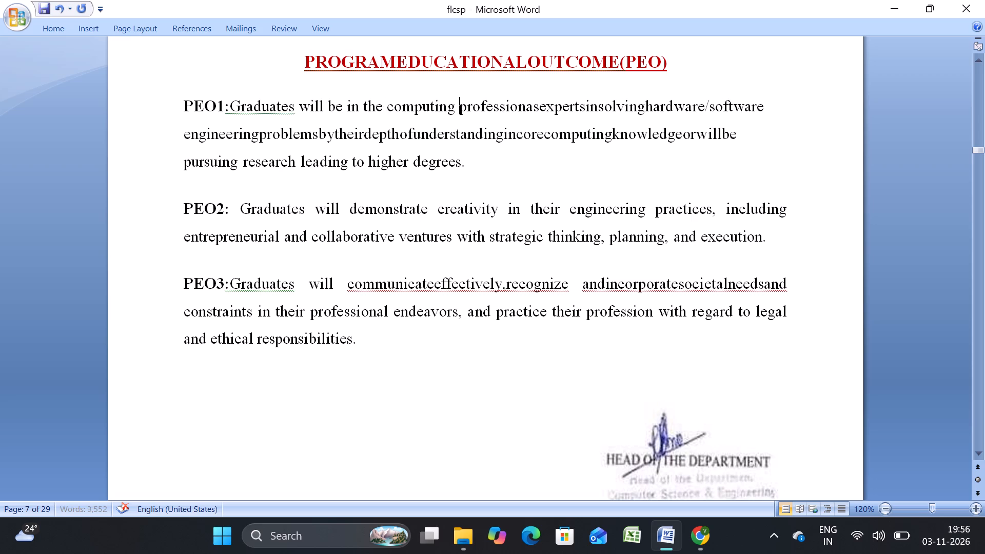
Separate the rest of PEO1's first line with non-breaking spaces to read "profession as experts in solving hardware/software".
click(526, 105)
key(ctrl+shift+space)
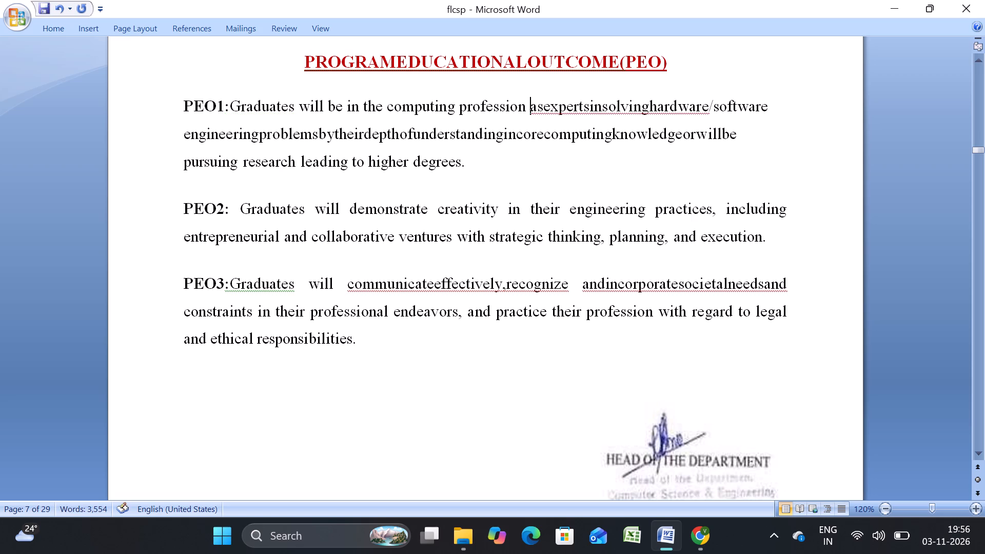
click(540, 108)
click(540, 108)
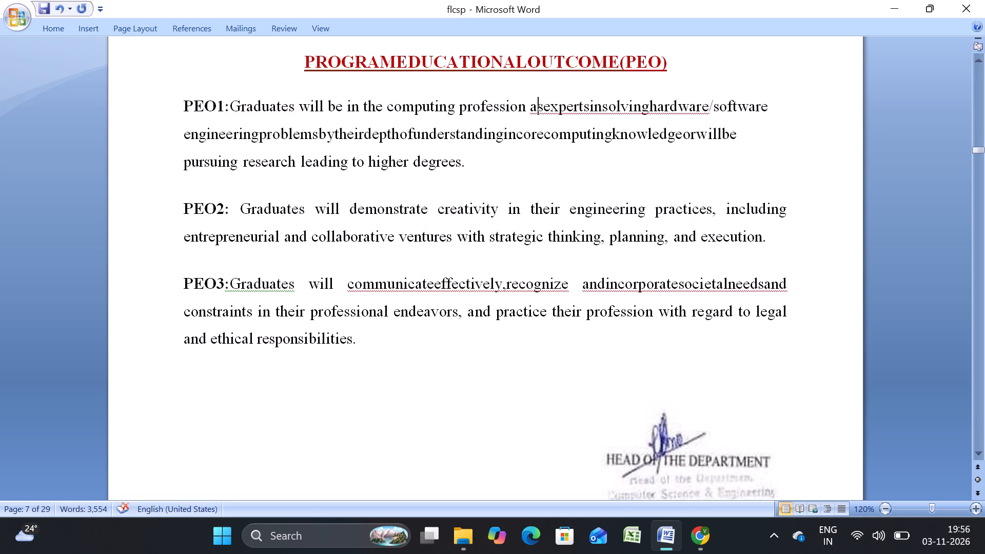
click(542, 109)
key(ctrl+shift+space)
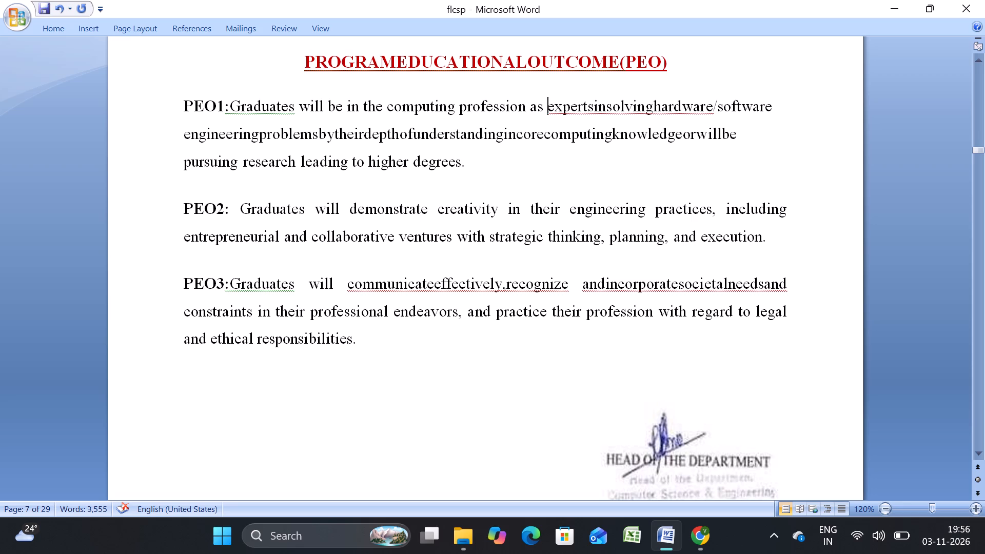
click(595, 108)
key(ctrl+shift+space)
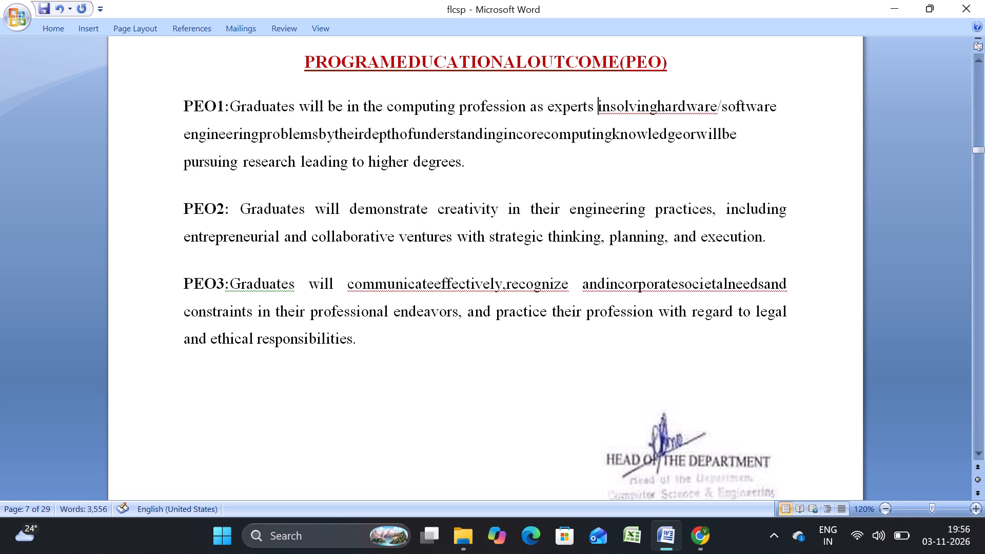
click(607, 107)
key(ctrl+shift+space)
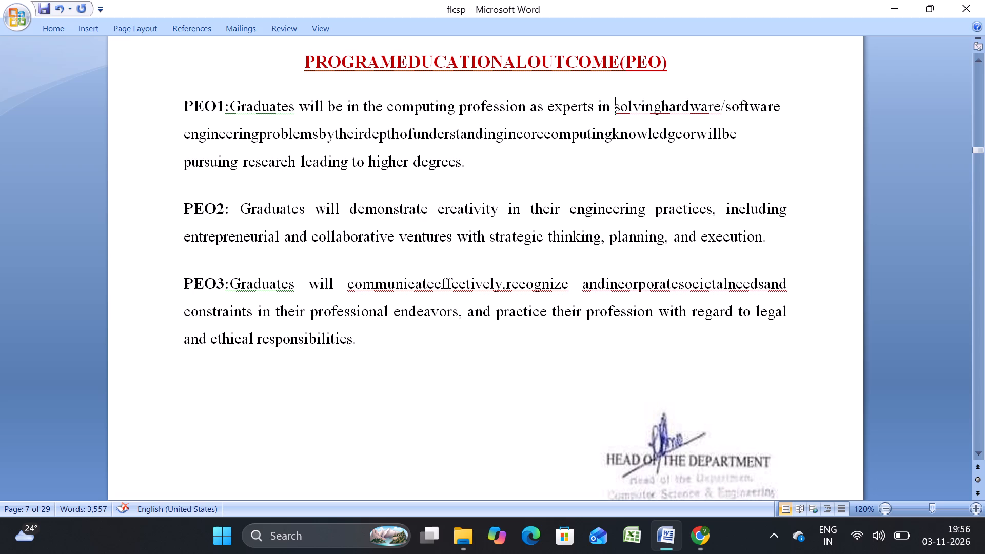
click(660, 111)
key(ctrl+shift+space)
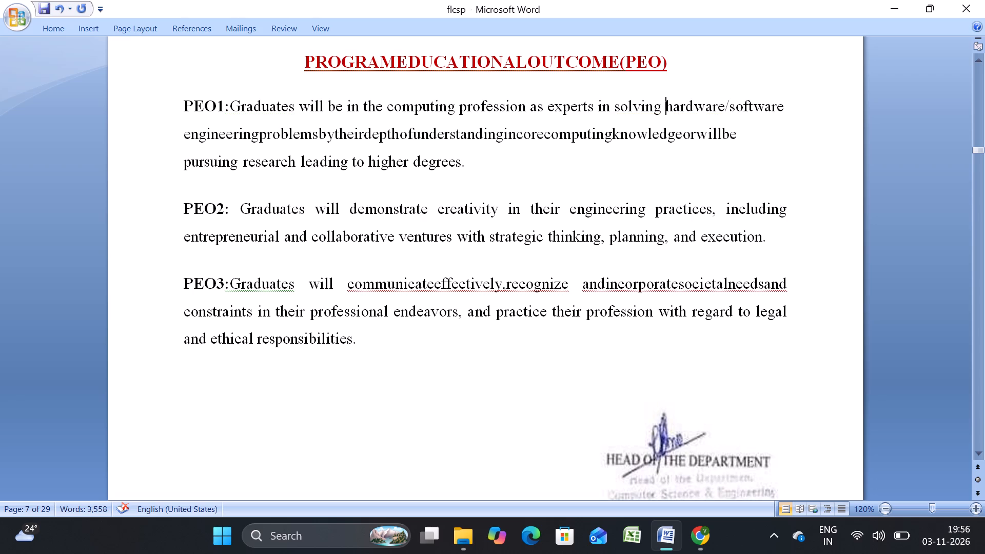
Separate the start of PEO1's second line with non-breaking spaces to read "engineering problems by their depth of".
click(258, 137)
key(ctrl+shift+space)
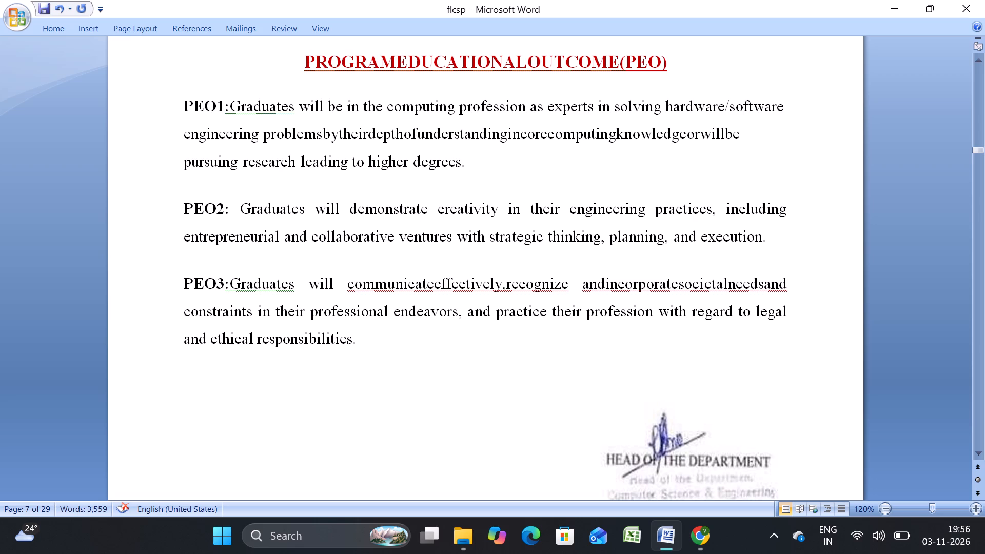
click(320, 136)
key(ctrl+shift+space)
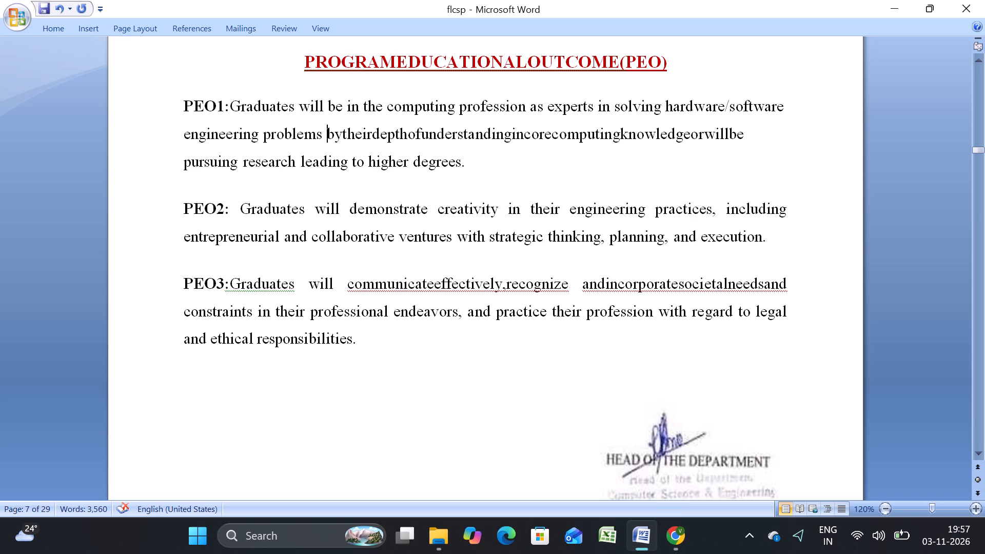
click(340, 138)
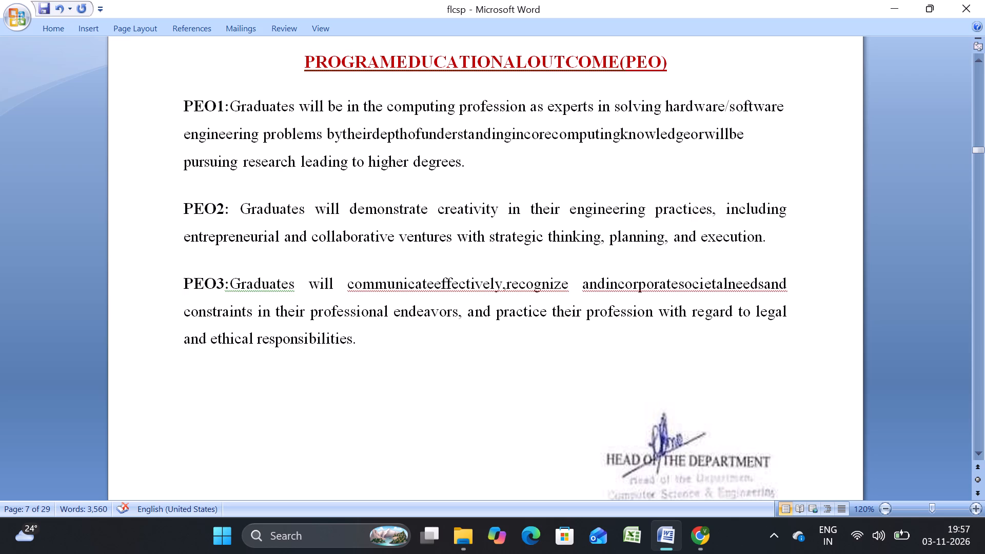
key(ctrl+shift+space)
click(375, 138)
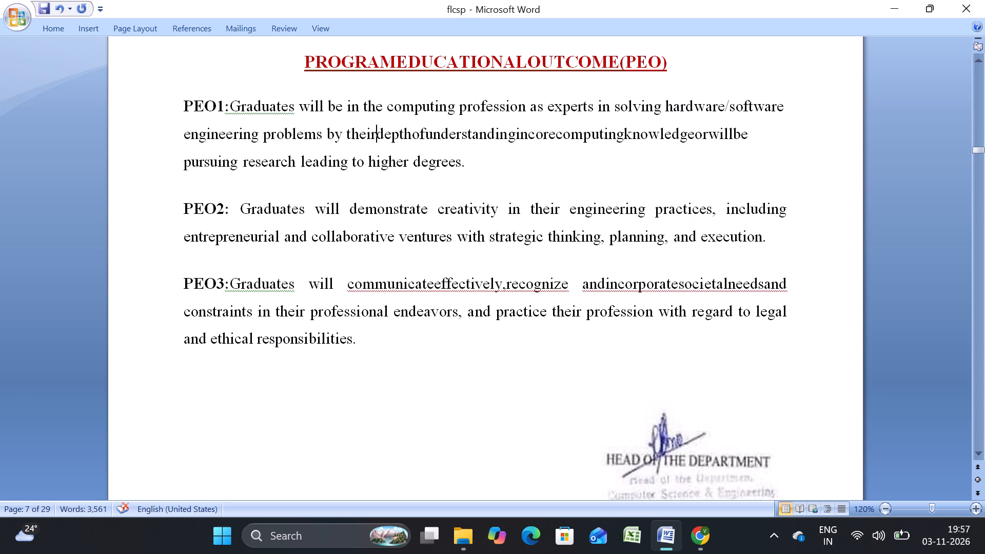
key(ctrl+shift+space)
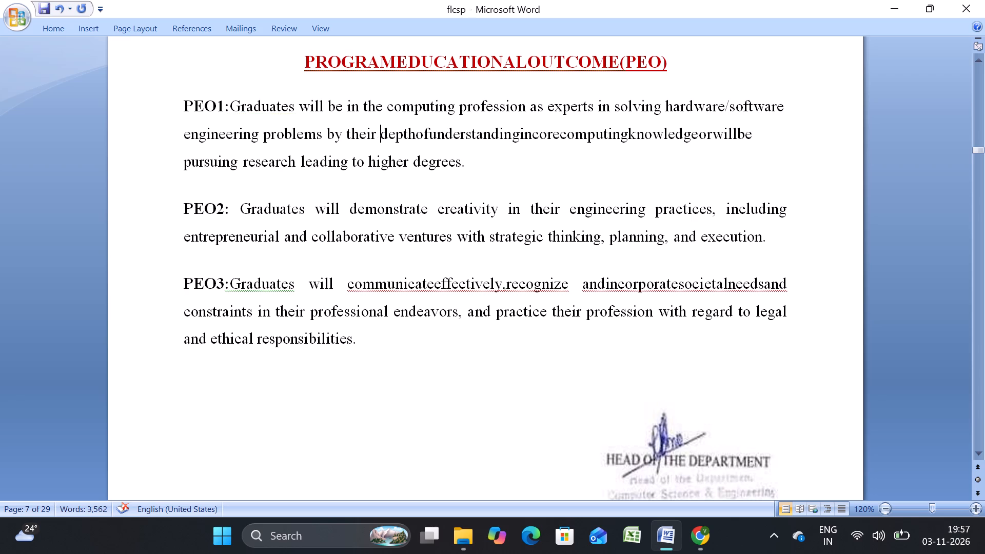
click(416, 141)
key(ctrl+shift+space)
click(433, 139)
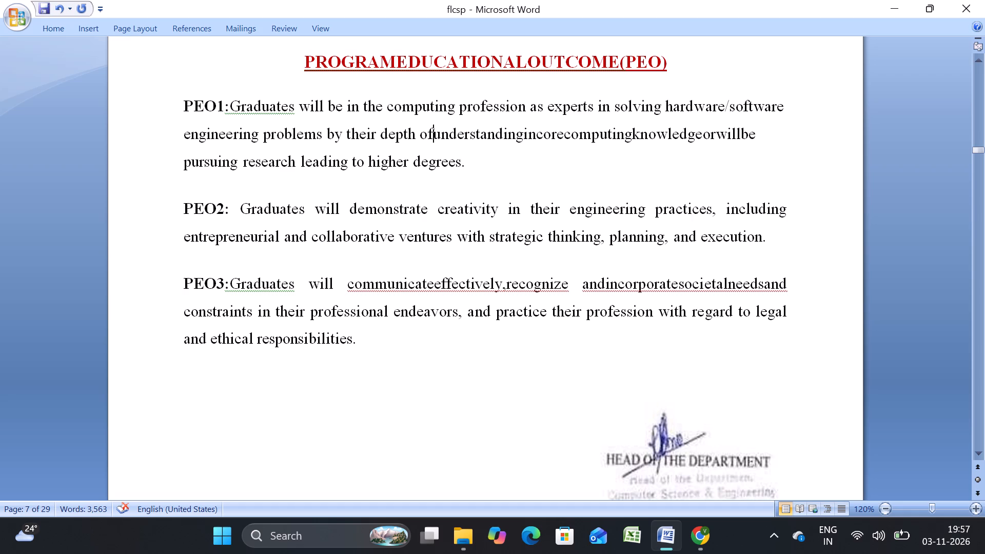
key(ctrl+shift+space)
drag(433, 139, 506, 152)
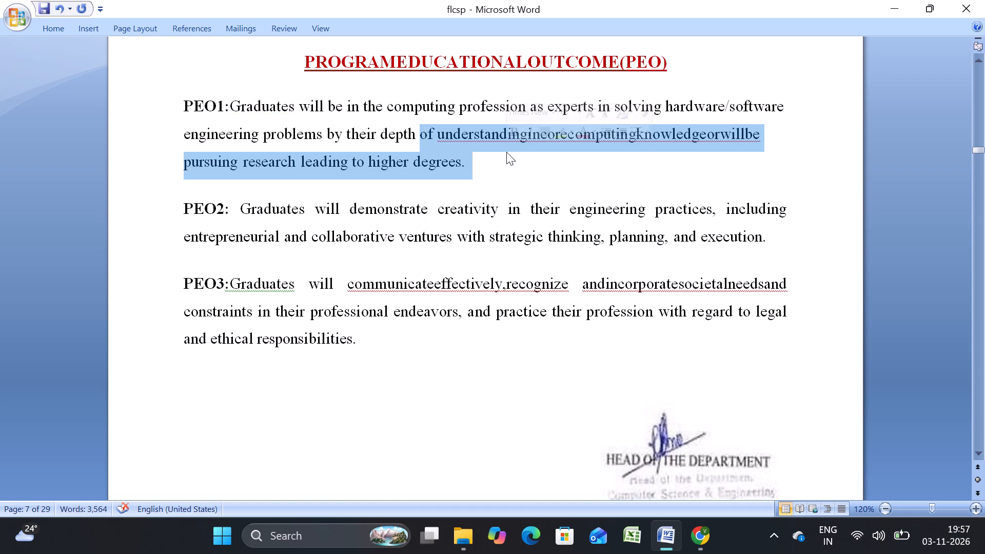
click(506, 152)
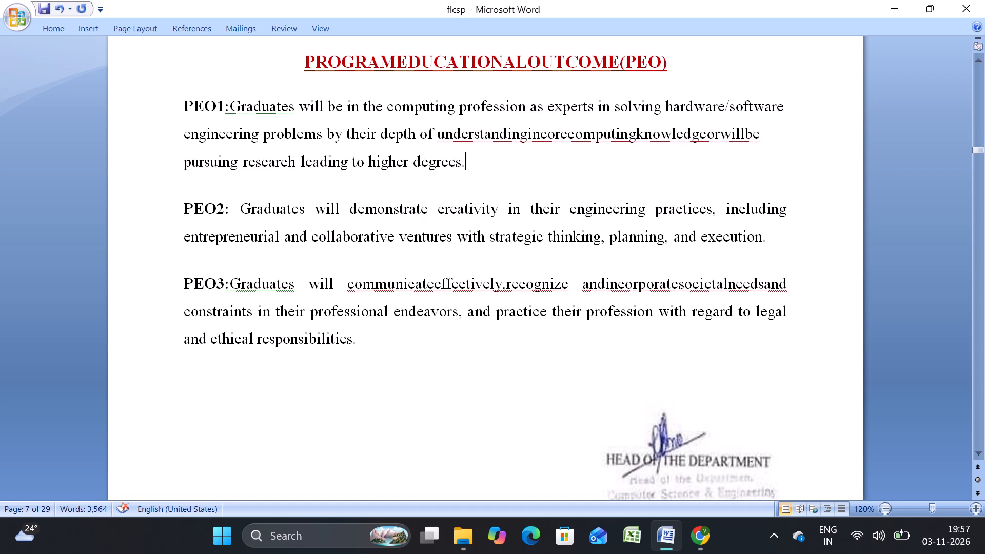
Insert non-breaking spaces after "understanding", "in" and "core" in PEO1's second line.
click(525, 140)
key(ctrl+shift+space)
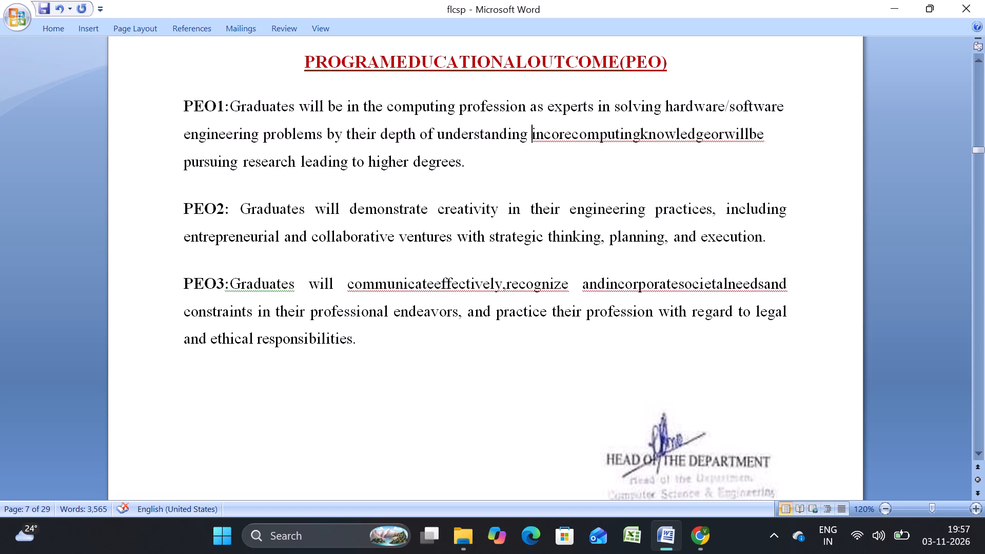
click(542, 136)
key(ctrl+shift+space)
click(573, 135)
key(ctrl+shift+space)
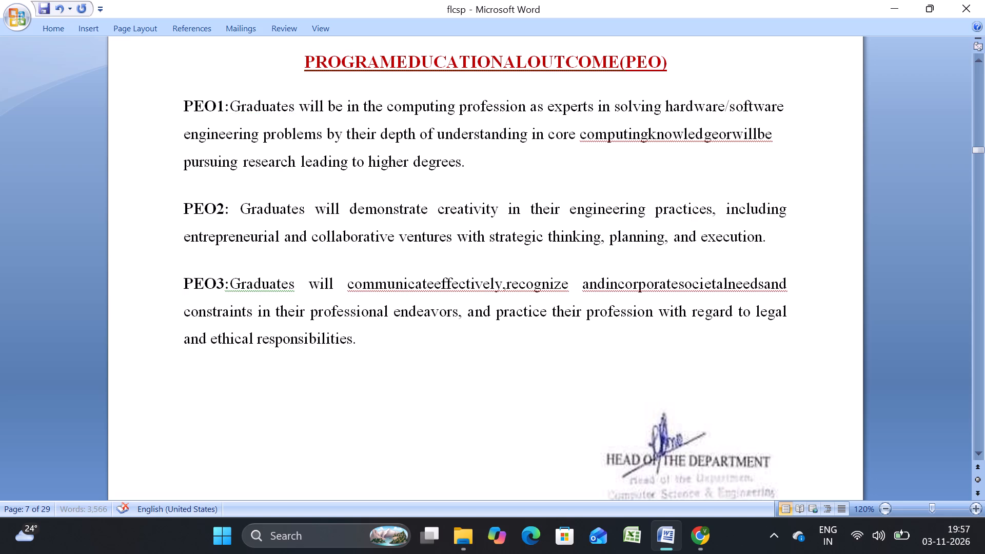
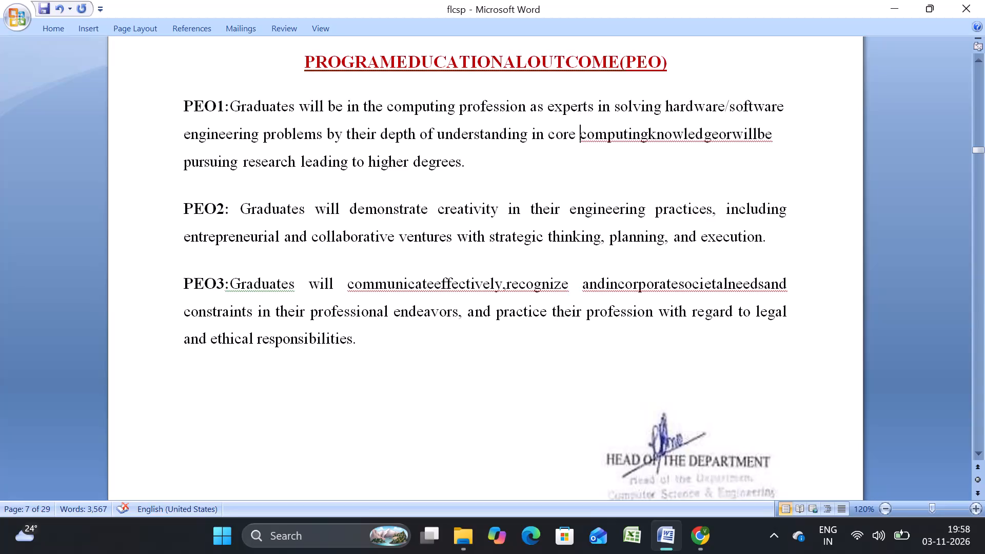
Separate the end of PEO1's second line with non-breaking spaces to read "computing knowledge or will be".
click(647, 136)
key(ctrl+shift+space)
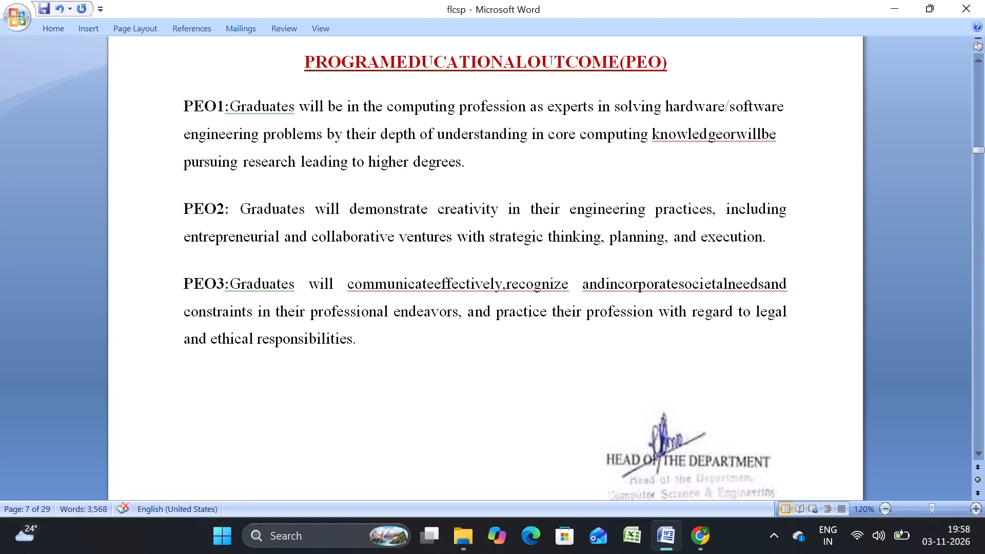
click(725, 141)
key(ctrl+shift+space)
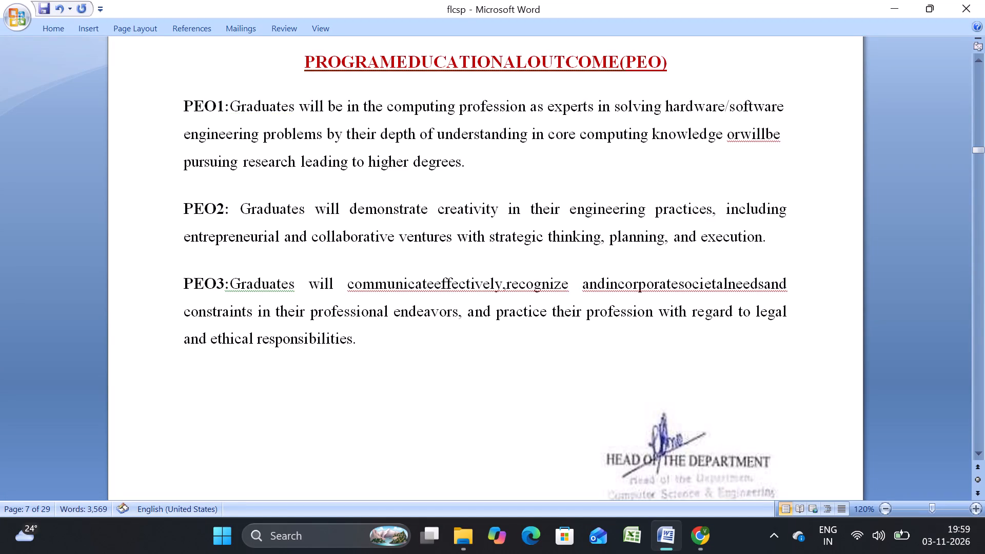
click(742, 141)
key(ctrl+shift+space)
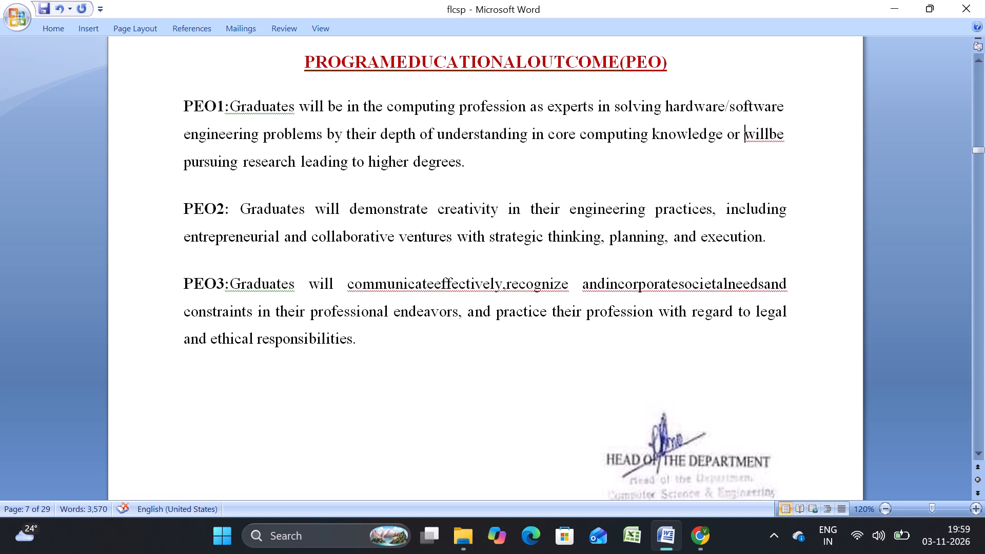
click(771, 139)
key(ctrl+shift+space)
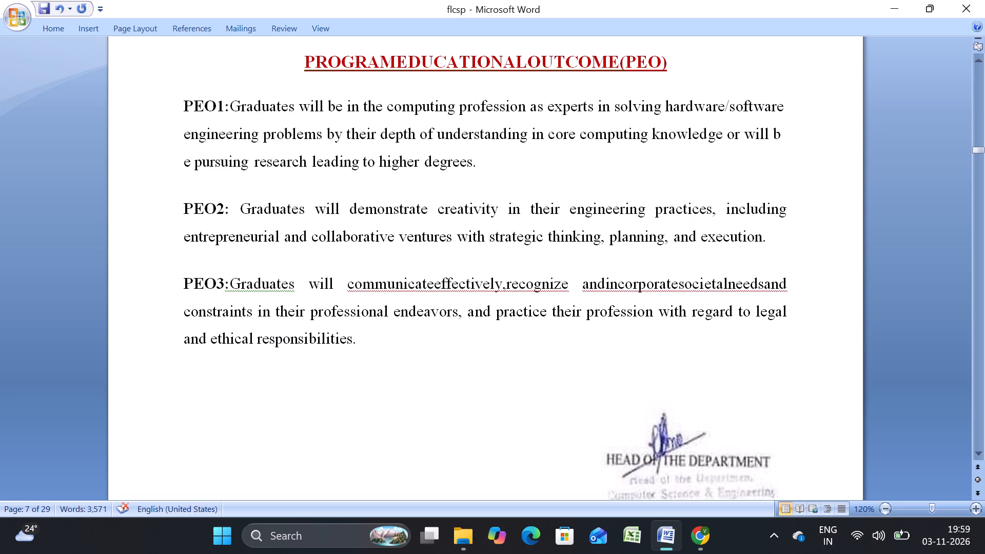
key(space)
key(BackSpace)
Widen the gaps after "computing", "core", "in" and "of" in PEO1's second line with one extra space each.
click(650, 135)
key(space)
click(578, 135)
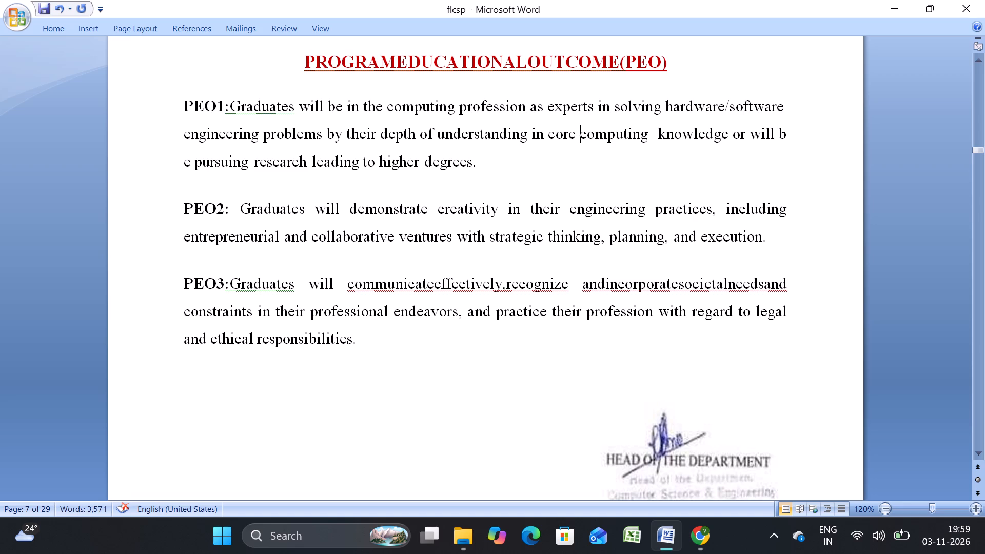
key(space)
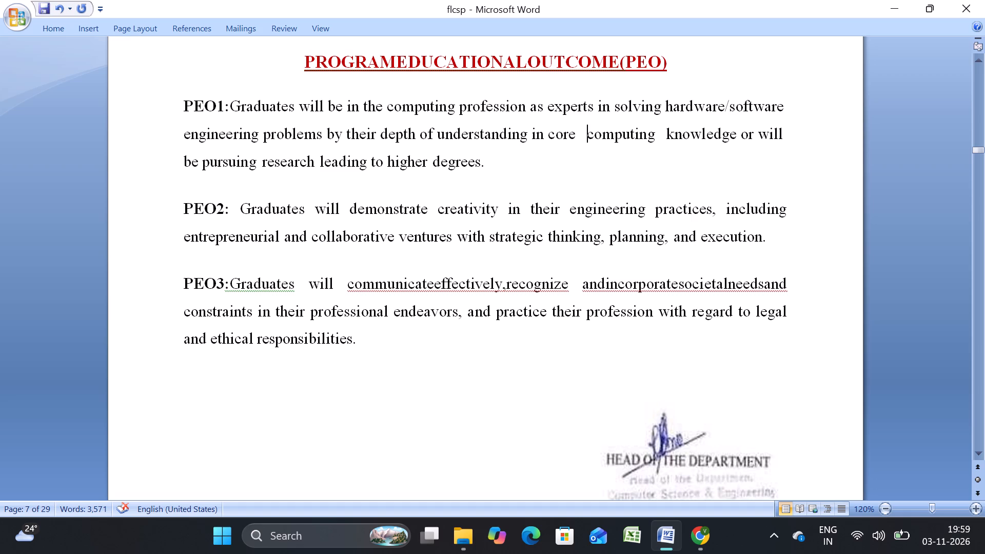
click(544, 137)
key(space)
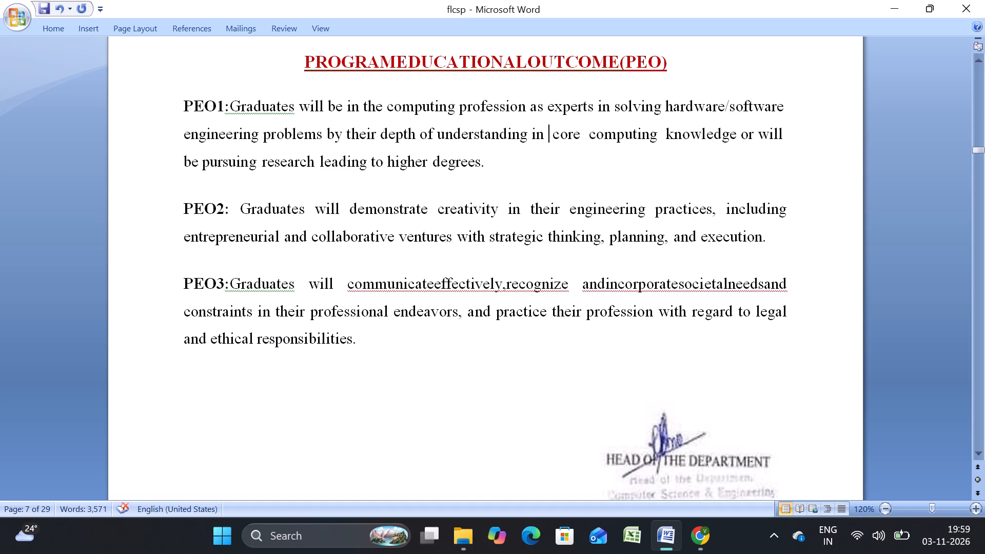
click(431, 134)
click(435, 135)
key(ctrl+shift+space)
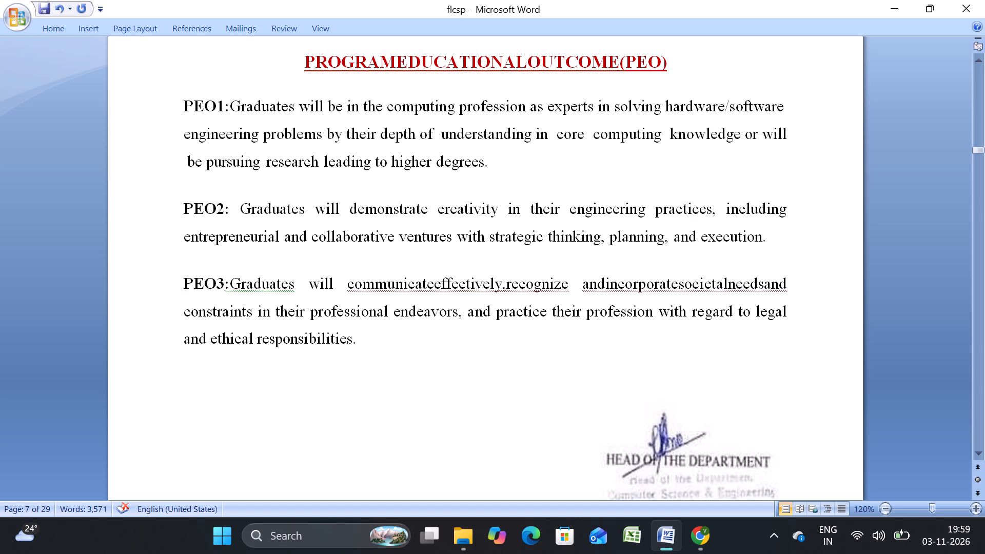
Insert a non-breaking space between "PEO3:" and "Graduates".
click(231, 286)
key(ctrl+shift+space)
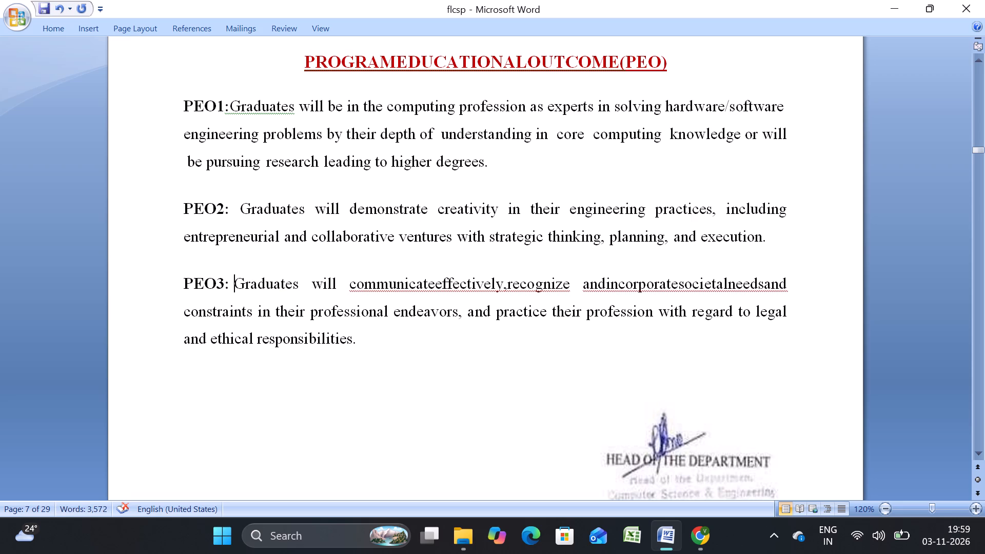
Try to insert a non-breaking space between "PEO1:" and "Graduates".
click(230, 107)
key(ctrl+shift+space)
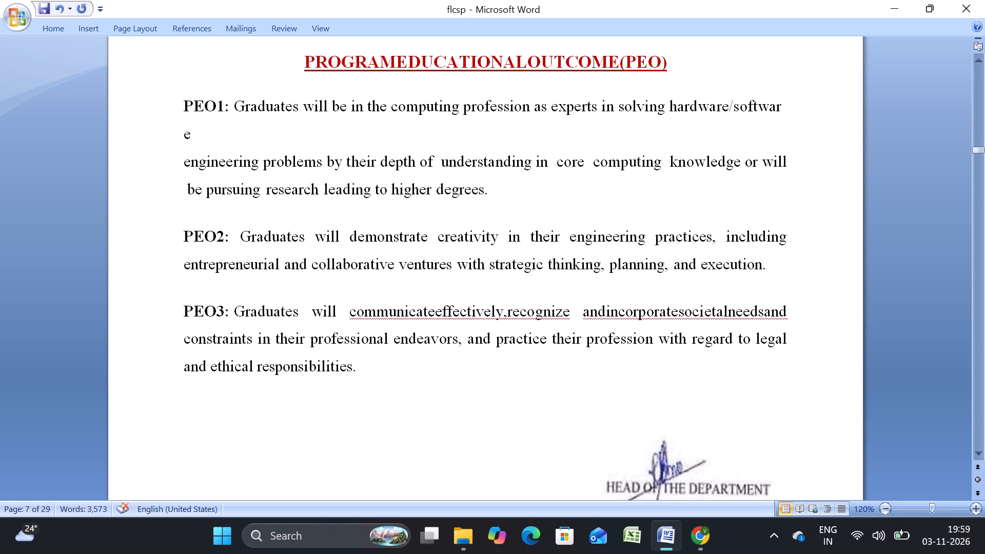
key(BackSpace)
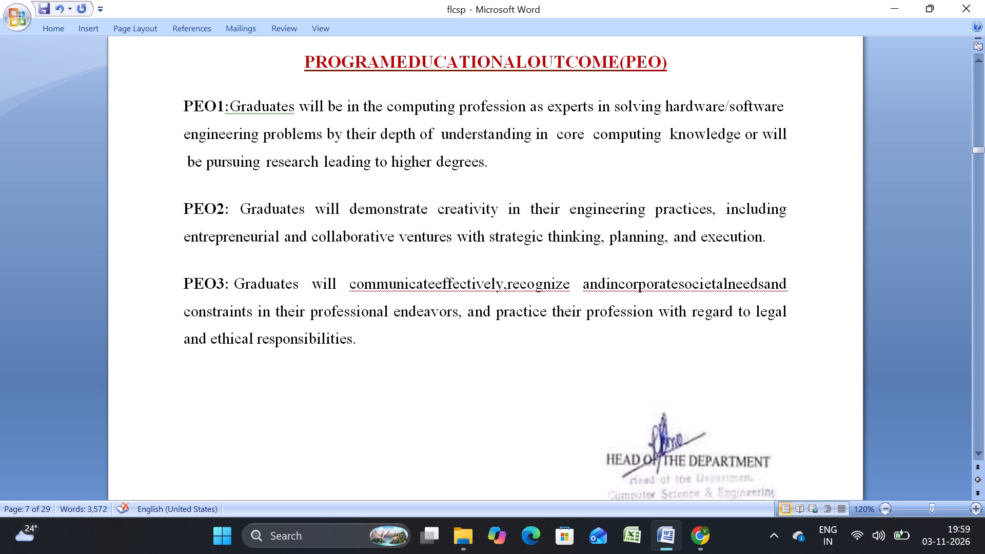
Remove the space between "PEO2:" and "Graduates".
click(242, 209)
key(BackSpace)
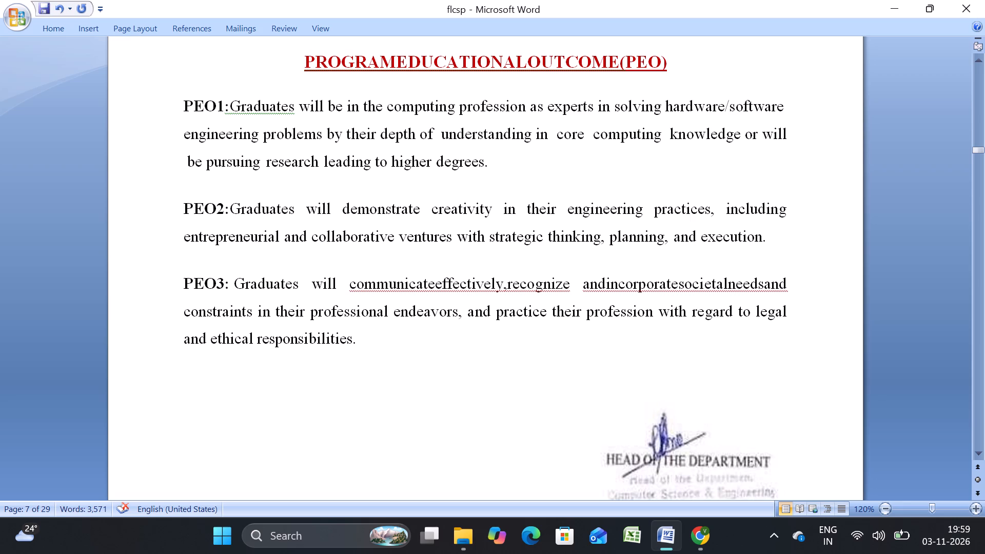
Separate the run-together words in PEO3's first line with non-breaking spaces to read "communicate effectively, recognize and incorporate societal needs and".
click(435, 286)
key(ctrl+shift+space)
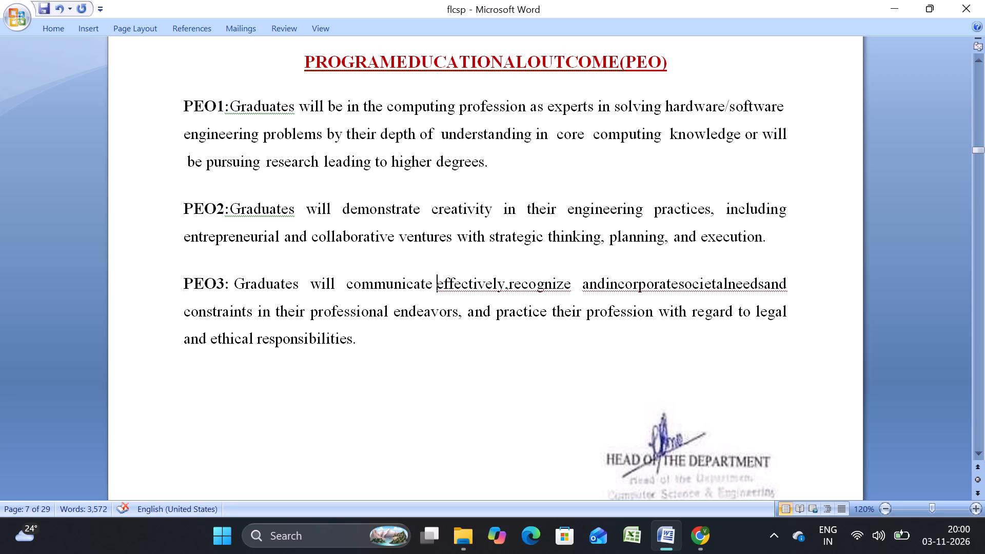
click(508, 286)
key(ctrl+shift+space)
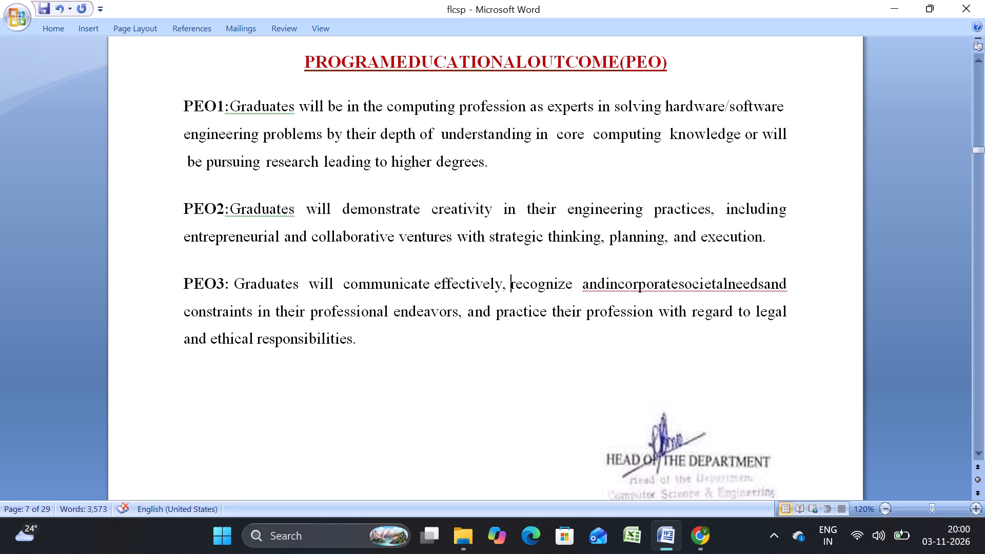
click(604, 289)
key(ctrl+shift+space)
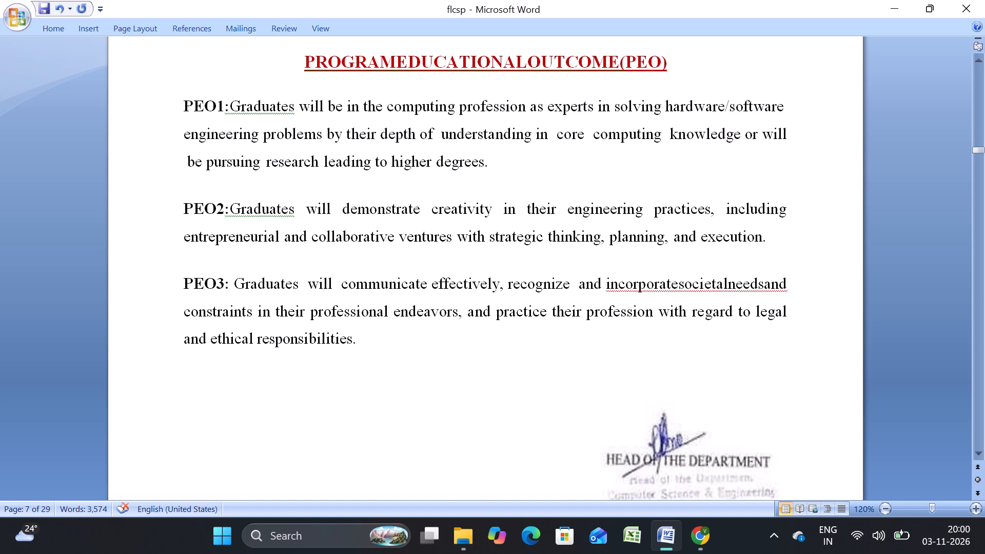
click(679, 290)
key(ctrl+shift+space)
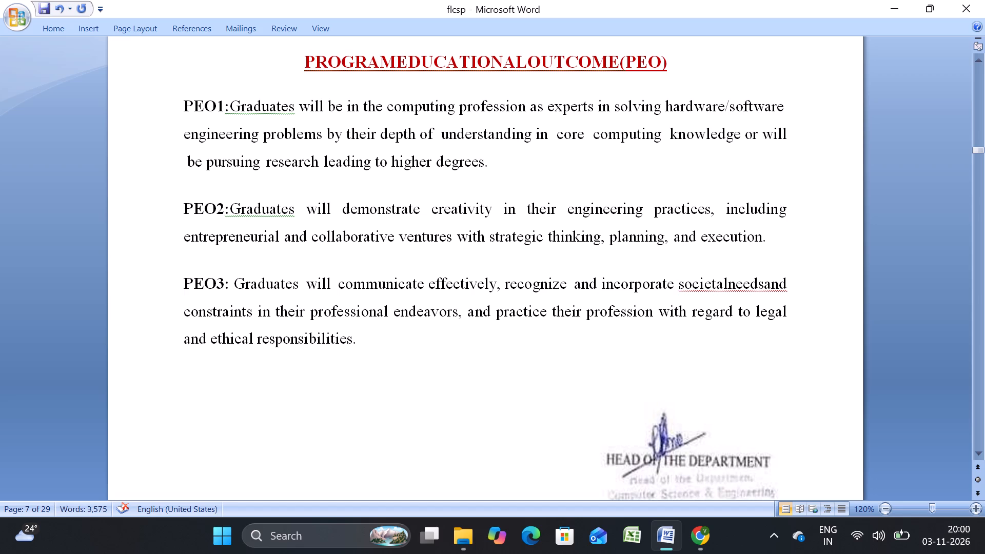
click(730, 291)
key(ctrl+shift+space)
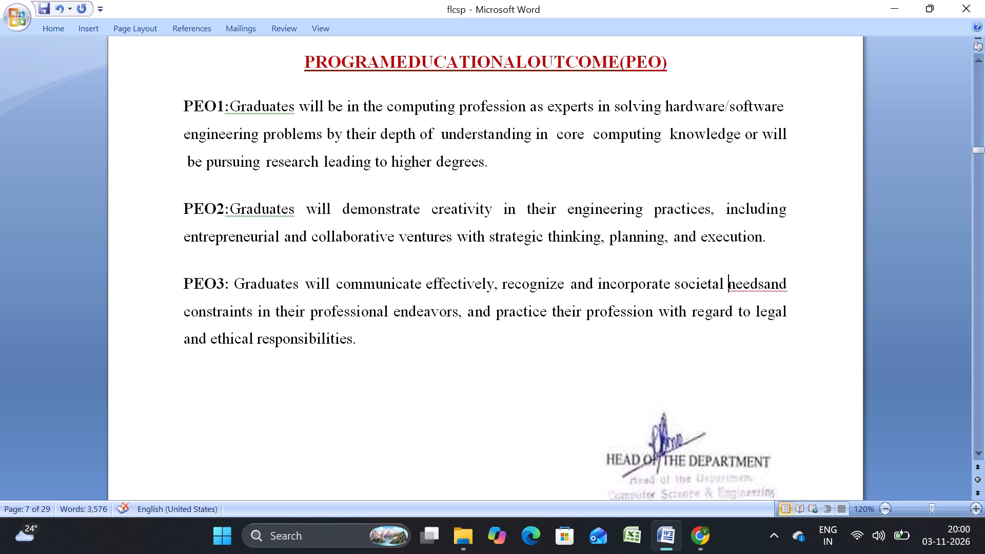
click(759, 289)
click(762, 290)
key(ctrl+shift+space)
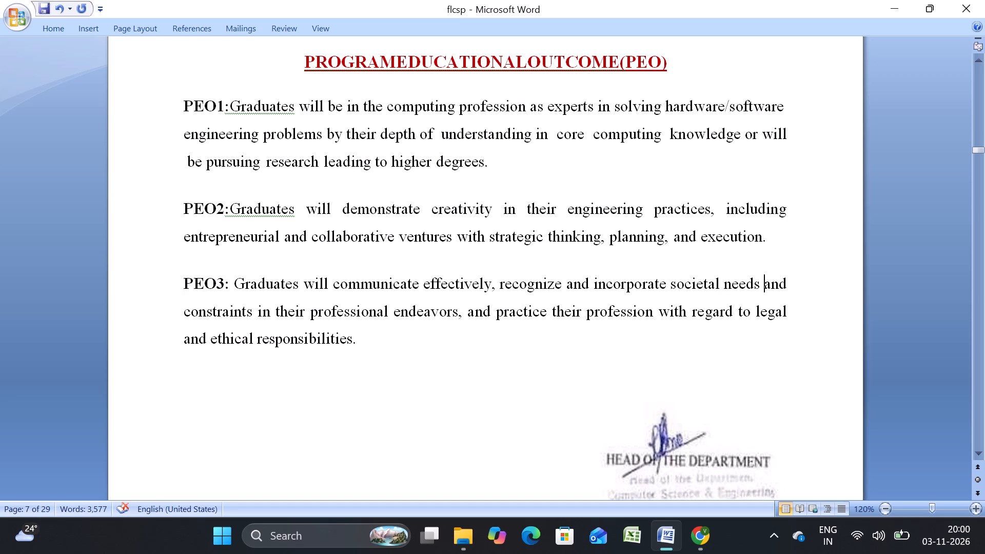
Look through the report pages between the PEO page and the table of contents, ending at the certificate page, for remaining text to correct.
scroll(725, 372, up, 1)
scroll(725, 372, down, 1)
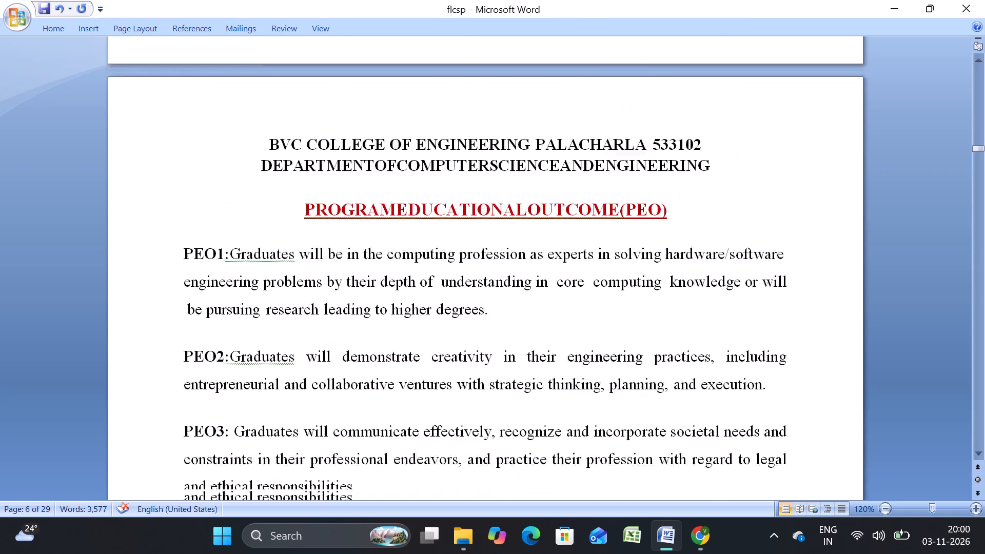
scroll(725, 372, down, 1)
scroll(725, 372, up, 1)
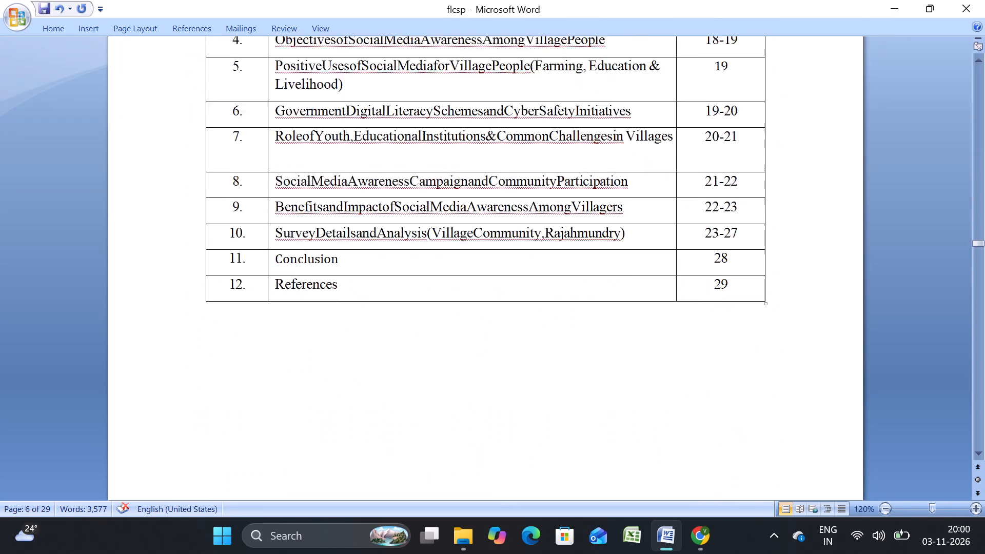
scroll(725, 372, up, 1)
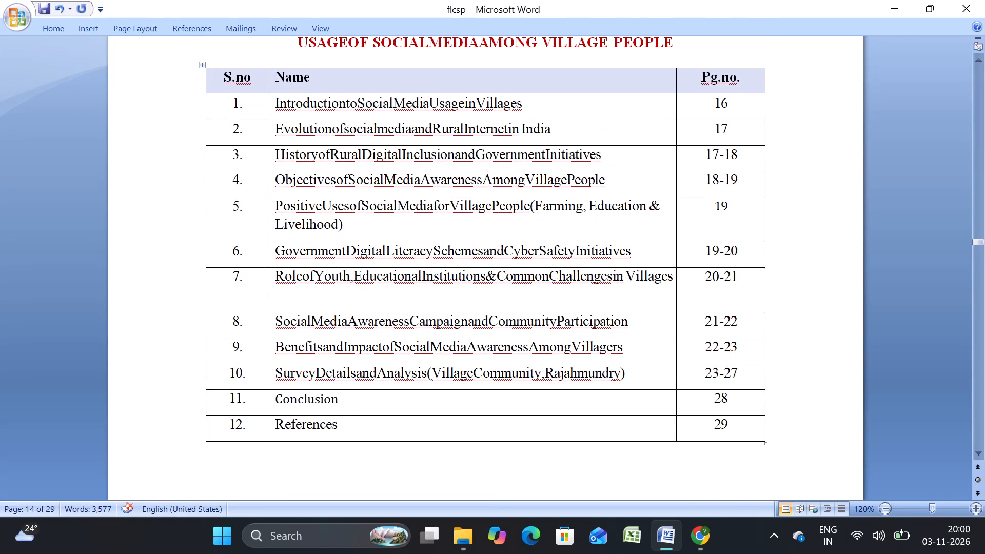
scroll(725, 372, up, 1)
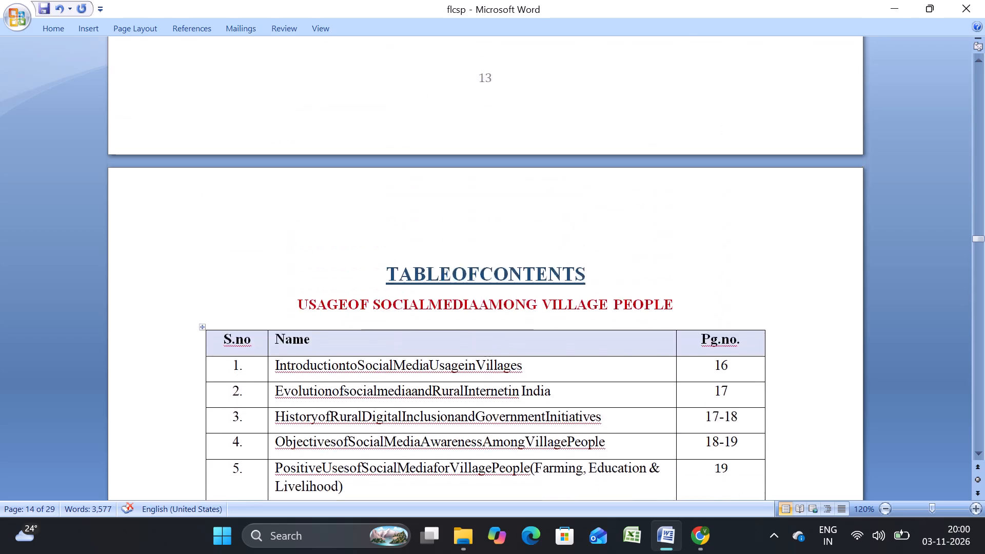
scroll(725, 372, up, 2)
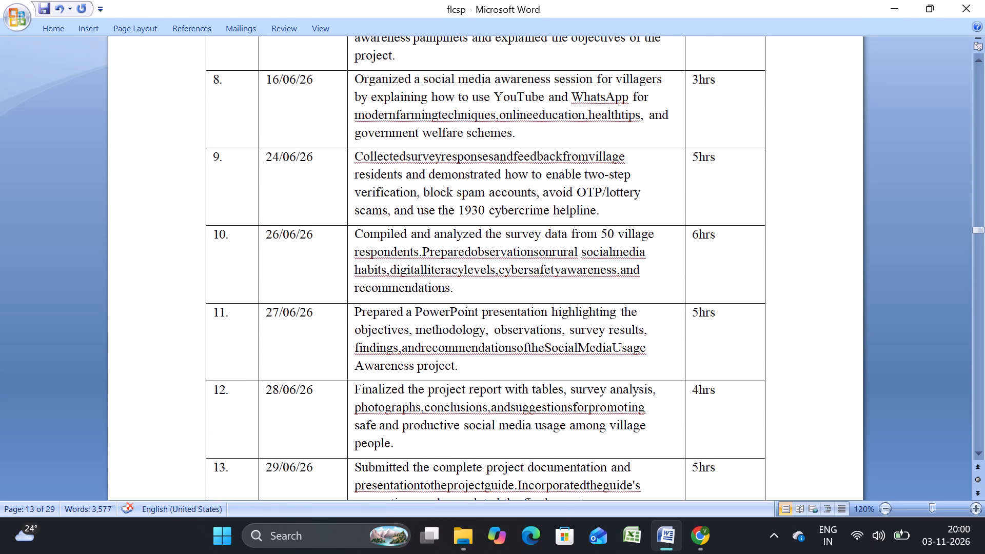
scroll(725, 372, up, 2)
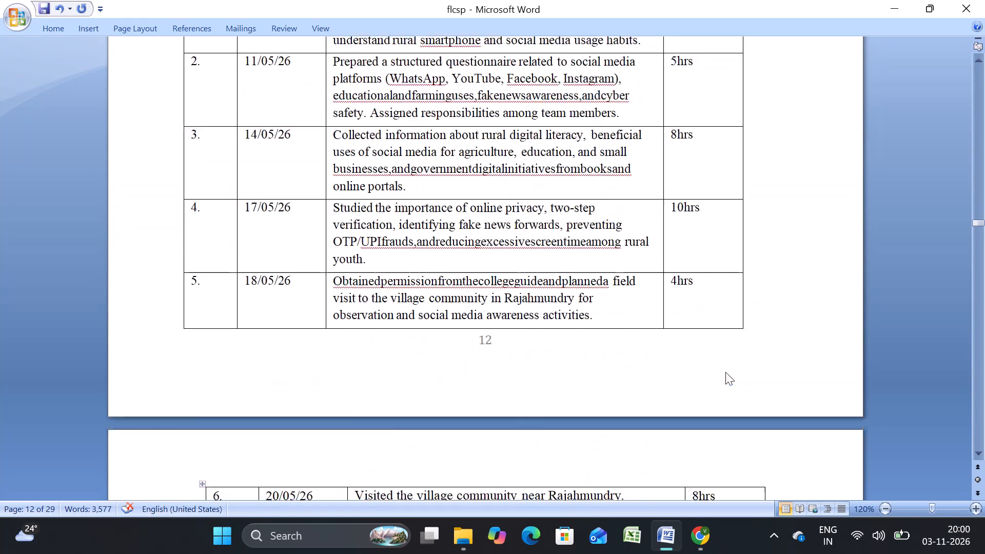
scroll(725, 372, up, 2)
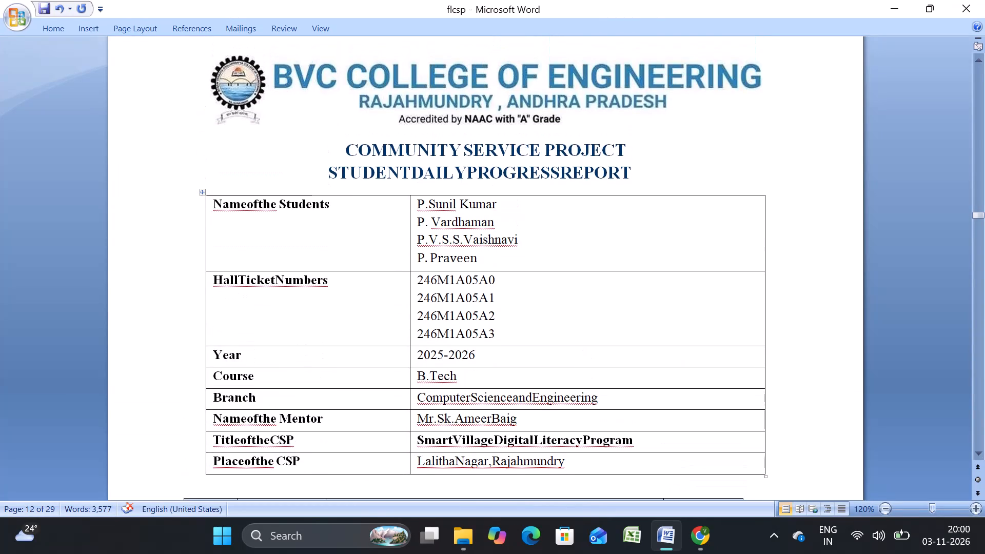
scroll(725, 372, up, 1)
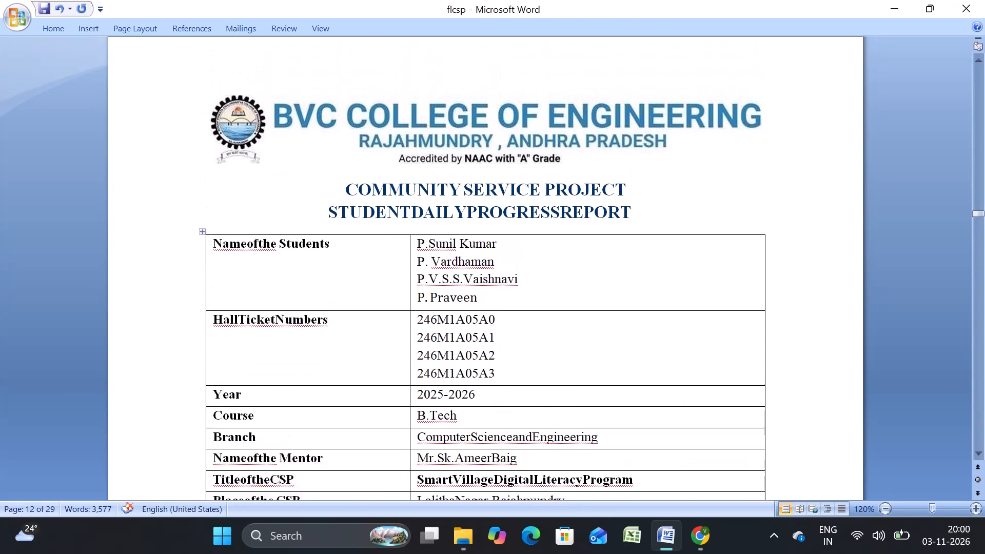
scroll(725, 372, up, 3)
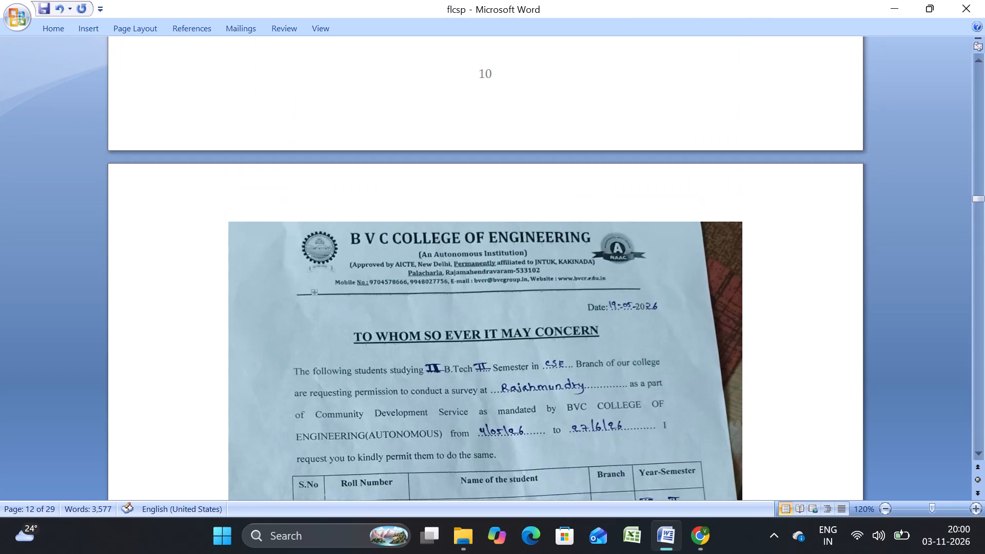
scroll(725, 372, up, 2)
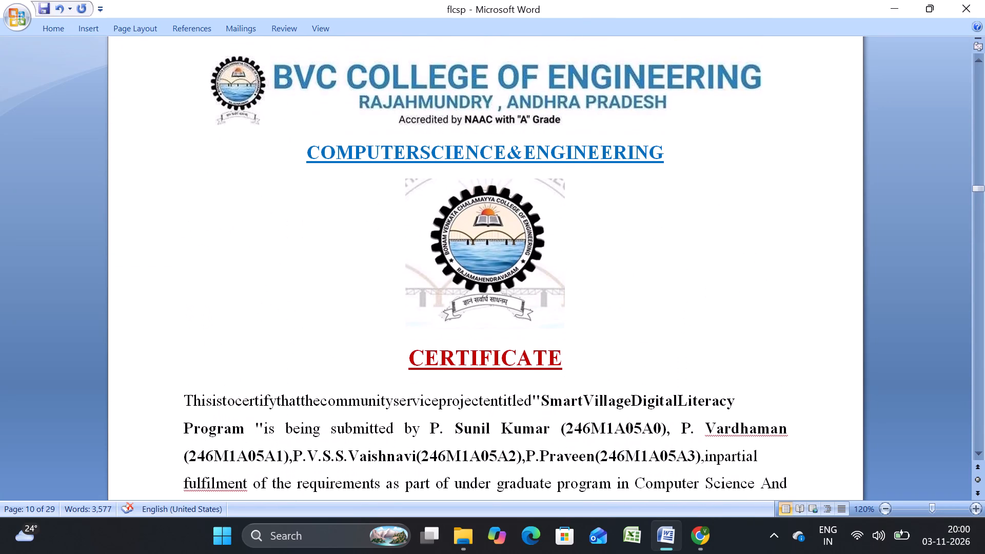
Replace the abbreviated name under INTERNAL GUIDE on the certificate page with the guide's full name in capitals, separated by spaces, keeping "Mr.".
scroll(725, 372, down, 1)
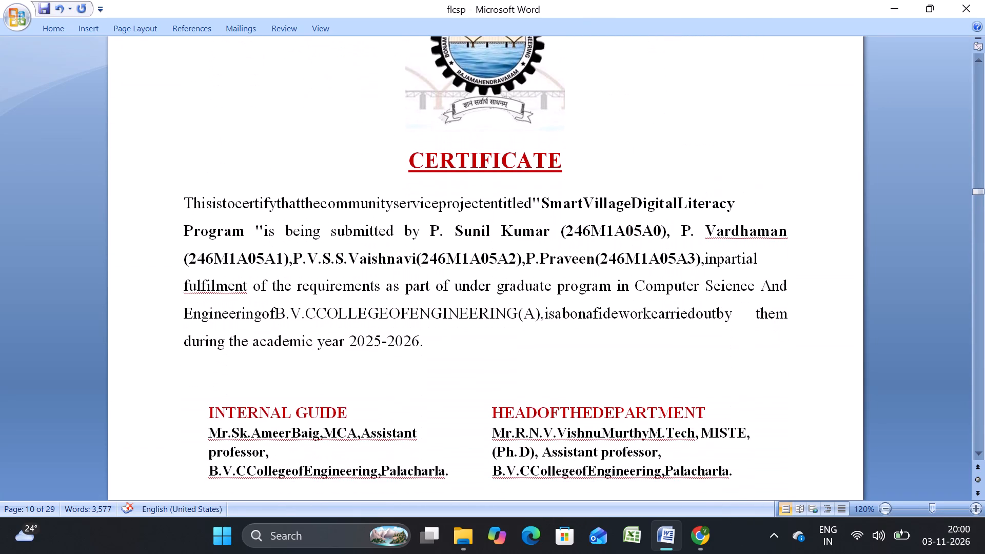
scroll(725, 372, down, 1)
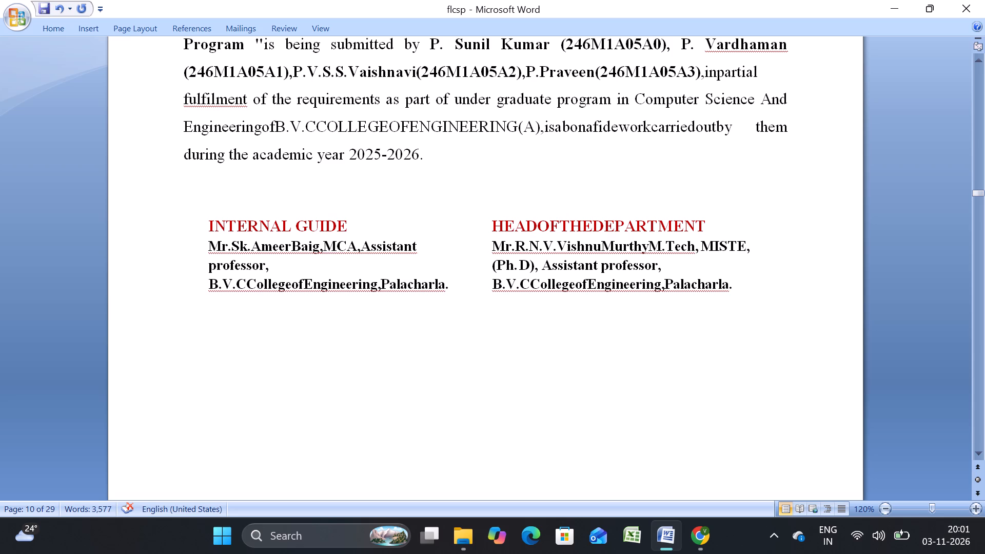
click(318, 250)
key(BackSpace)
key(BackSpace)
key(BackSpace)
key(BackSpace)
key(BackSpace)
key(BackSpace)
key(BackSpace)
key(BackSpace)
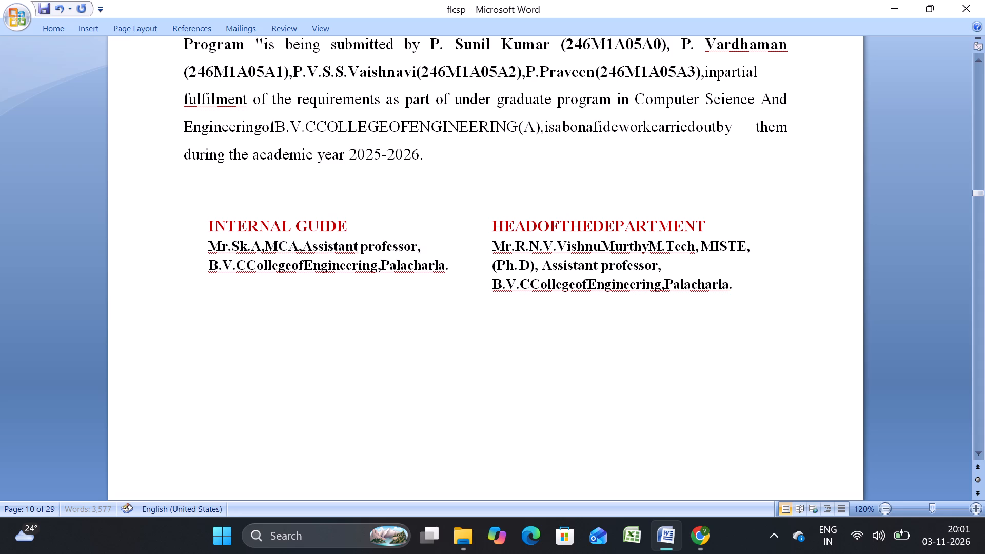
key(BackSpace)
key(BackSpace)
key(BackSpace)
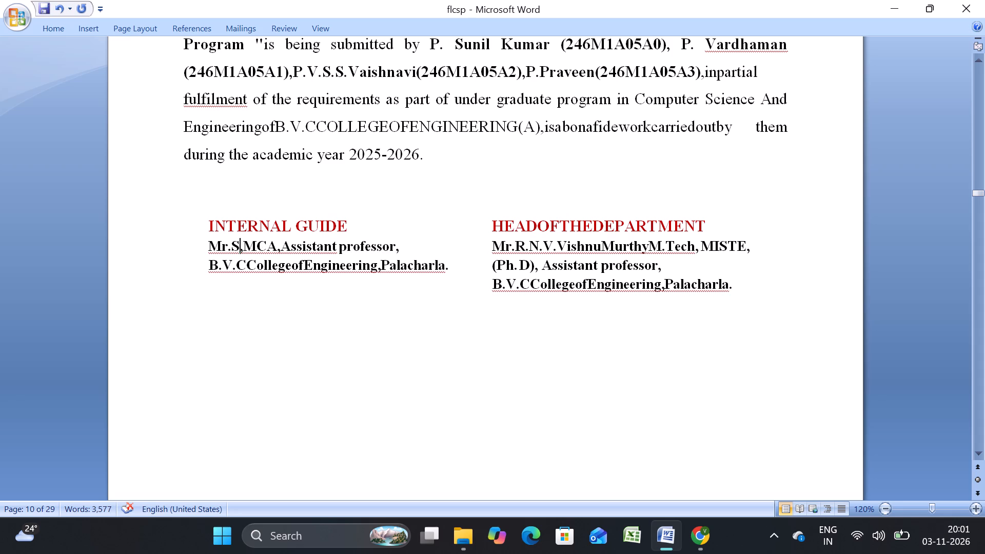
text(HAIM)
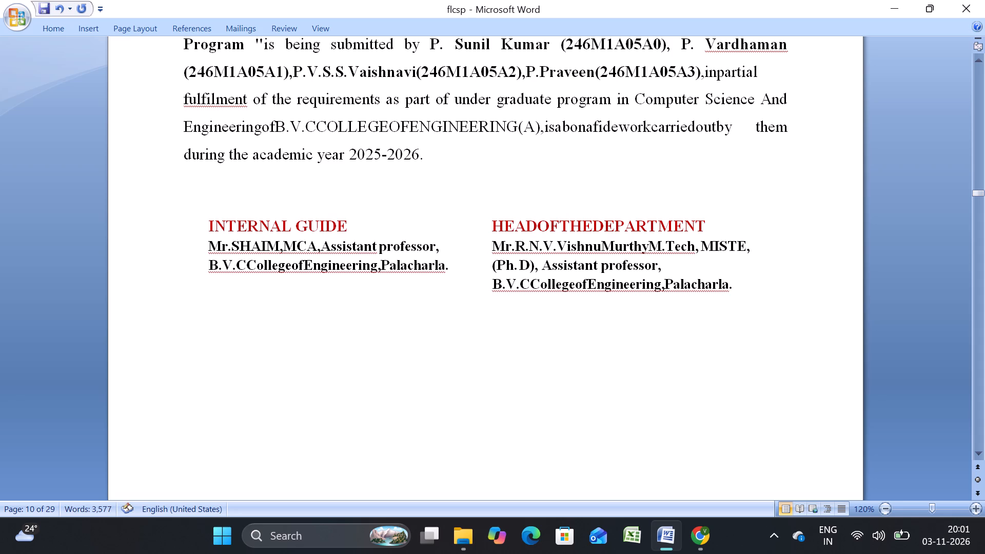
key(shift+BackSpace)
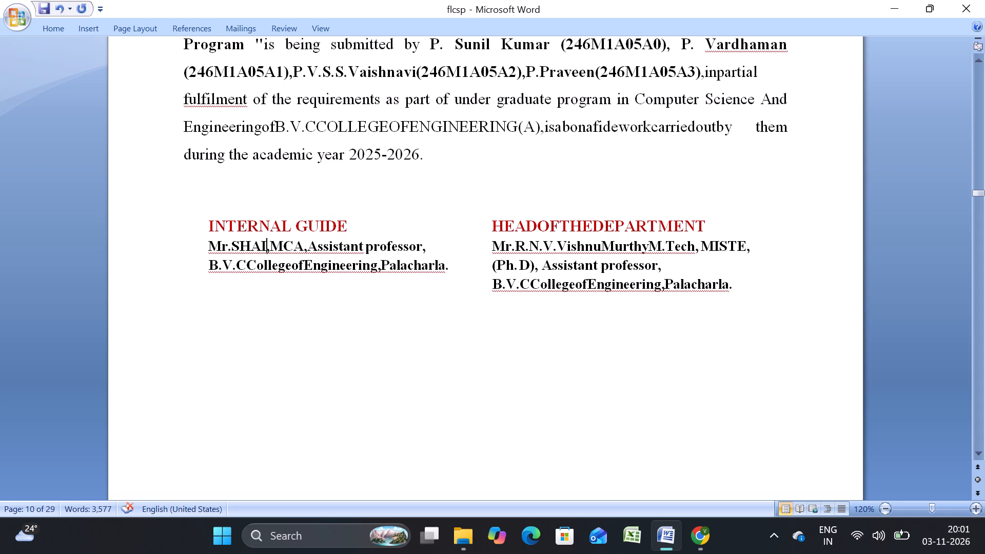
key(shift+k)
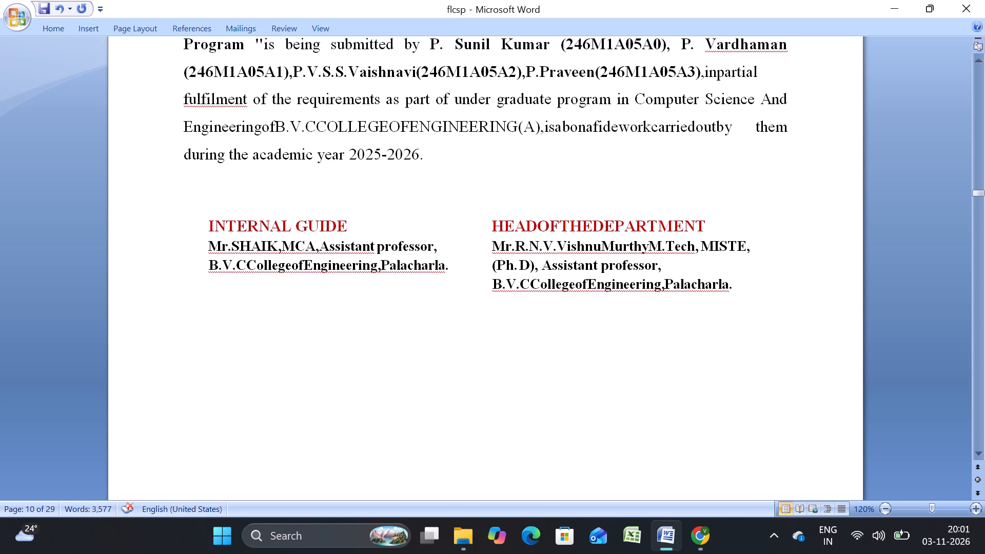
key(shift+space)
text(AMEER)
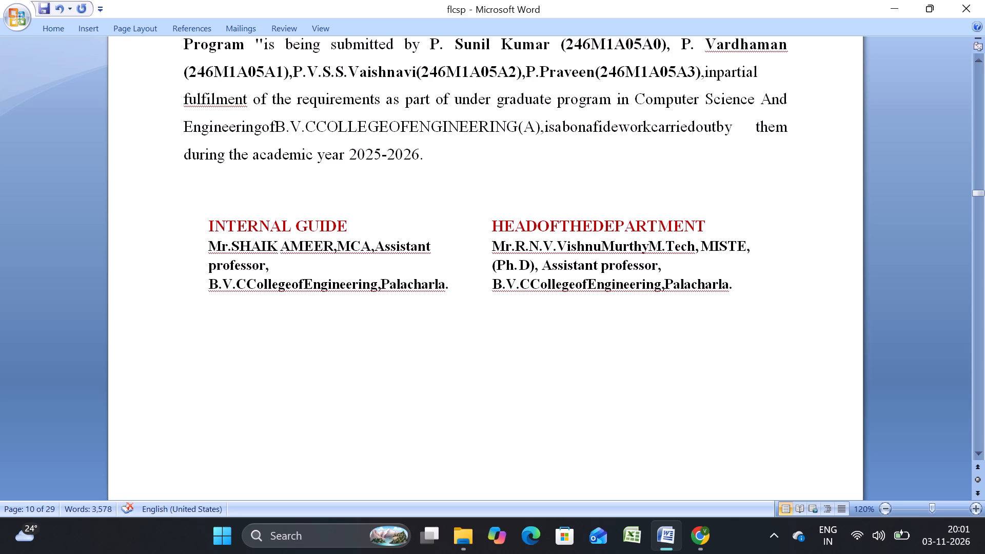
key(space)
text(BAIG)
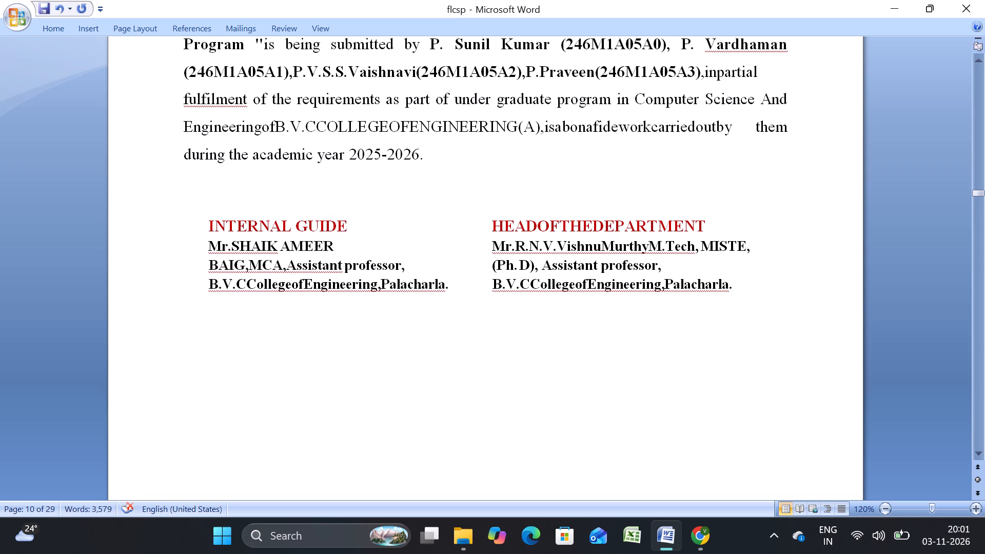
Remove the left indent from the internal guide's name line on the certificate page.
click(201, 246)
key(BackSpace)
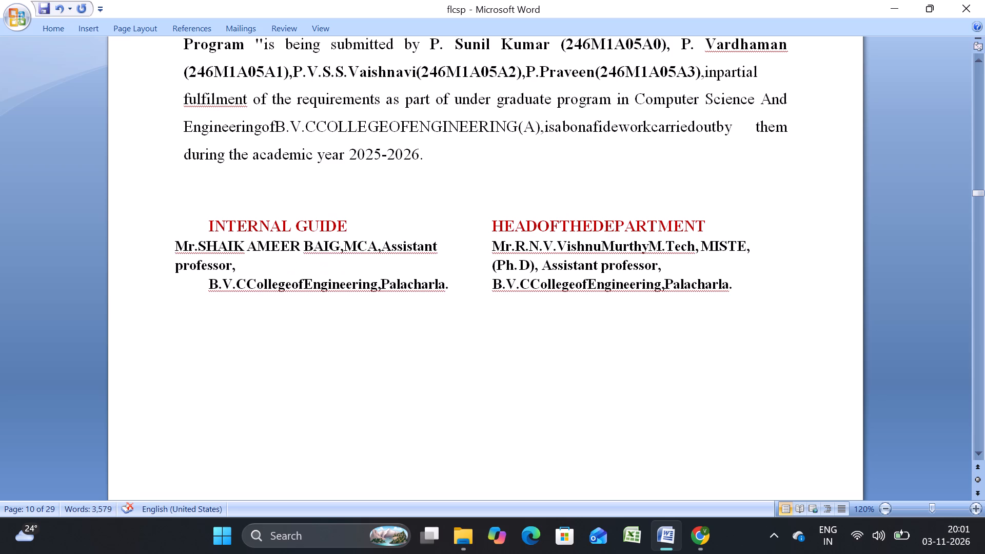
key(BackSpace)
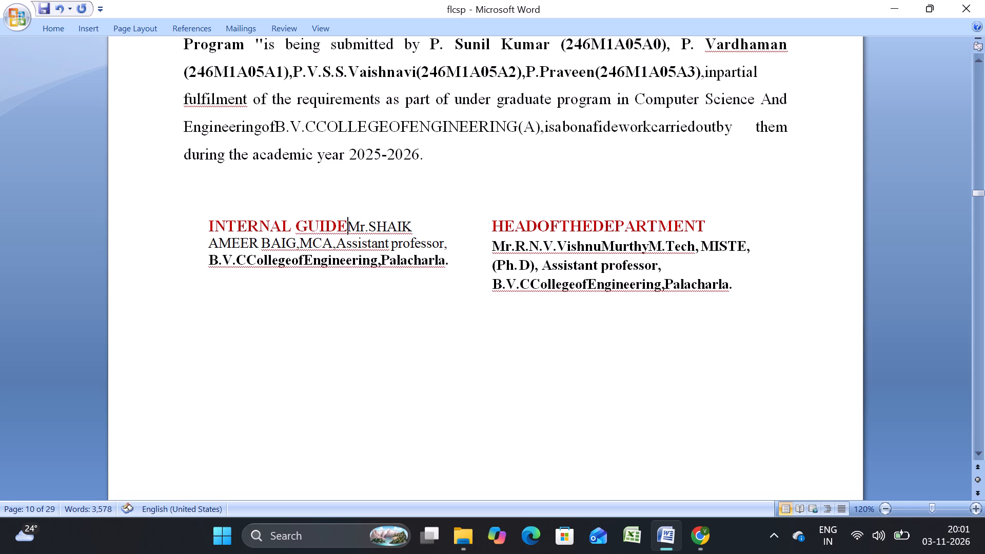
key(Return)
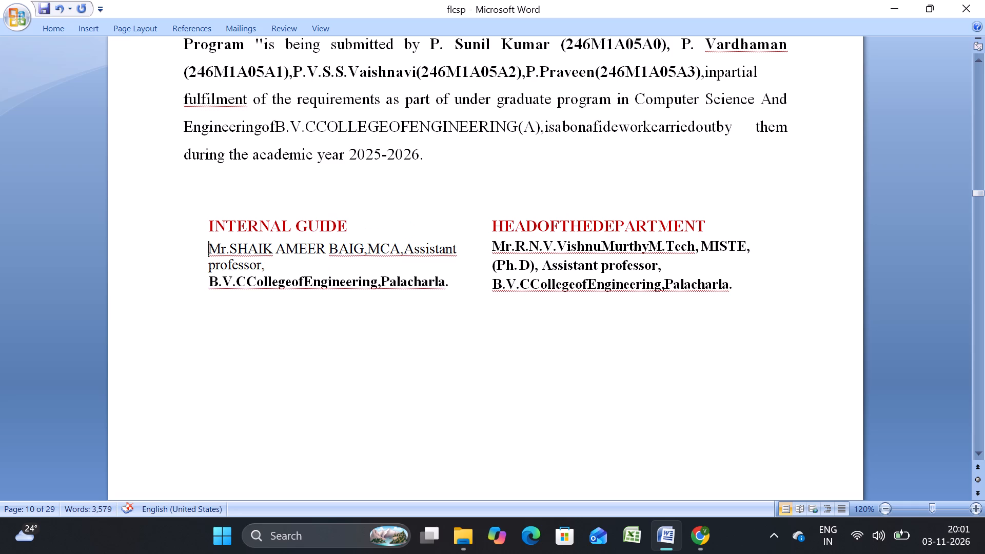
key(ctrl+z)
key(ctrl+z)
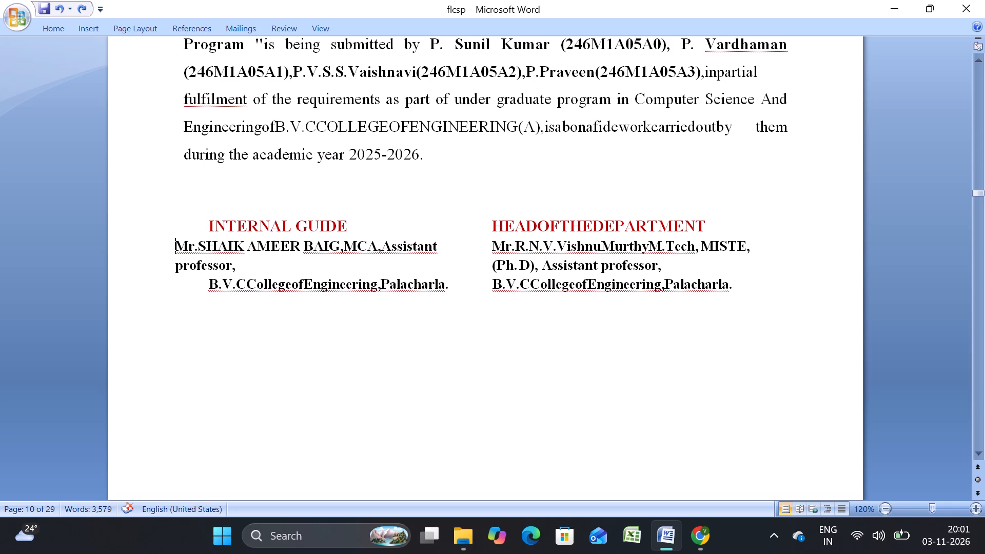
Set the font size of "MCA" after the internal guide's name to 8.
drag(346, 248, 373, 249)
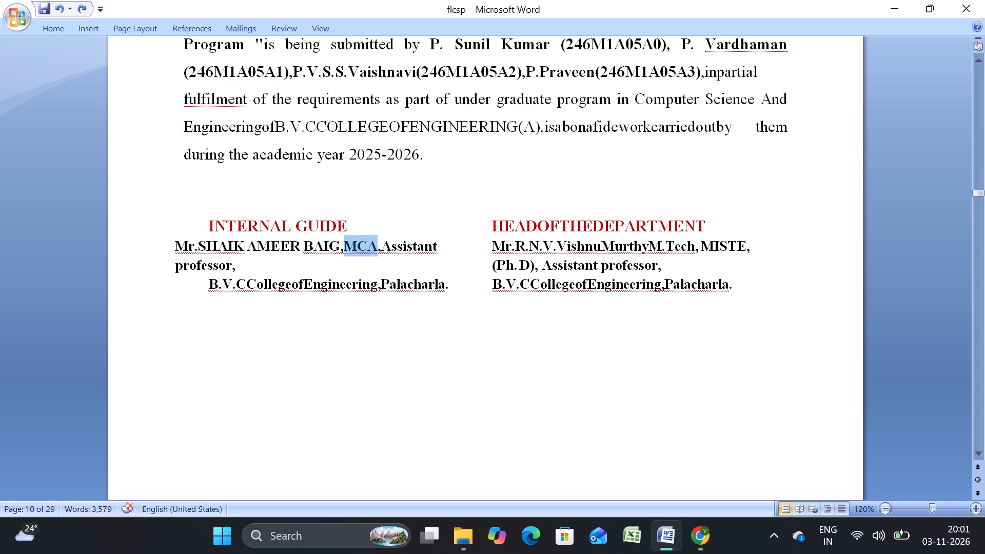
drag(373, 249, 375, 250)
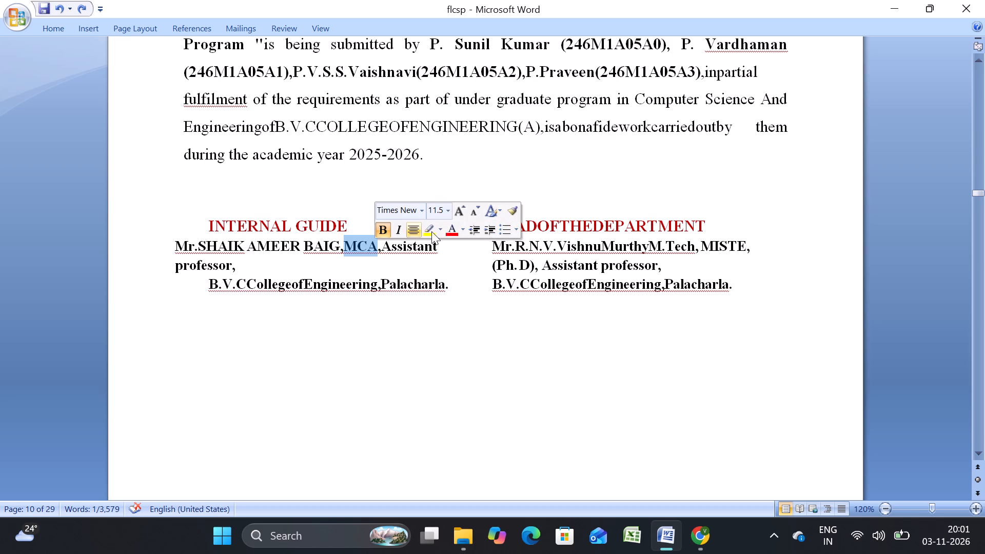
click(449, 210)
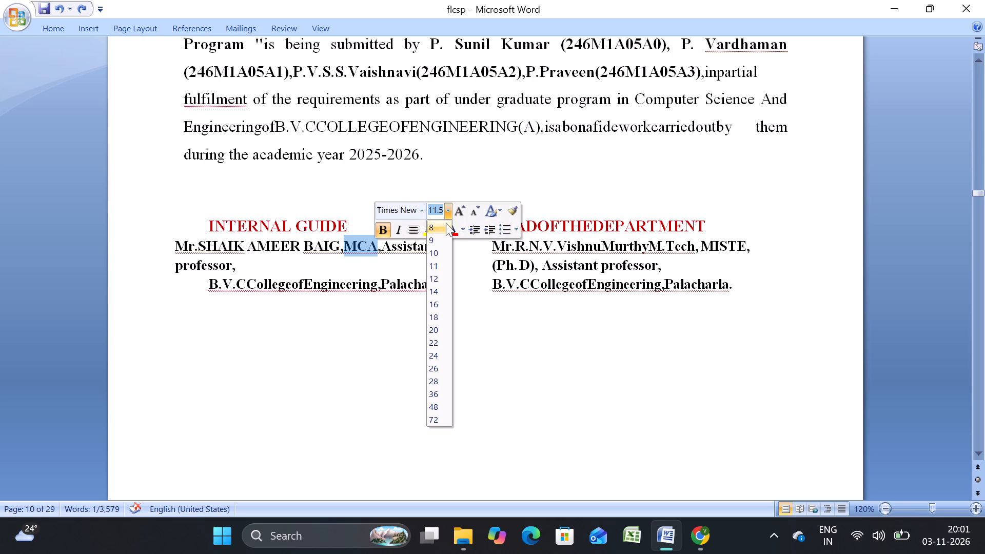
click(446, 223)
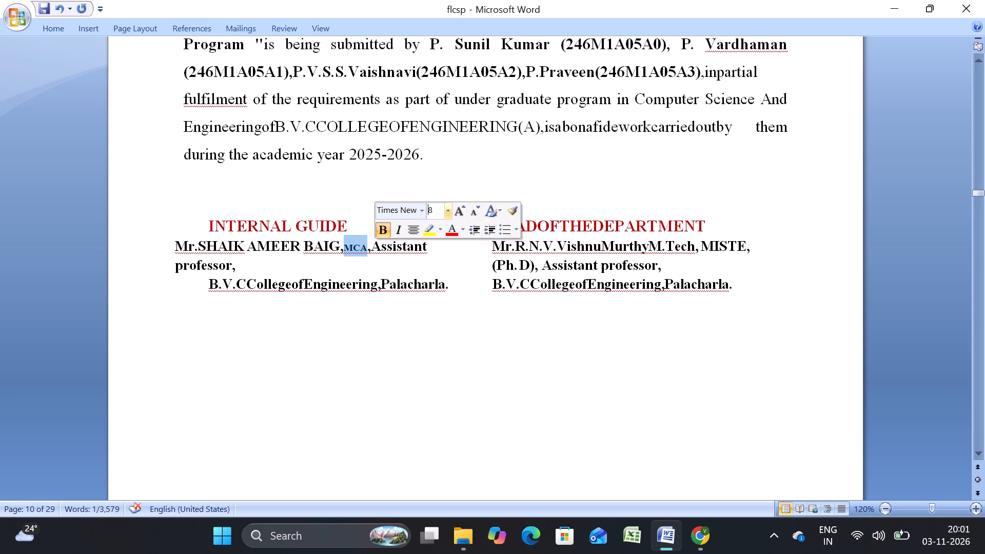
click(445, 246)
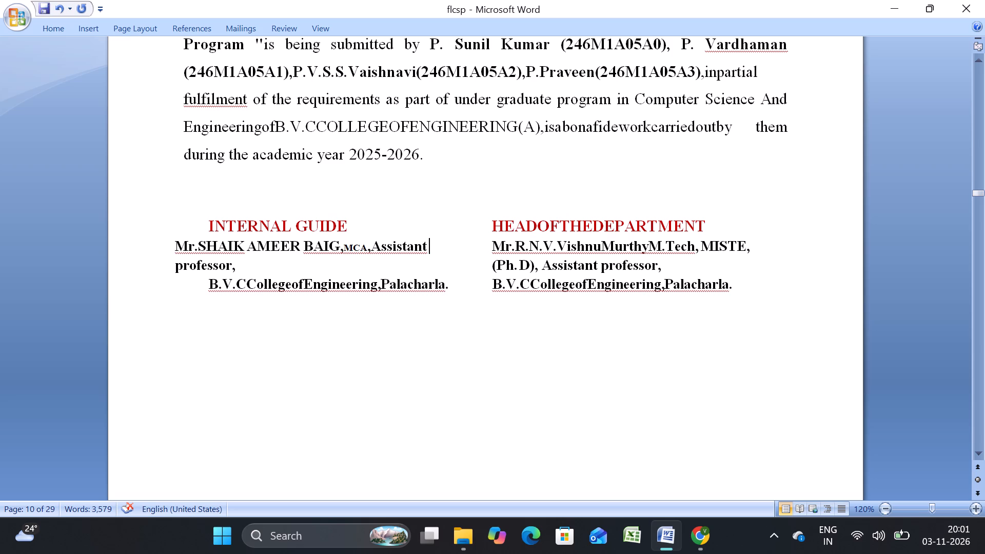
Move the internal guide's "Assistant professor," onto its own line after "MCA," and indent it with eleven spaces.
click(369, 248)
key(Return)
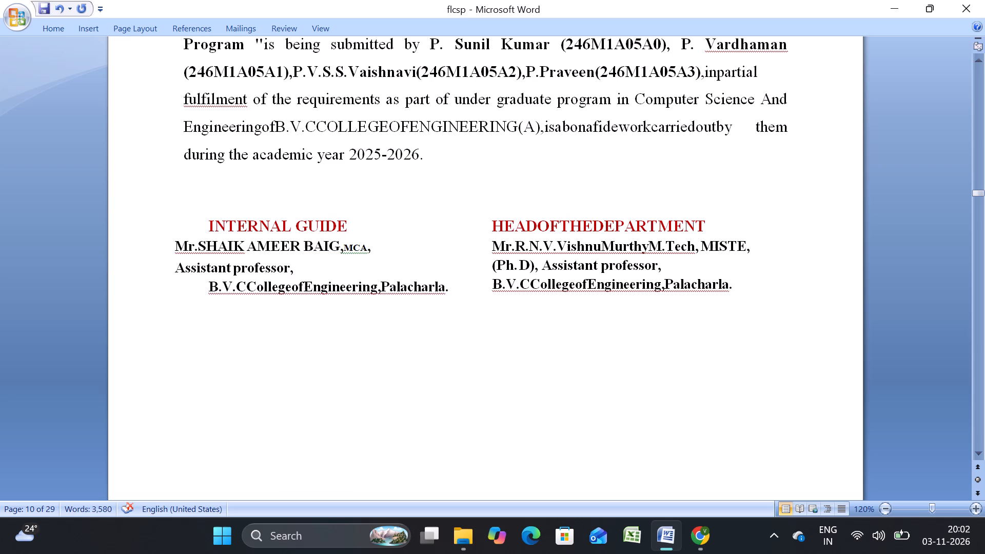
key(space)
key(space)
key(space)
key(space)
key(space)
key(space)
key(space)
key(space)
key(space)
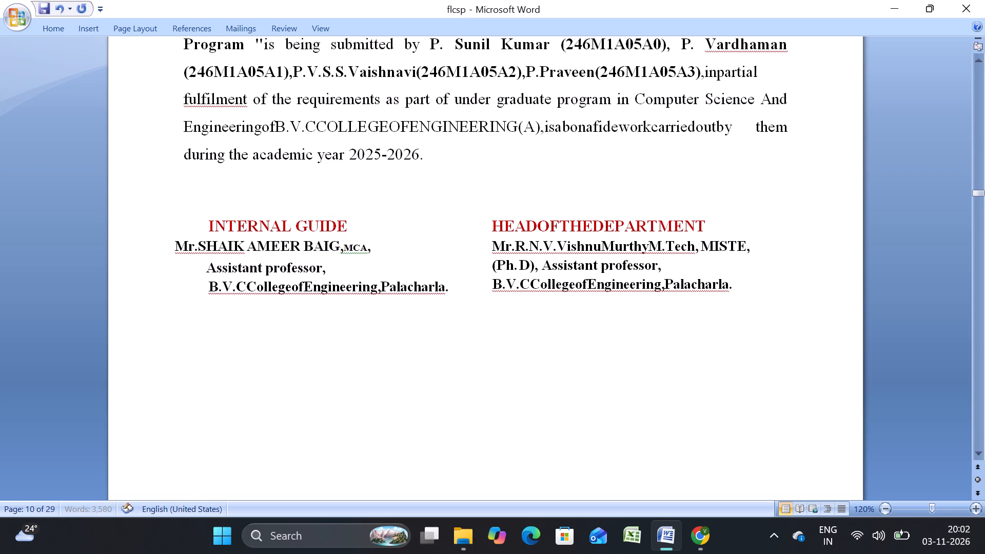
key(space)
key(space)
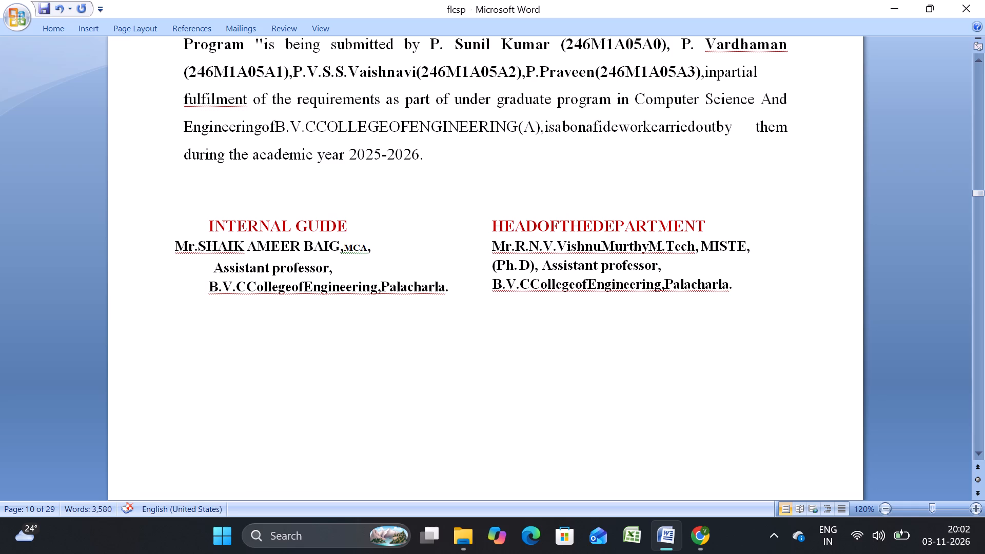
Delete the comma after "MCA" in the internal guide's name line.
click(378, 252)
key(BackSpace)
Remove the left indent from the college name line in the internal guide block.
click(202, 285)
key(BackSpace)
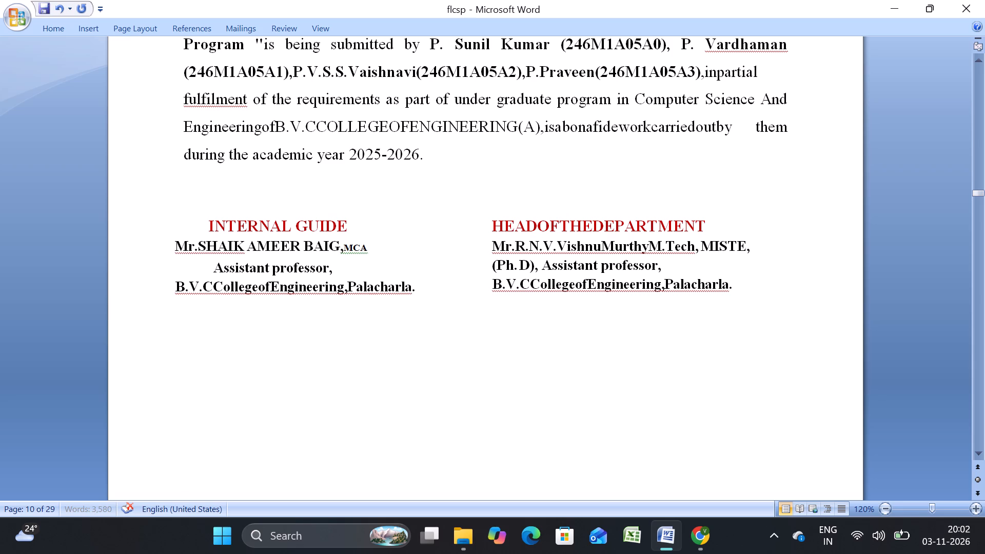
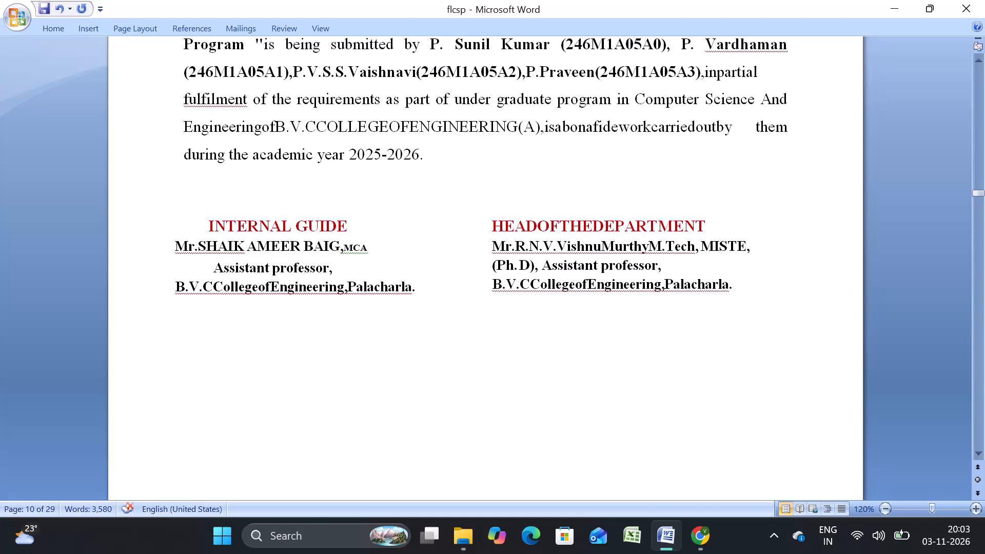
Insert a space after "Mr." in the internal guide's name line.
click(200, 247)
key(ctrl+shift+space)
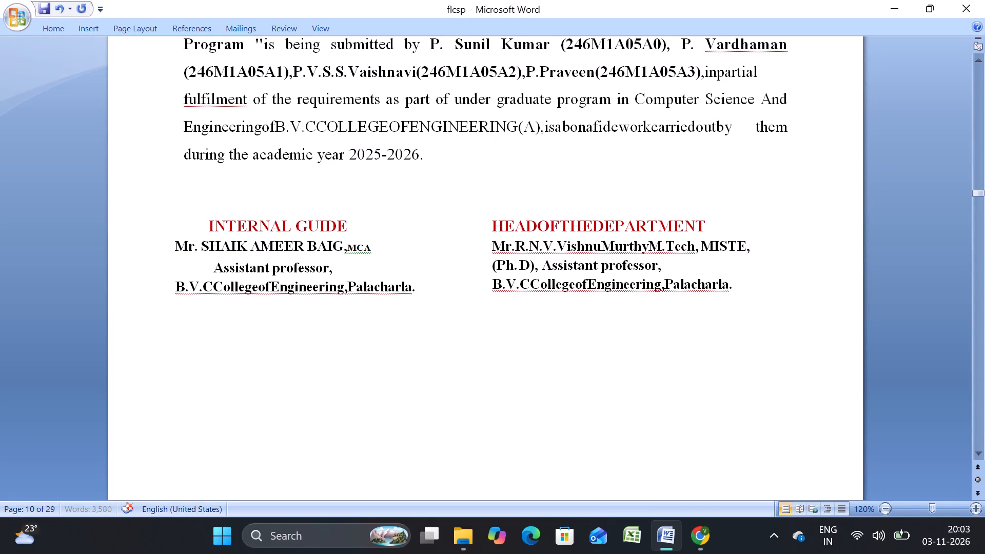
Space out the internal guide's college line so it reads "B.V.C College of Engineering ,Palacharla.".
ctrl+click(213, 286)
click(213, 286)
key(ctrl+shift+space)
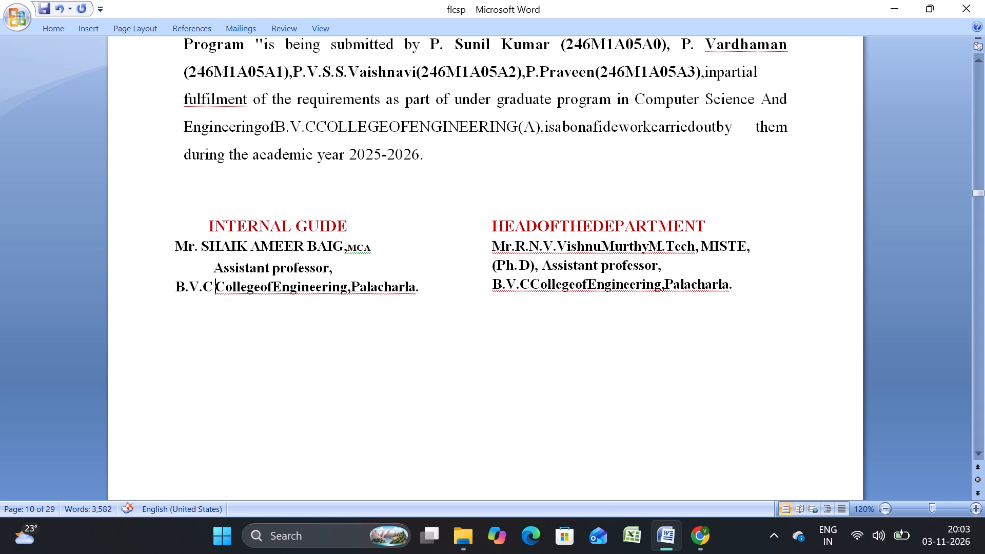
click(258, 289)
key(ctrl+shift+space)
click(273, 289)
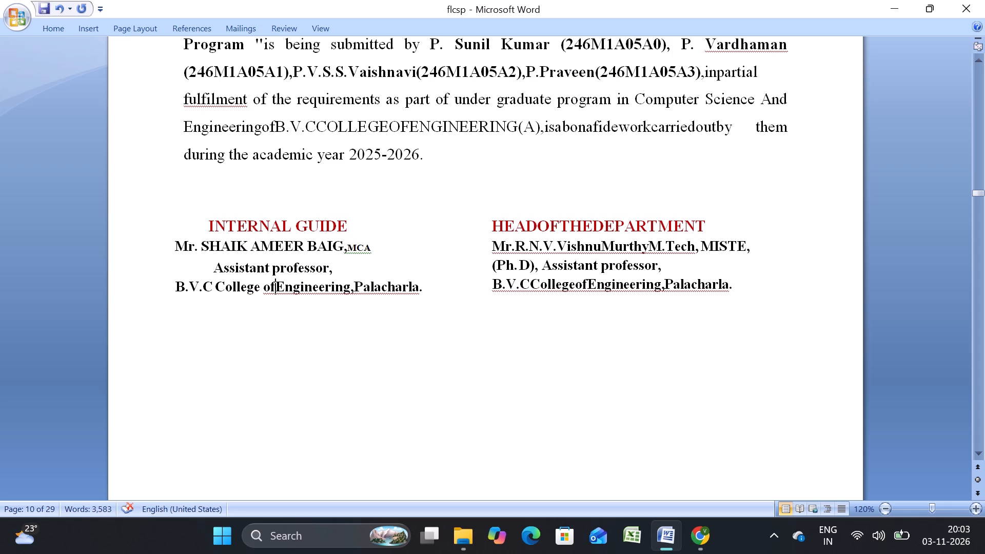
key(ctrl+shift+space)
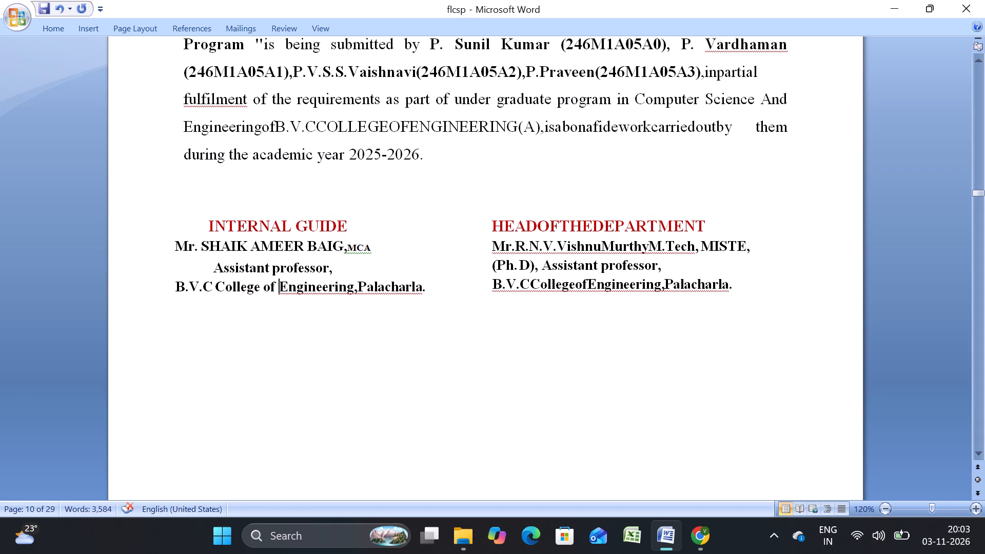
click(356, 290)
key(ctrl+shift+space)
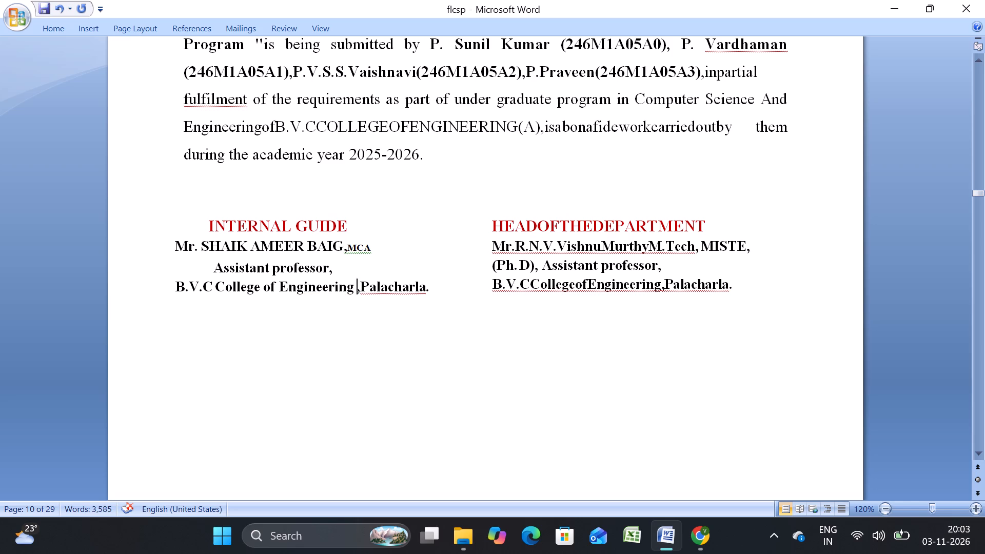
Retype the two words after the initials in the head of department's name in capitals, separated by a space.
click(648, 247)
key(BackSpace)
key(BackSpace)
key(BackSpace)
key(BackSpace)
key(BackSpace)
key(BackSpace)
key(BackSpace)
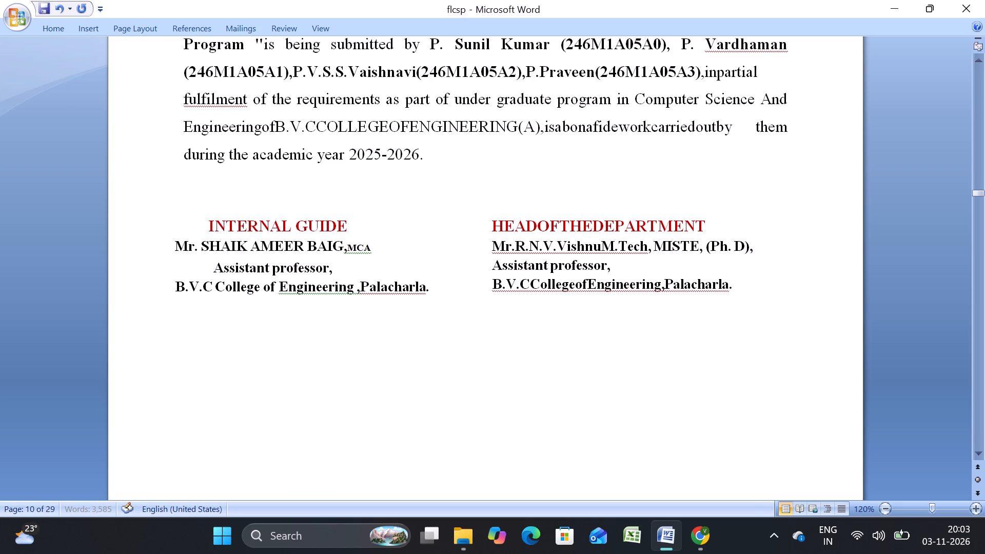
key(BackSpace)
key(BackSpace)
key(BackSpace)
key(BackSpace)
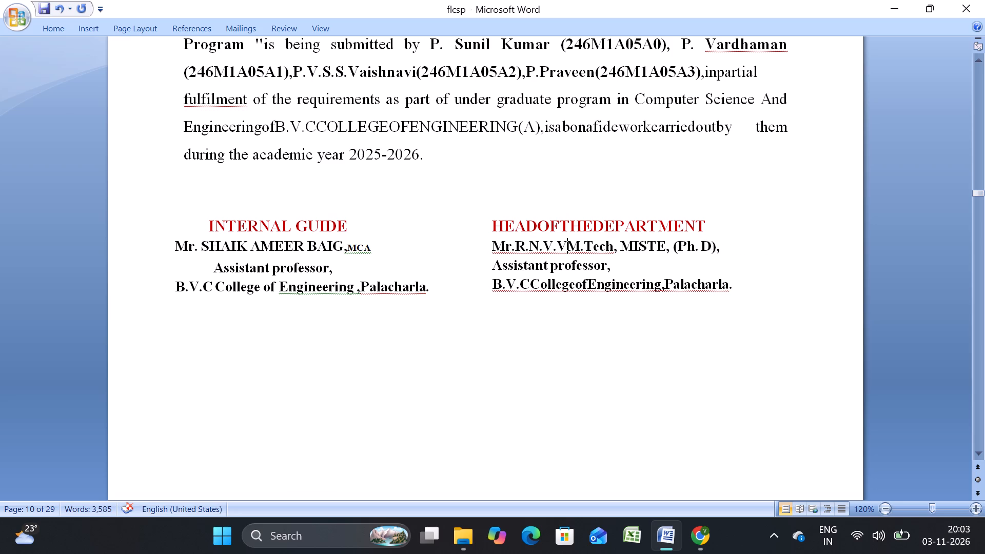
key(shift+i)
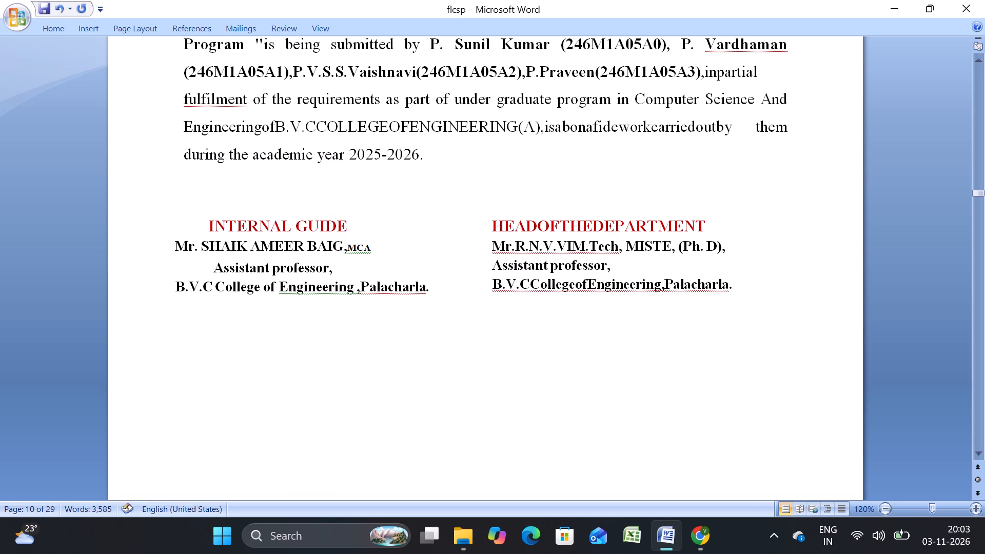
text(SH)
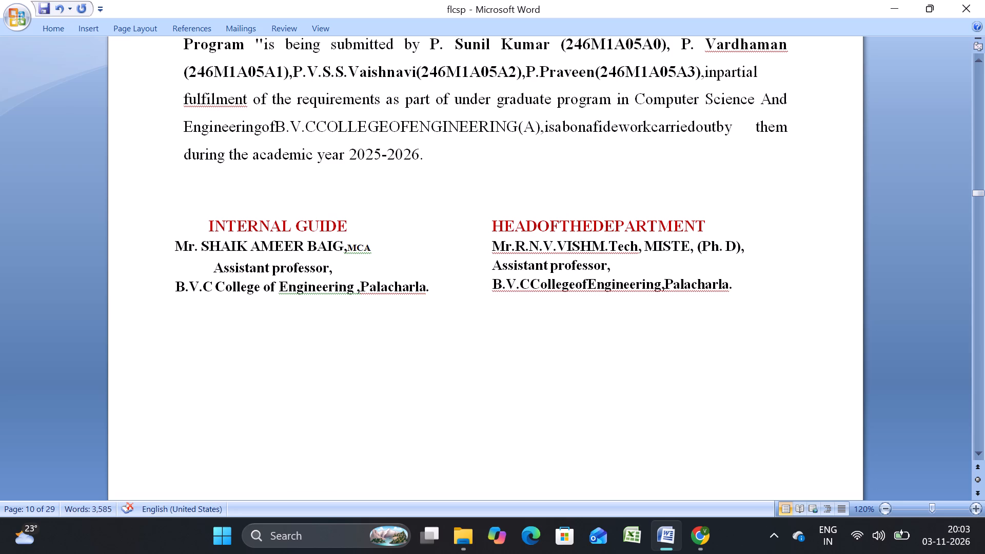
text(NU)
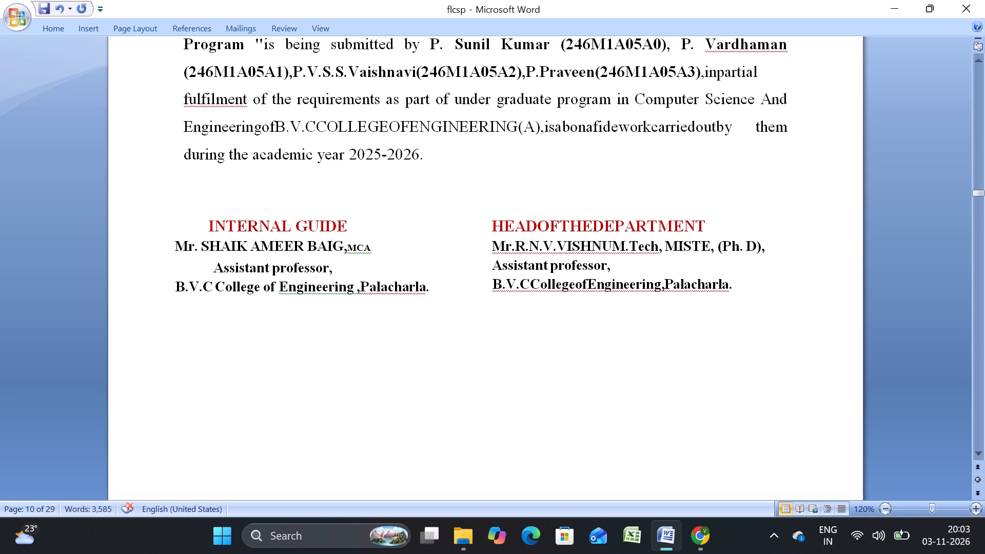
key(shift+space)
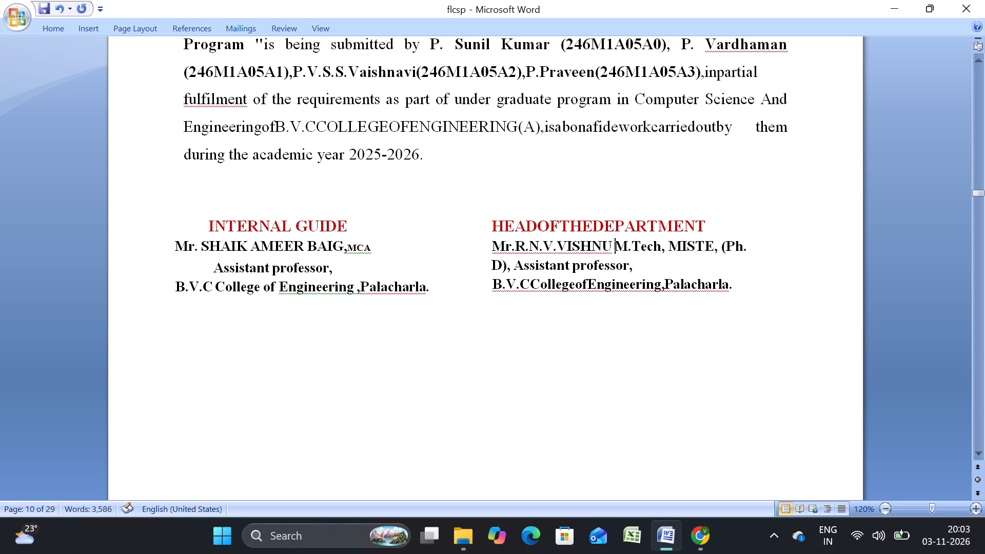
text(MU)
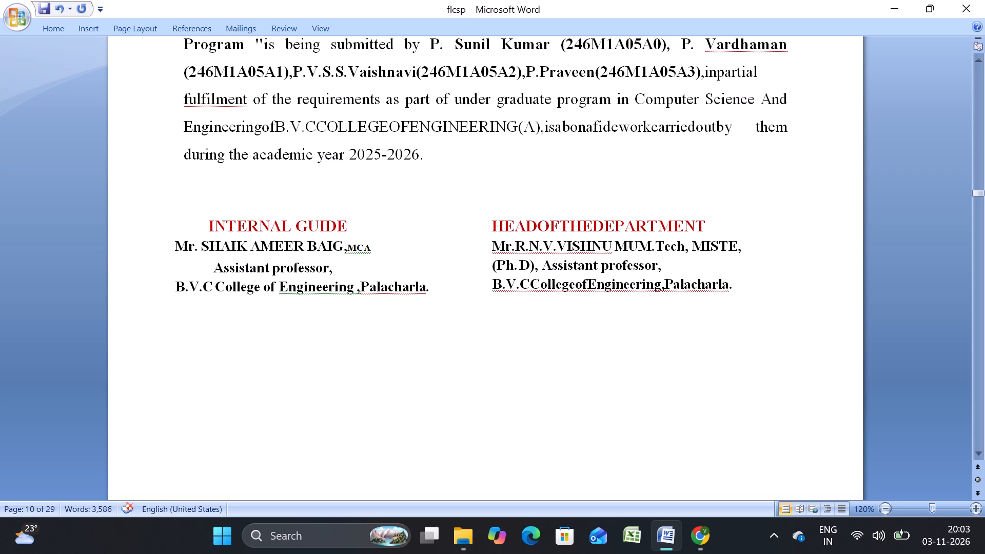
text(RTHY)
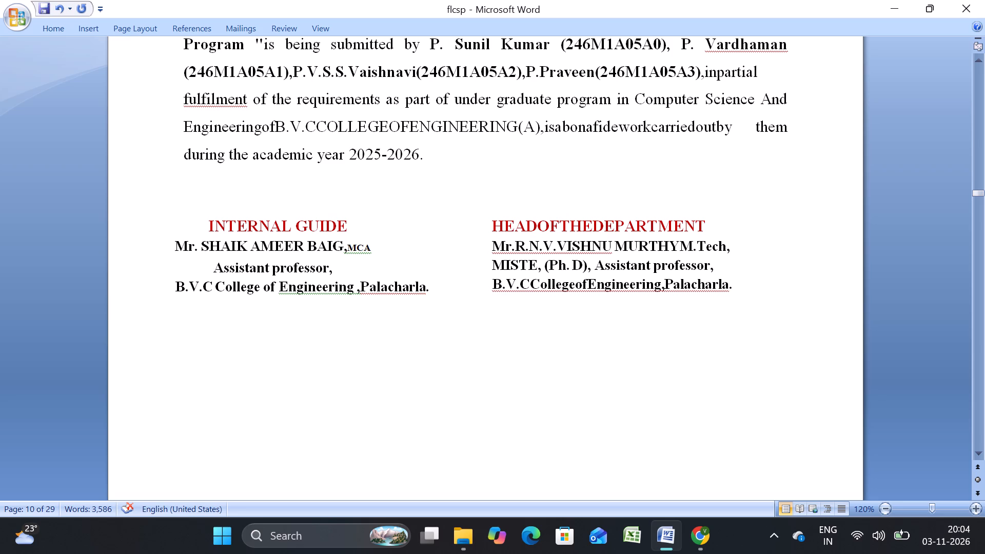
Examine how the head of department's name, qualifications and designation are laid out in the signature block near the report's beginning.
scroll(676, 248, up, 2)
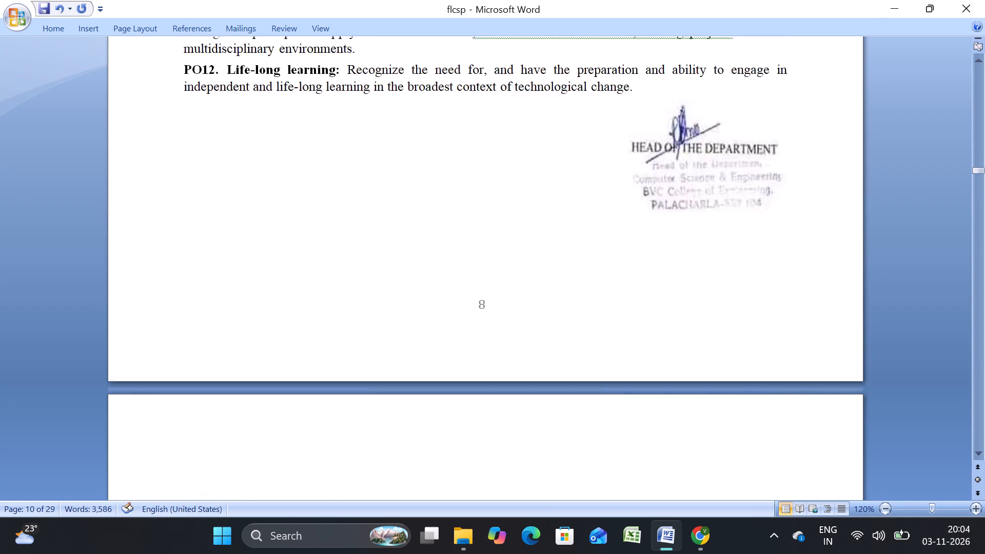
scroll(676, 248, up, 3)
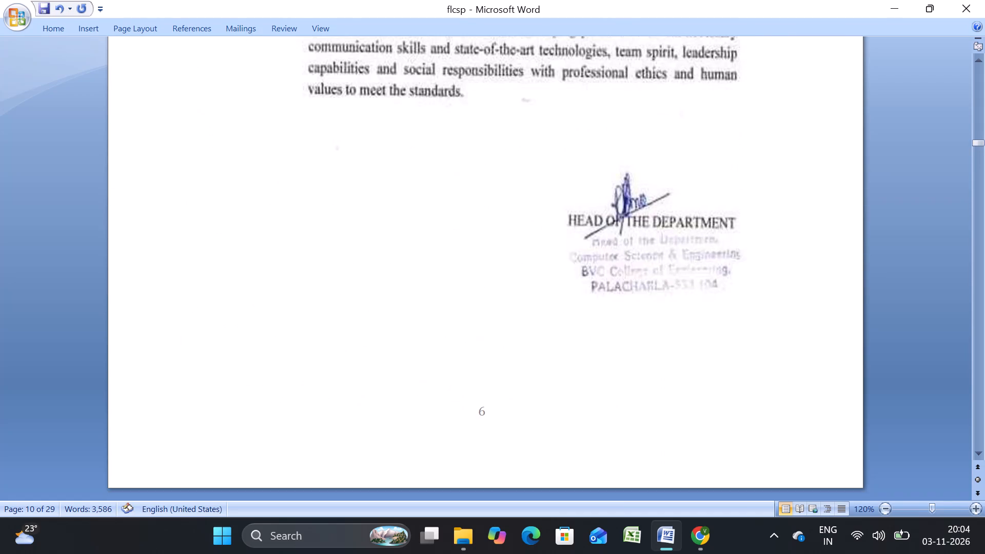
scroll(676, 248, up, 2)
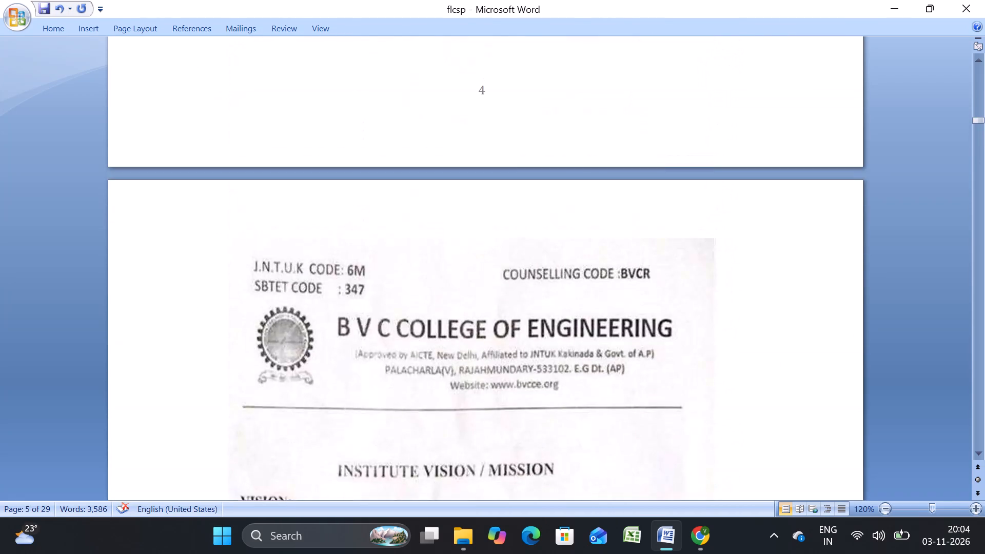
scroll(676, 248, up, 2)
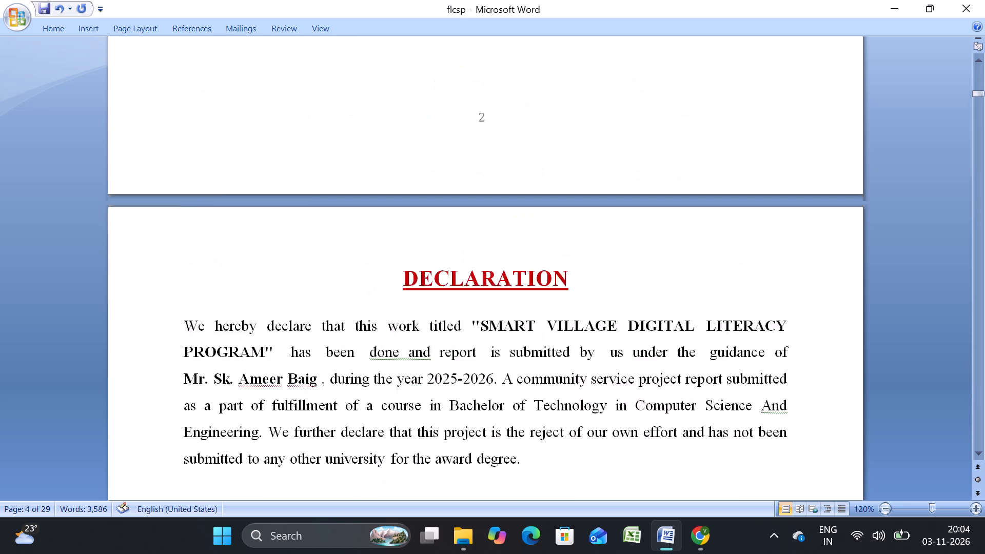
scroll(676, 248, up, 1)
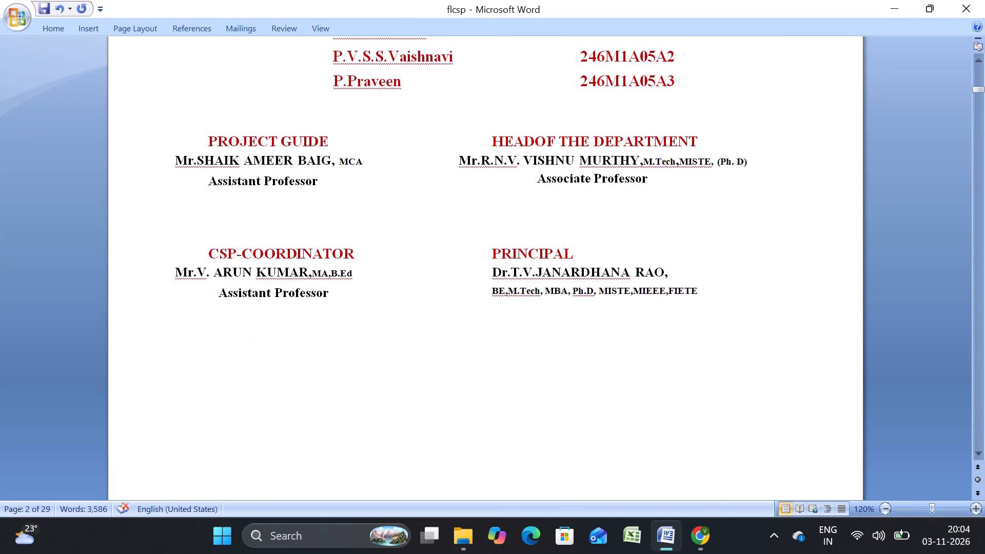
scroll(676, 248, down, 1)
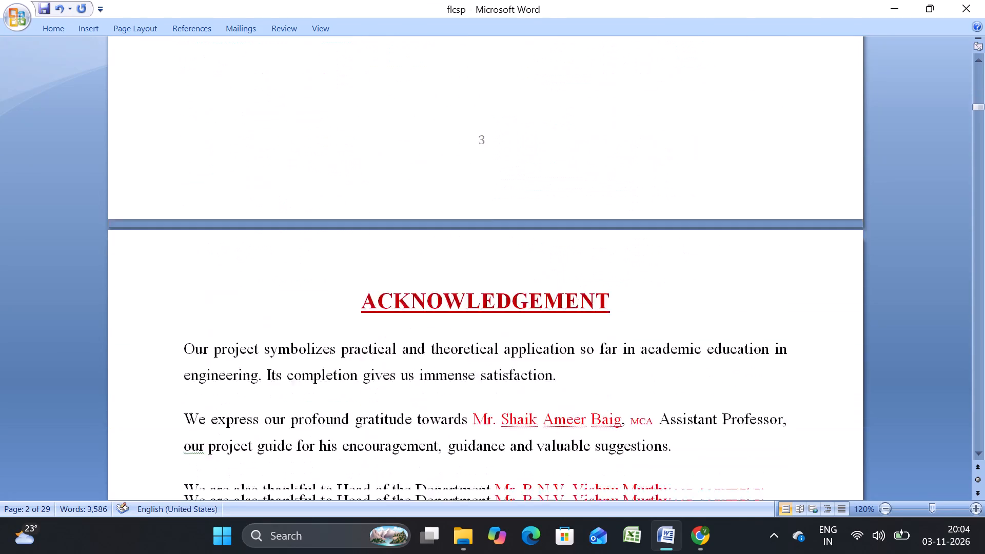
scroll(676, 248, down, 3)
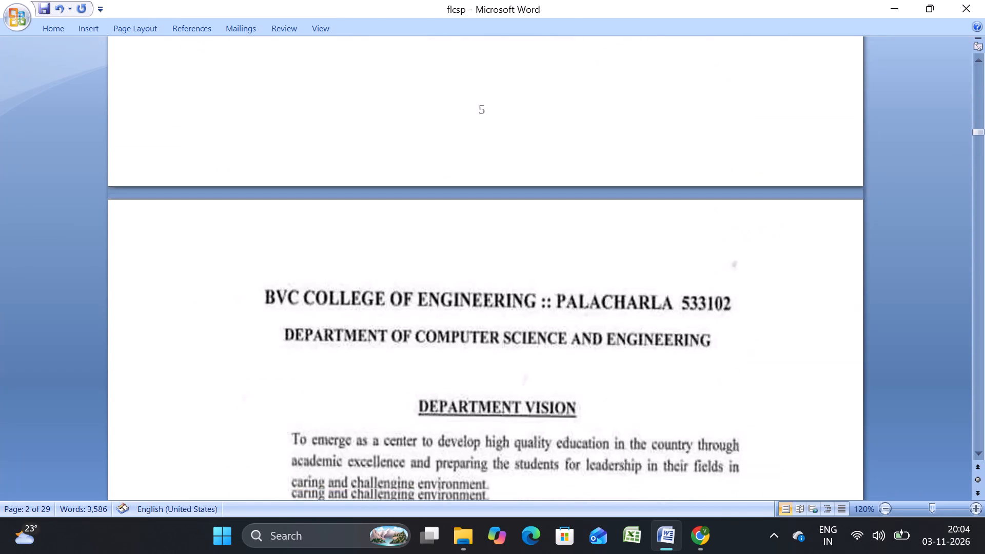
scroll(676, 248, down, 2)
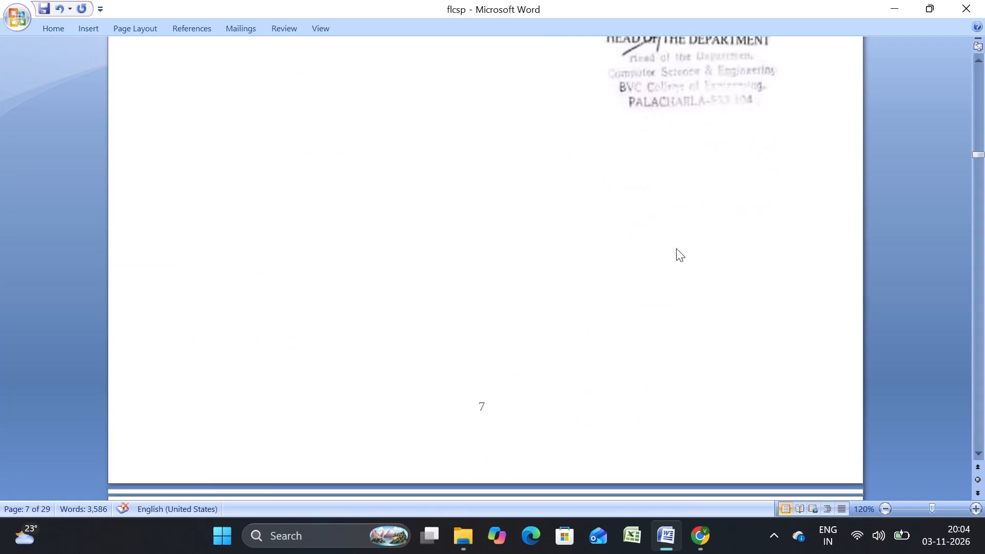
scroll(676, 248, down, 2)
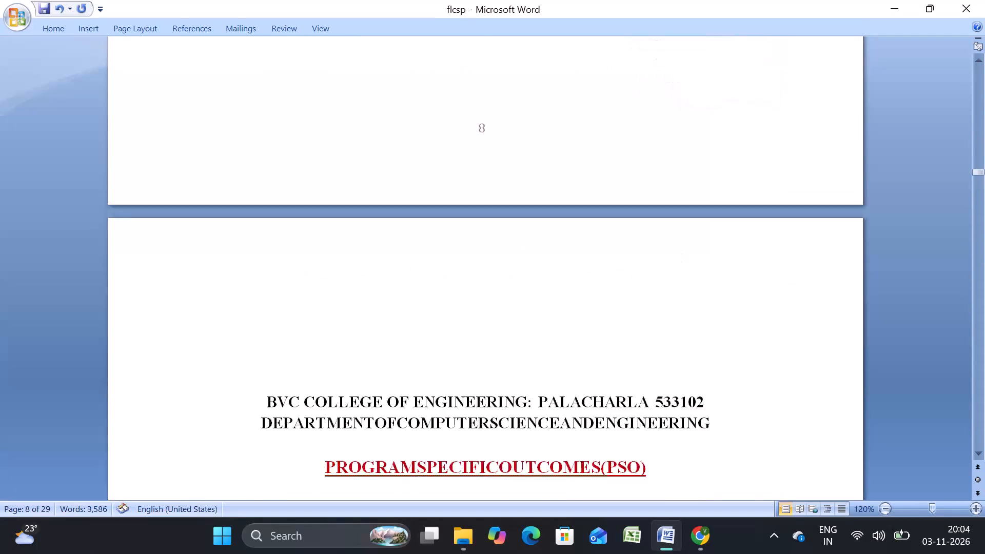
scroll(676, 248, down, 2)
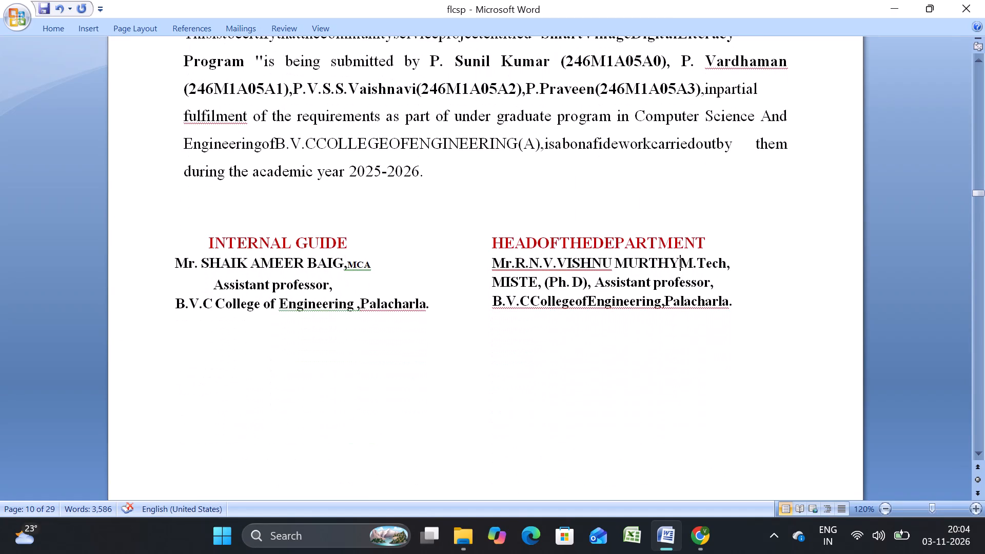
Reduce the left indent of the head of department's name line, keeping it on its own line below the heading.
click(488, 265)
click(488, 265)
key(BackSpace)
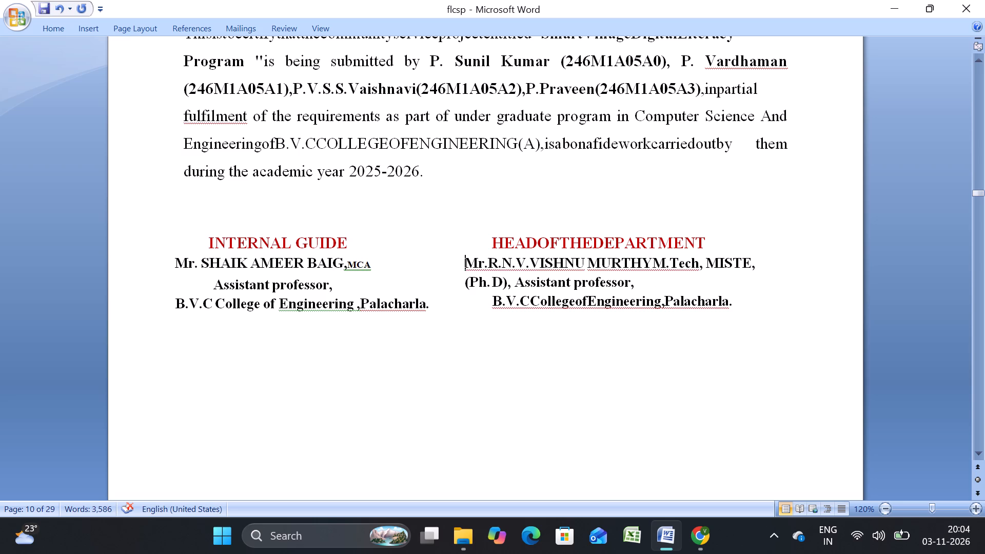
key(BackSpace)
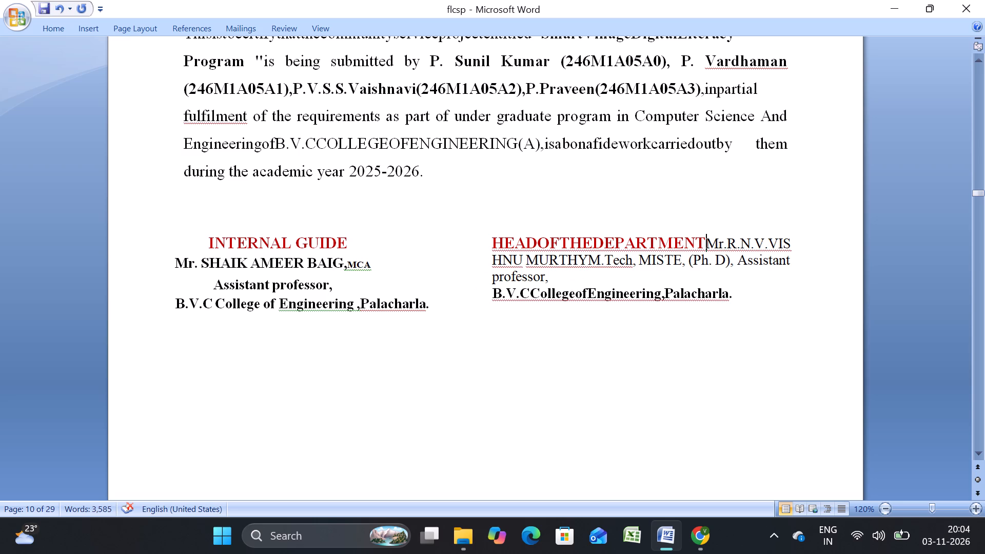
key(ctrl+z)
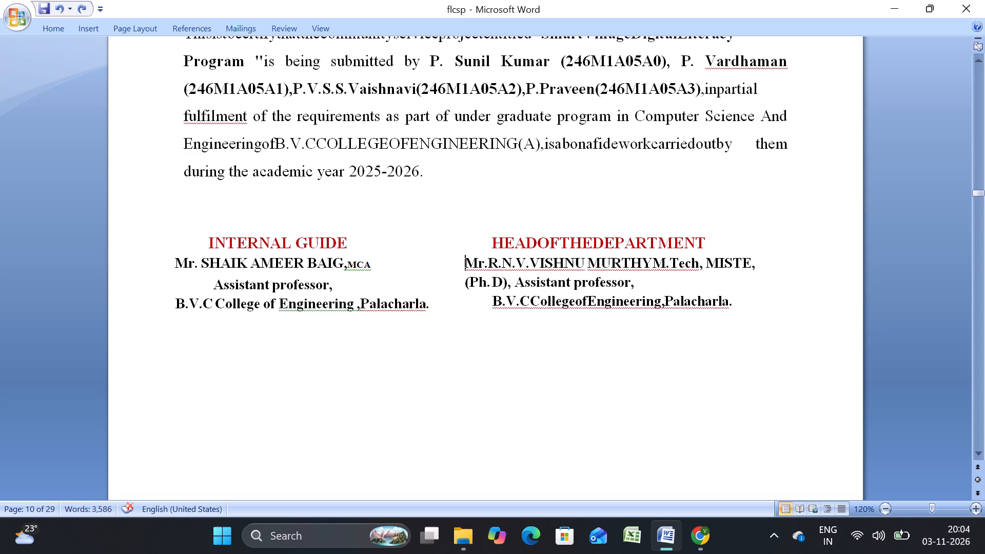
Insert a comma between the head of department's name and "M.Tech".
click(651, 265)
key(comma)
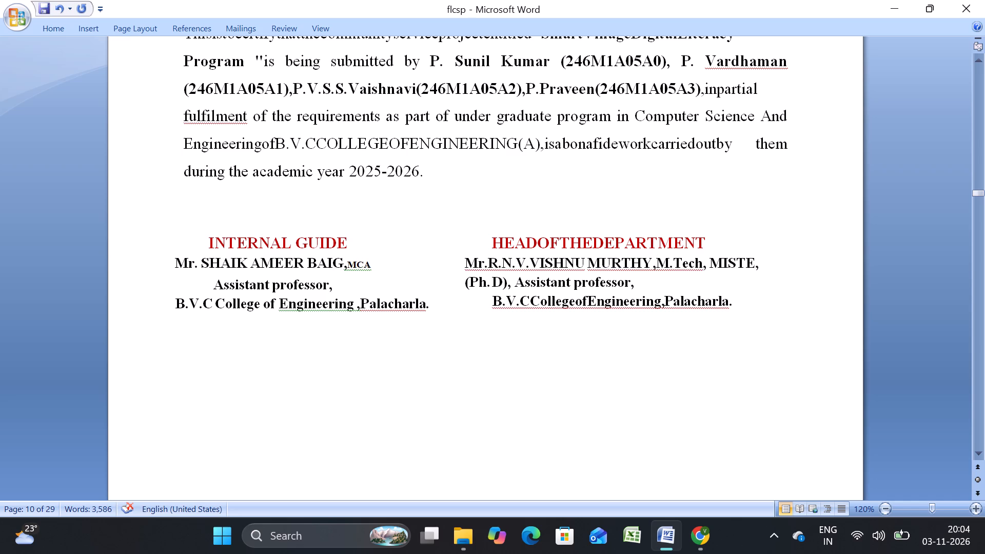
Set the font size of "M.Tech, MISTE" after the head of department's name to 8.
click(656, 266)
drag(656, 266, 748, 266)
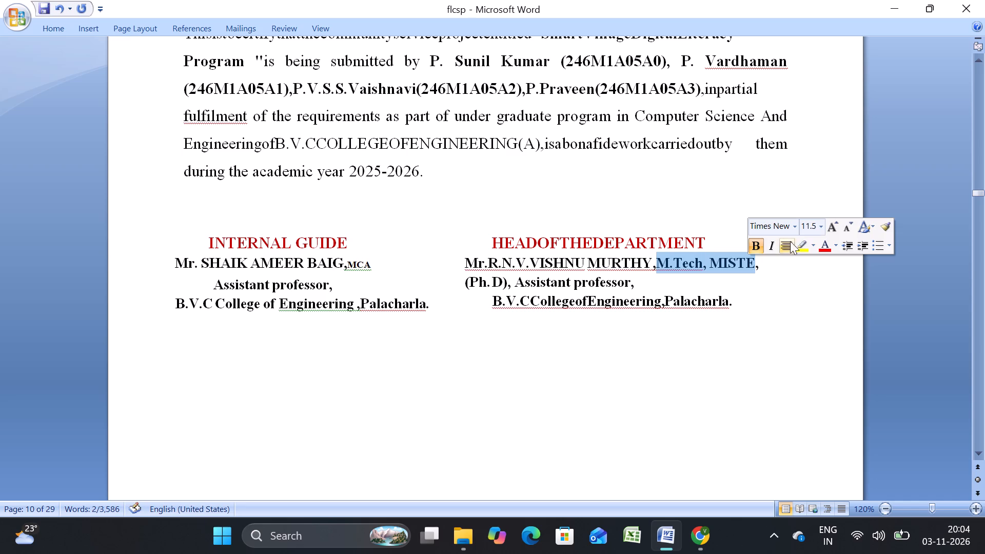
click(819, 226)
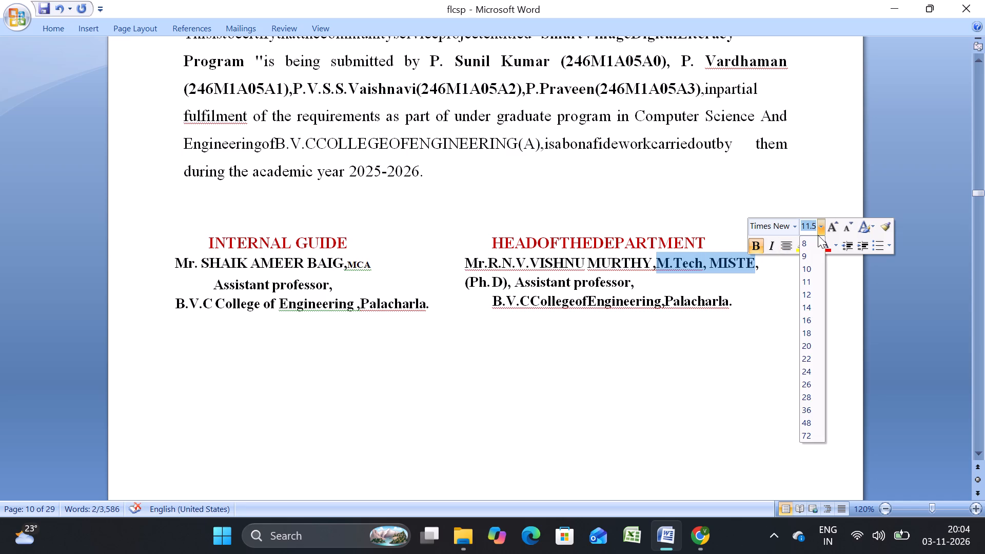
click(817, 239)
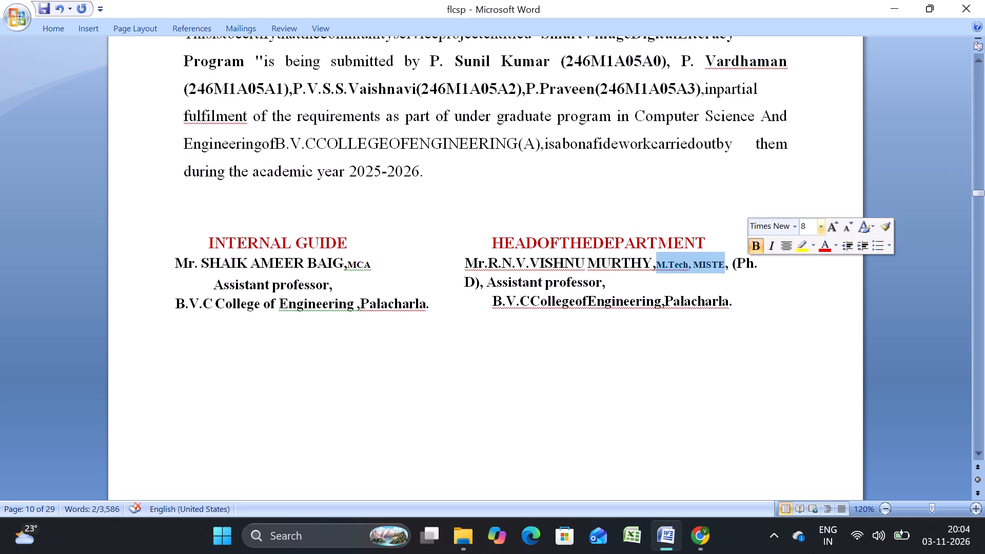
click(764, 291)
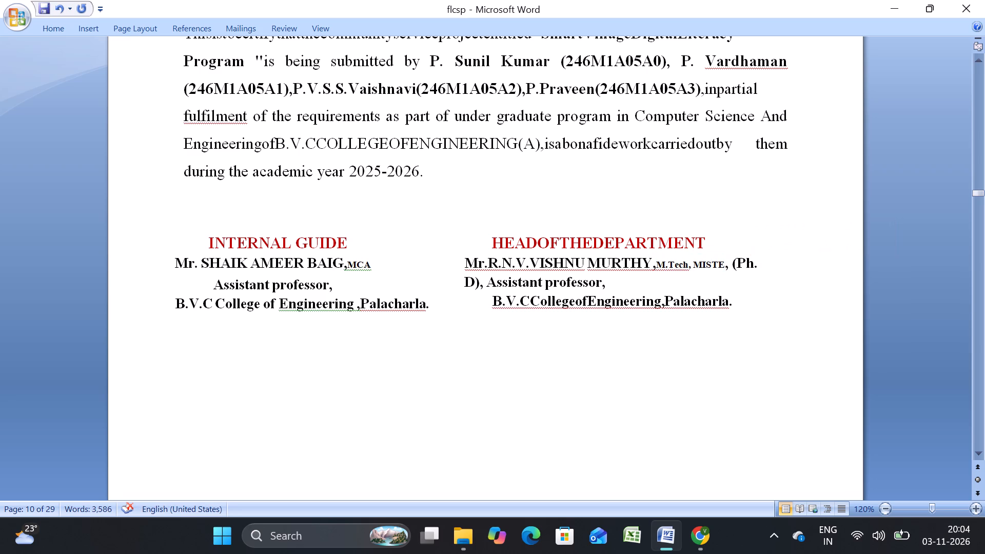
Set the font size of "(Ph." at the end of the head of department's name line to 8.
click(731, 265)
drag(731, 265, 743, 265)
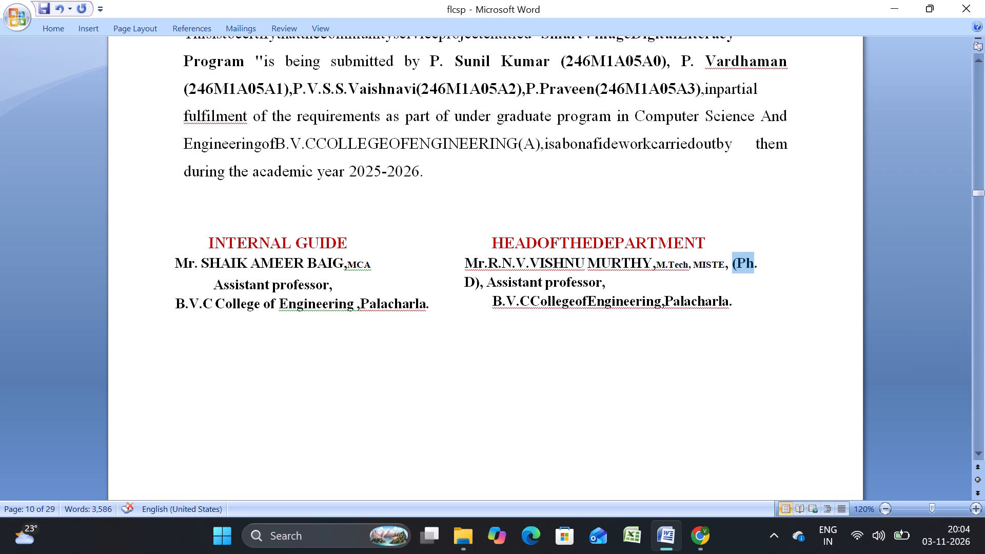
drag(743, 265, 757, 266)
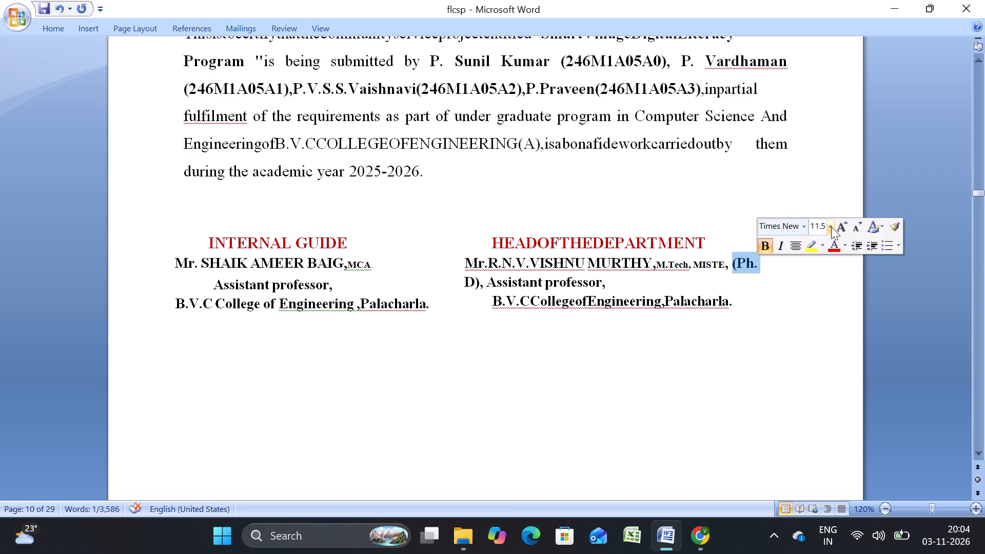
click(831, 227)
click(827, 240)
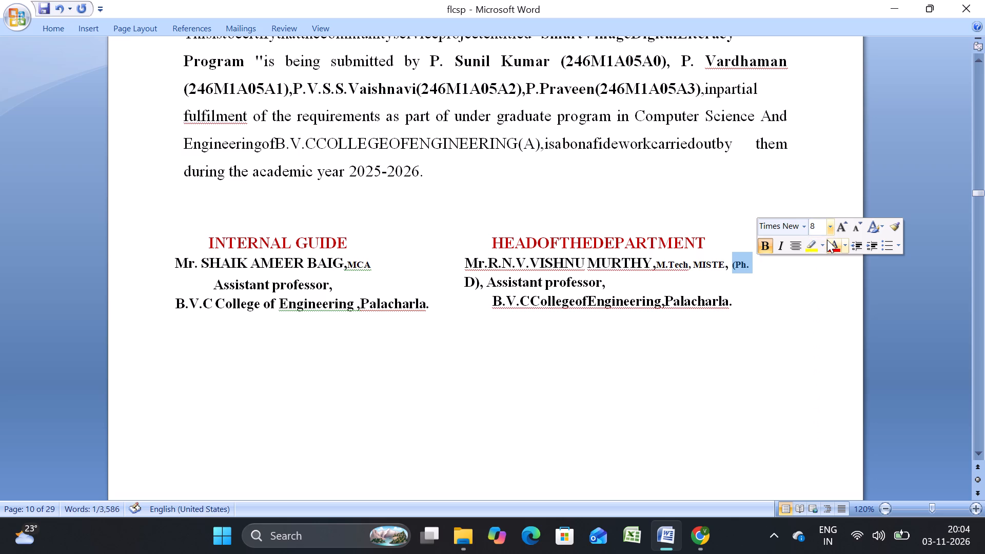
click(794, 286)
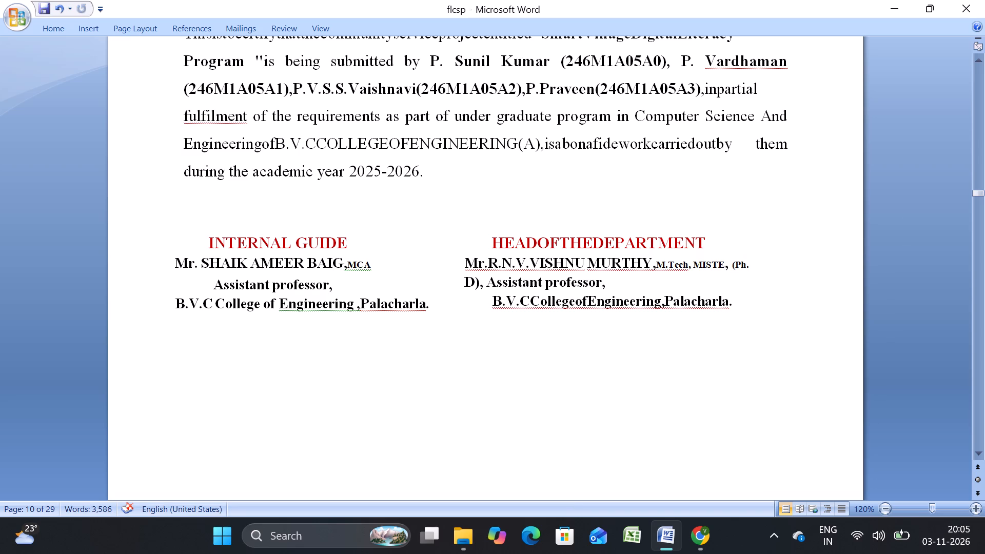
Set the font size of "D)", the rest of the head of department's Ph.D qualification, to 8.
click(463, 282)
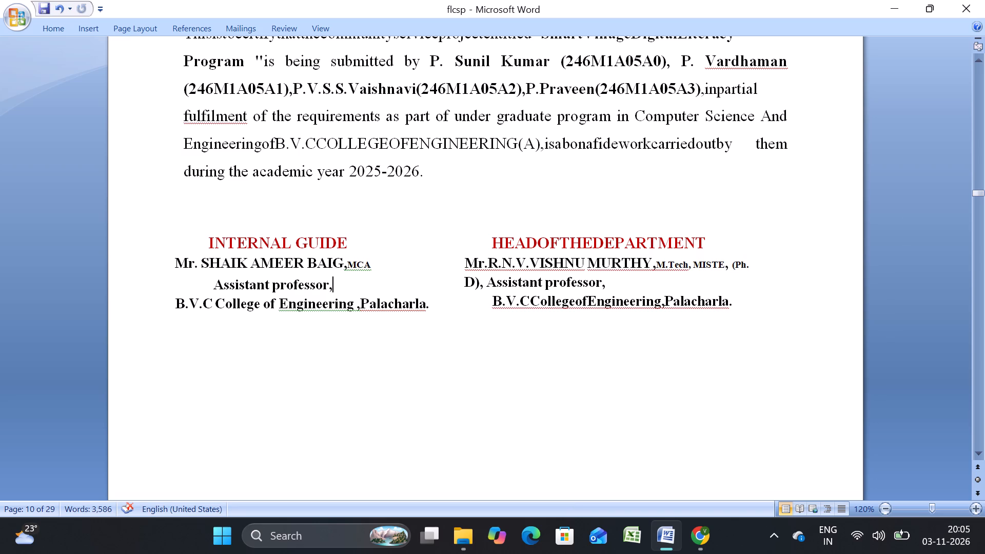
click(463, 282)
click(463, 282)
double_click(463, 282)
drag(465, 282, 480, 286)
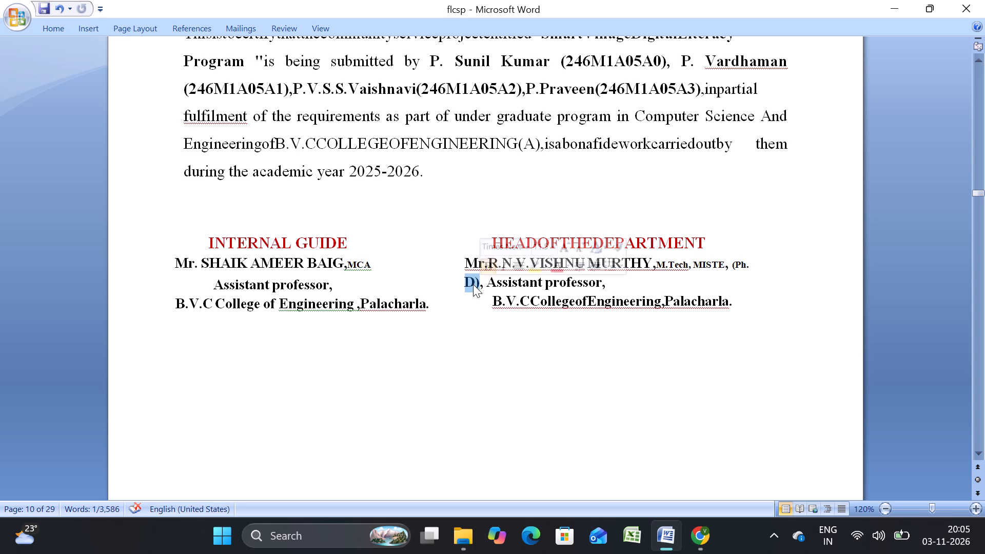
click(473, 284)
click(463, 279)
drag(463, 279, 466, 279)
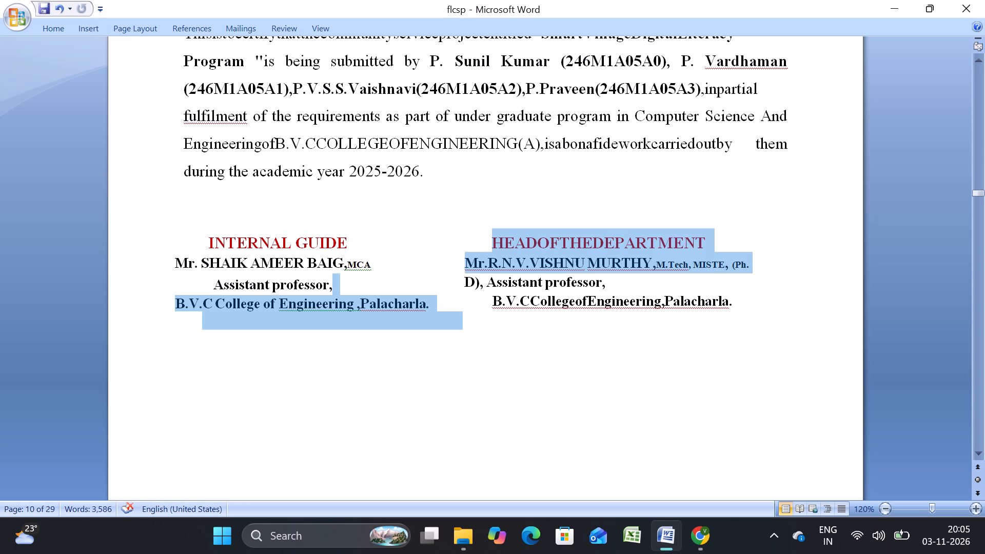
drag(466, 279, 472, 282)
click(472, 282)
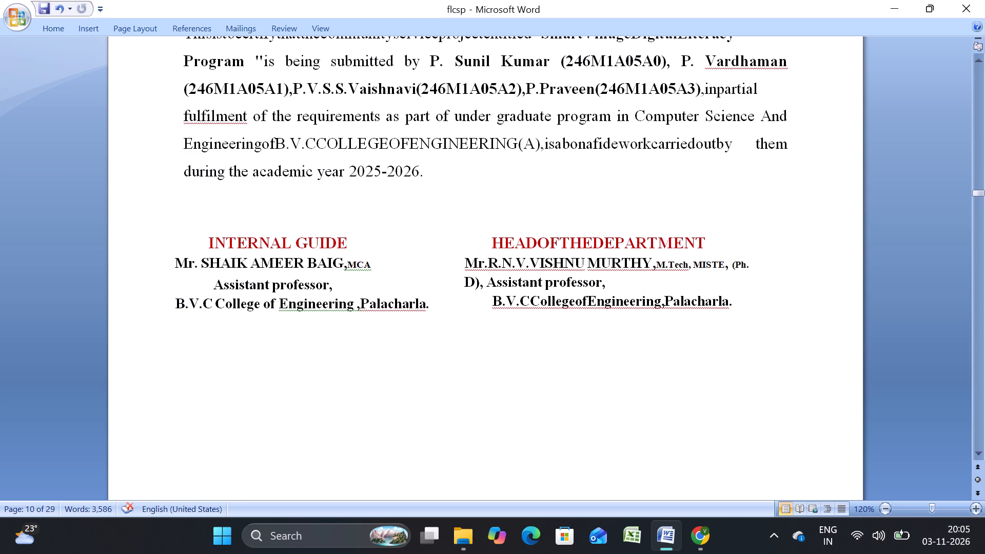
double_click(464, 282)
drag(464, 282, 471, 283)
click(471, 283)
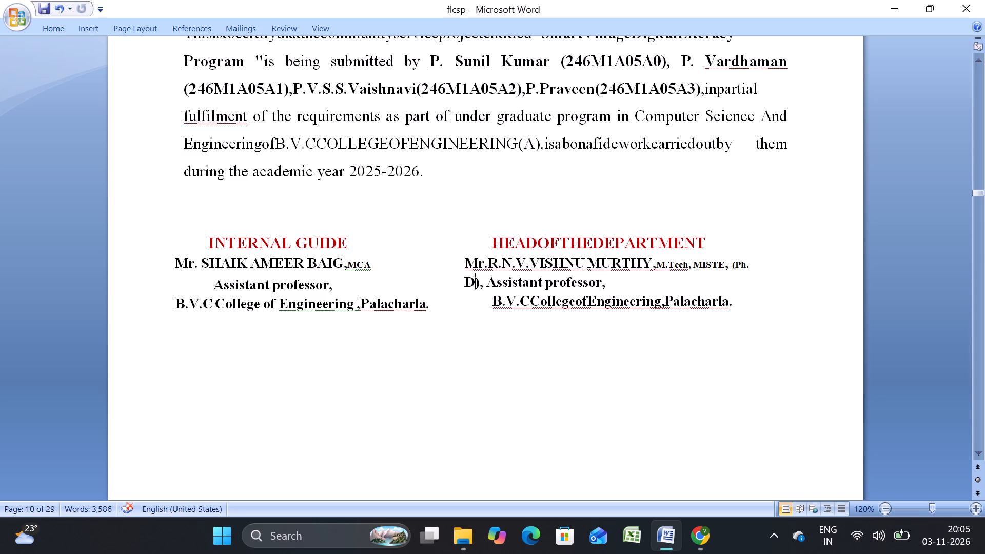
click(471, 283)
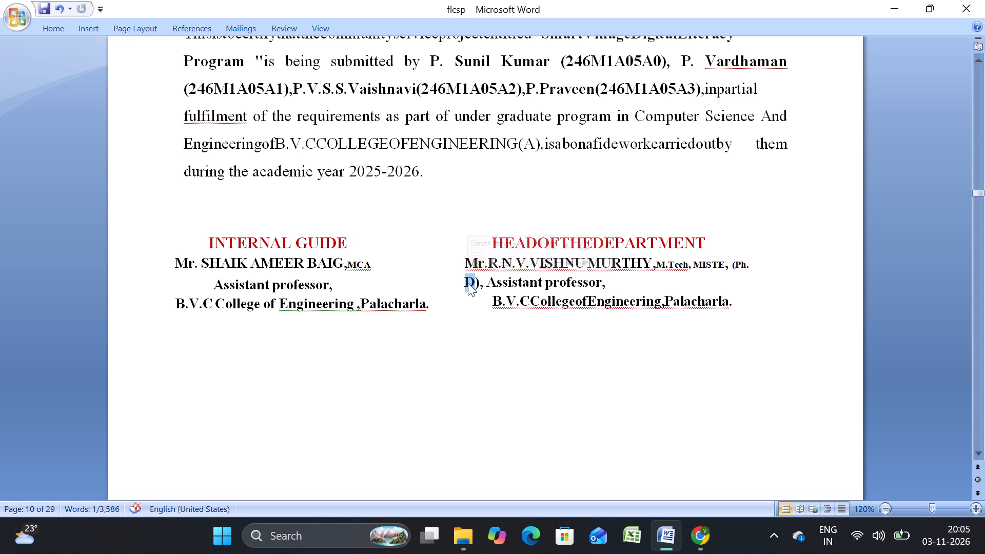
double_click(468, 283)
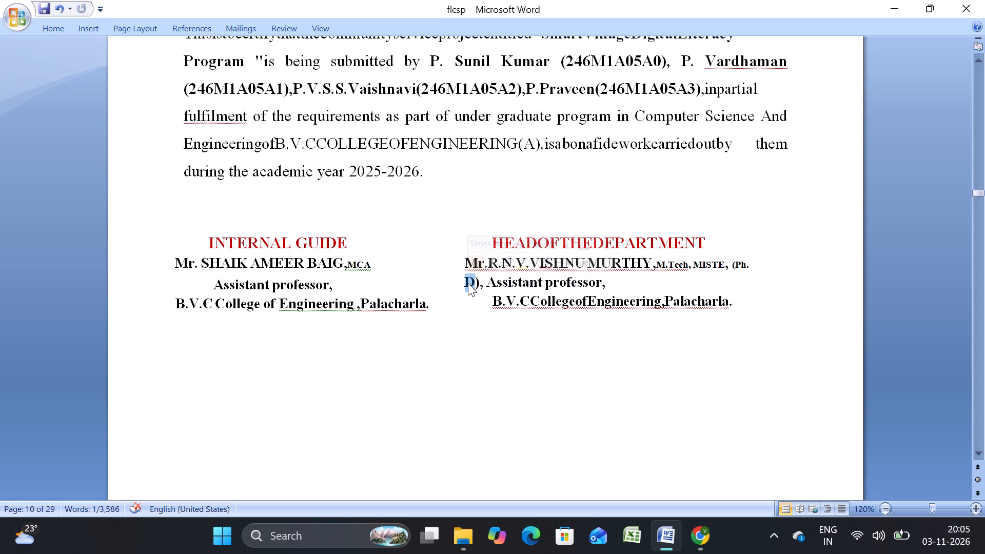
click(464, 283)
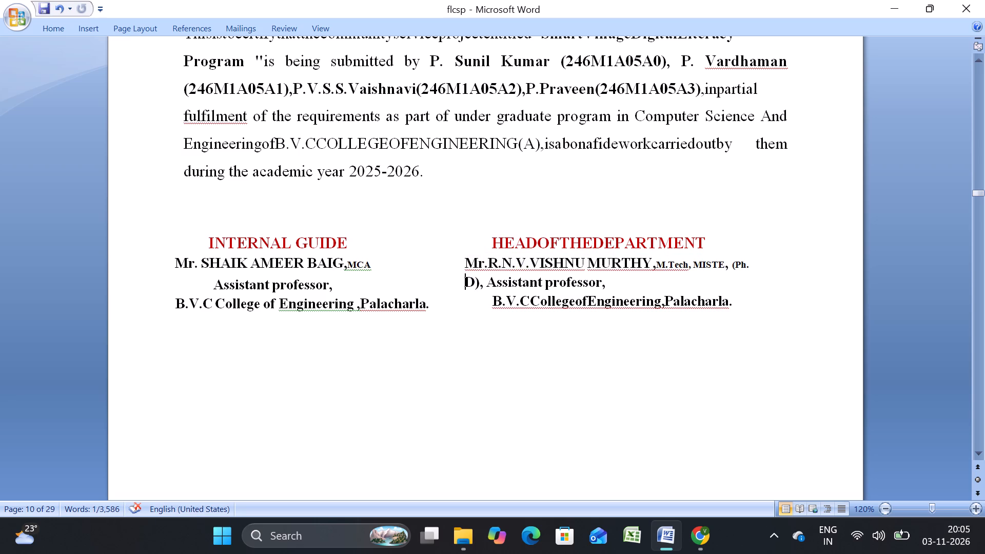
drag(464, 283, 477, 288)
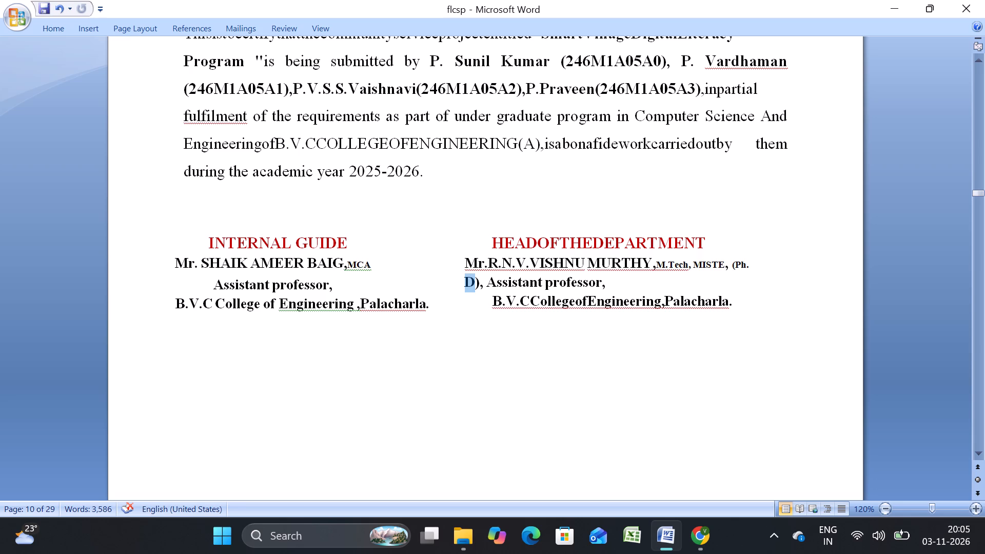
drag(477, 288, 478, 289)
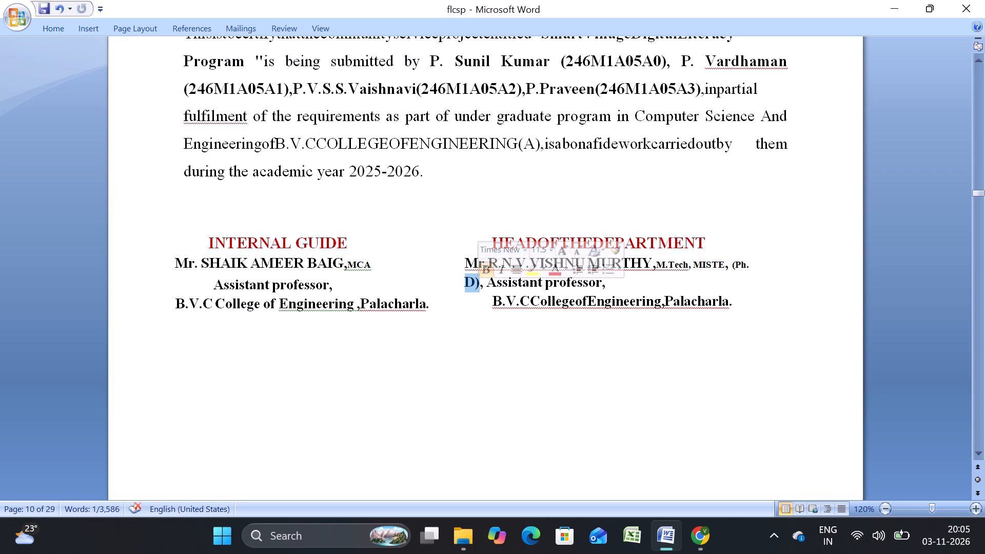
click(555, 249)
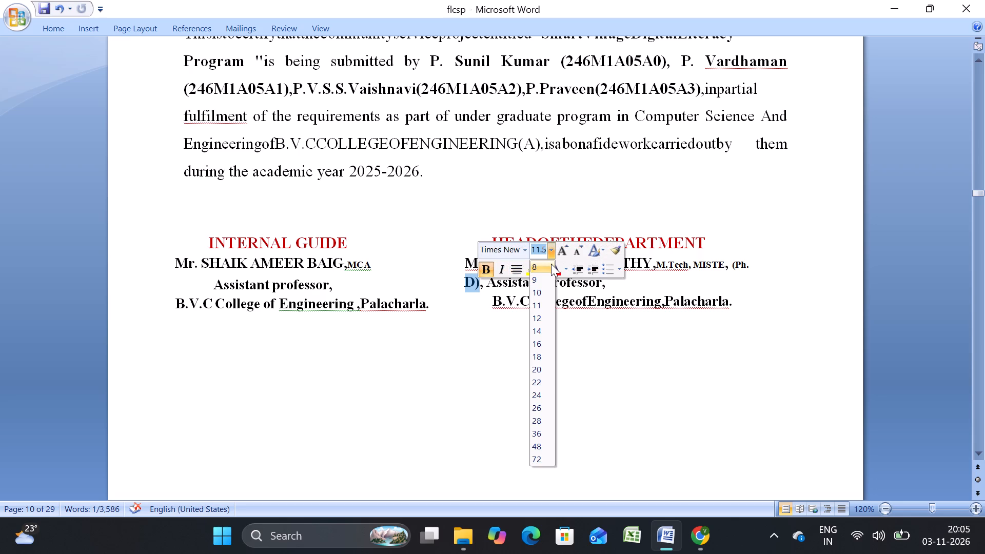
click(551, 264)
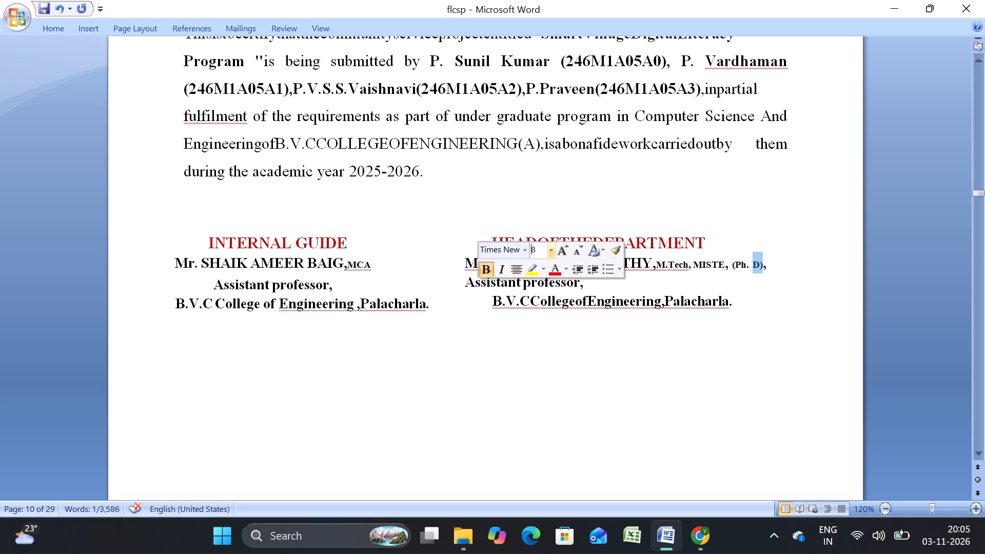
Change the head of department's designation on the certificate page to "Associate professor" with no trailing comma.
click(734, 287)
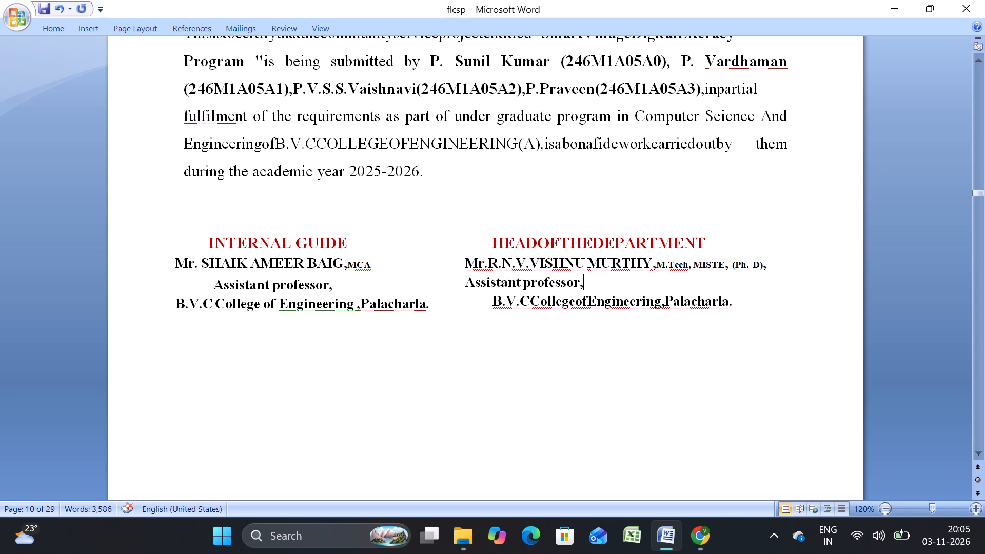
key(BackSpace)
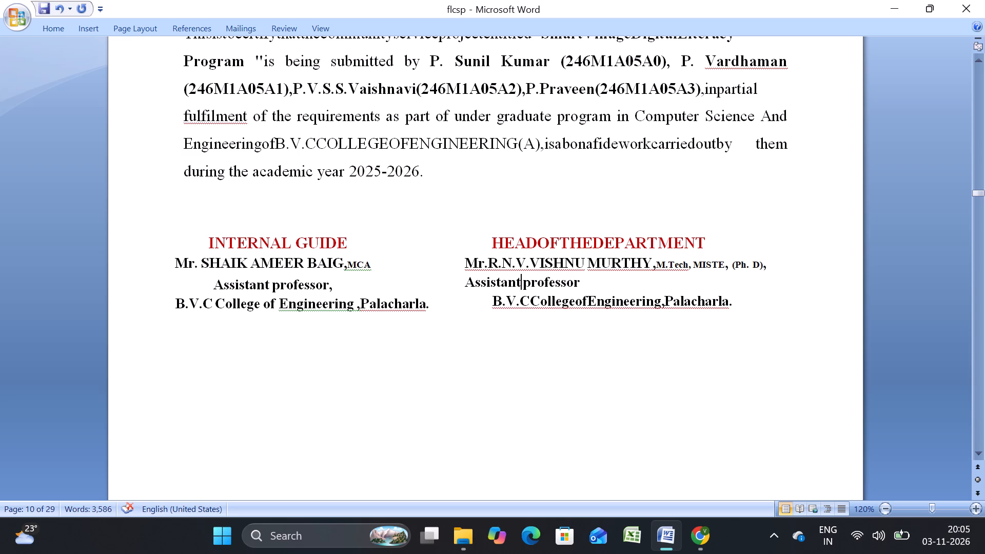
click(521, 287)
key(BackSpace)
key(BackSpace)
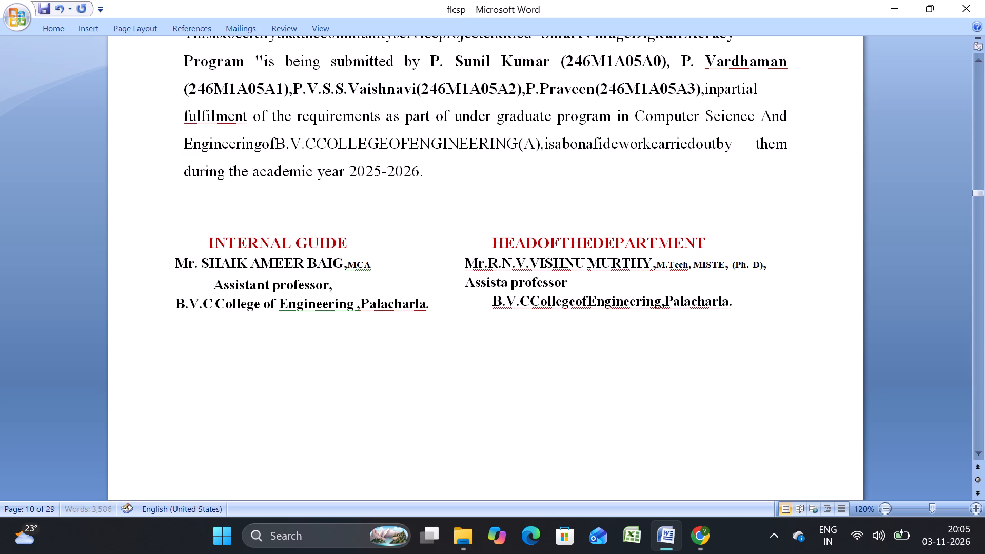
key(BackSpace)
key(BackSpace)
key(BackSpace)
key(BackSpace)
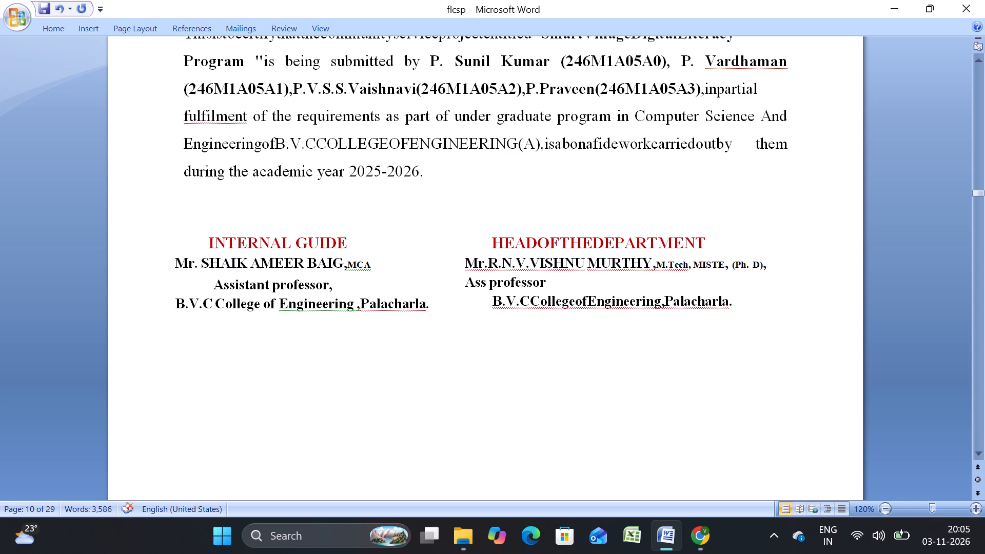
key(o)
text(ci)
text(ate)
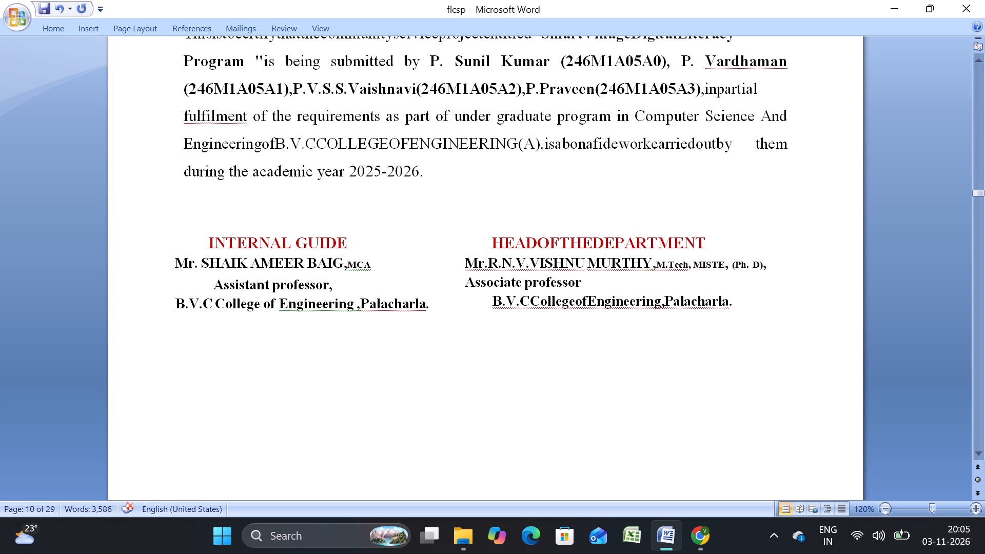
Insert spaces before "Associate professor" to shift the designation rightward beneath the head of department's name.
click(465, 281)
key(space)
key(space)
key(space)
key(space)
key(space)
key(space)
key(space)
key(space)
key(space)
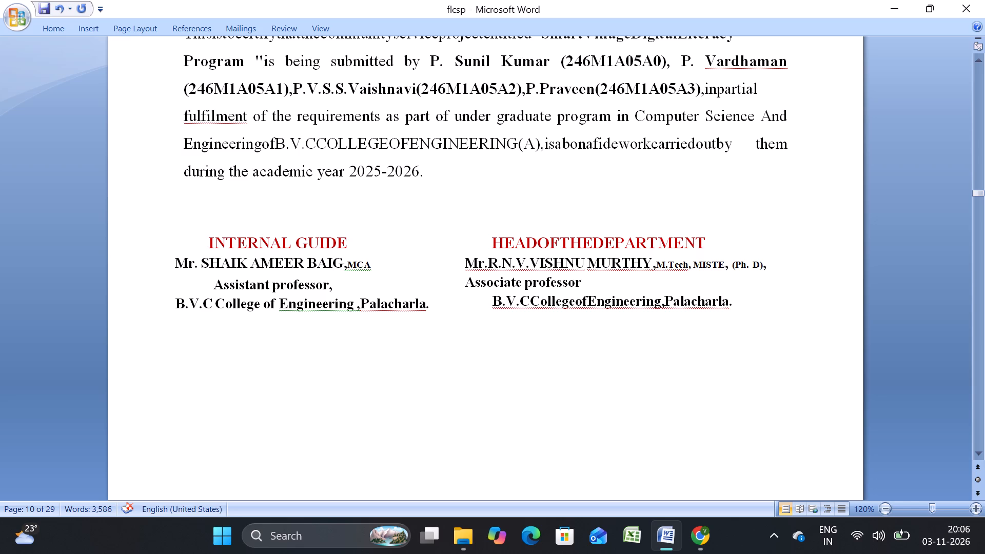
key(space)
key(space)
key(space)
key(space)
key(ctrl+shift+space)
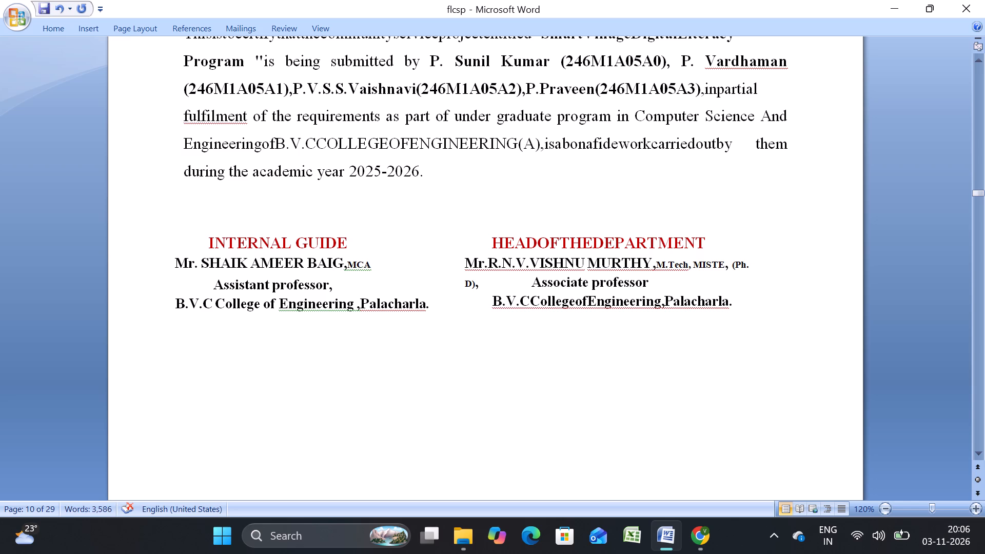
click(479, 285)
Examine how the head of department's name, qualifications and designation are set out in the signature block on page 2.
scroll(671, 278, up, 4)
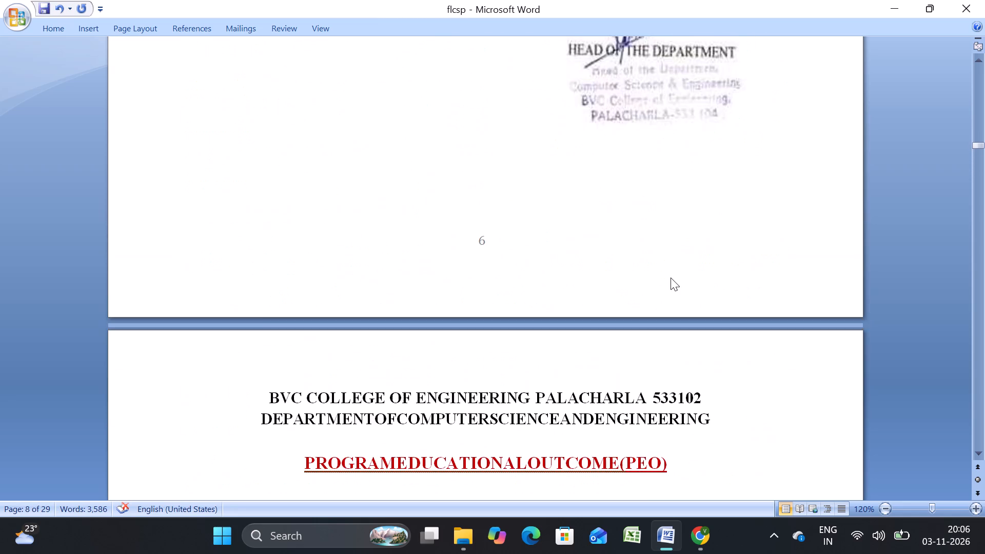
scroll(671, 278, up, 2)
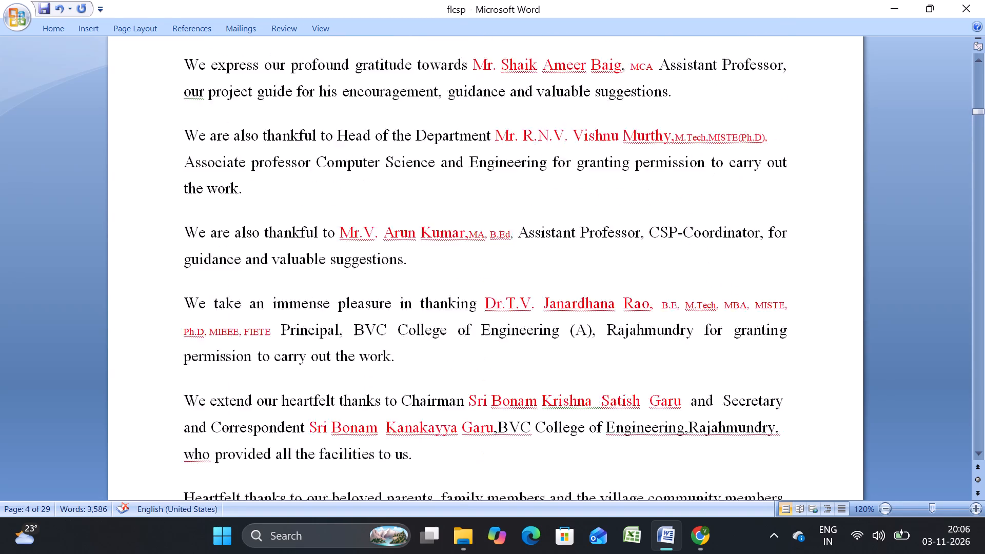
scroll(671, 278, up, 1)
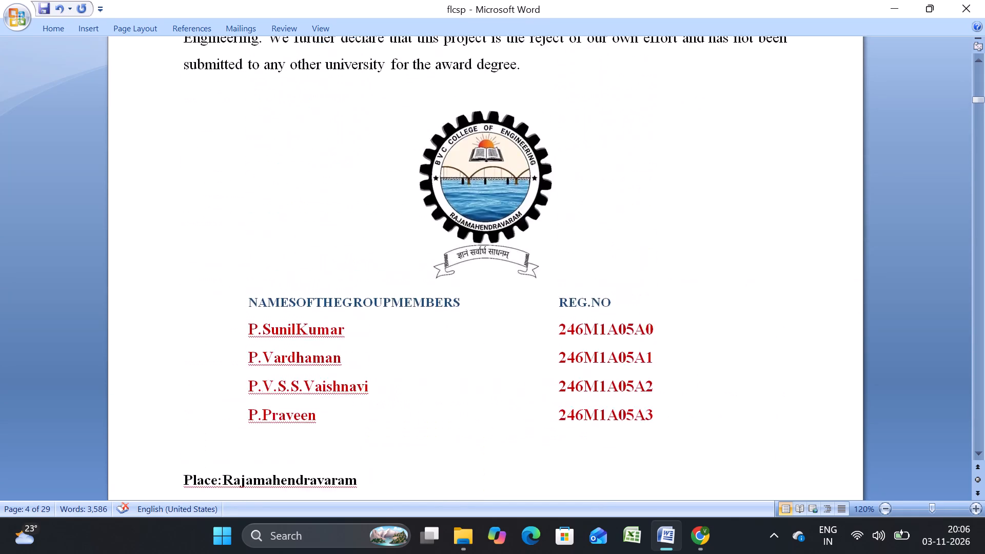
scroll(671, 278, up, 2)
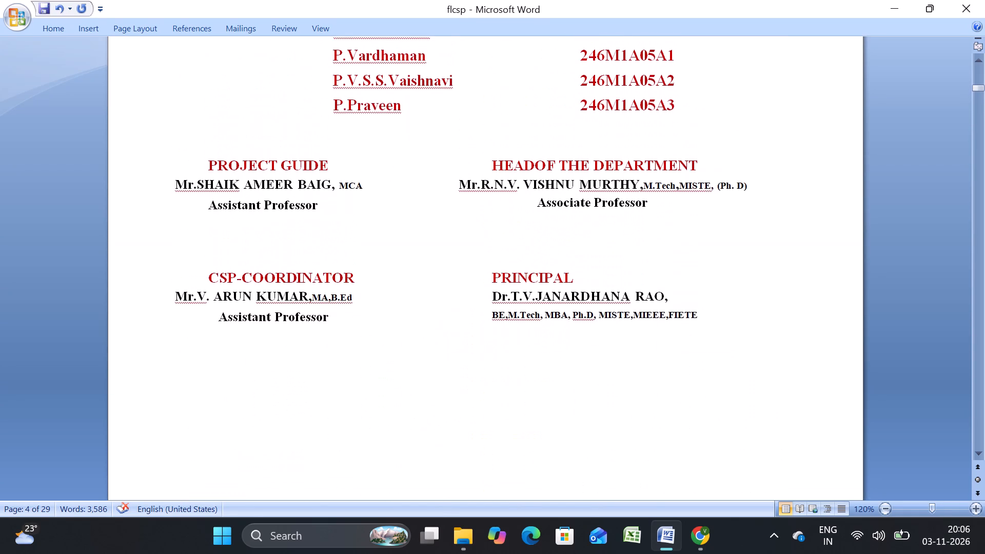
scroll(671, 278, up, 1)
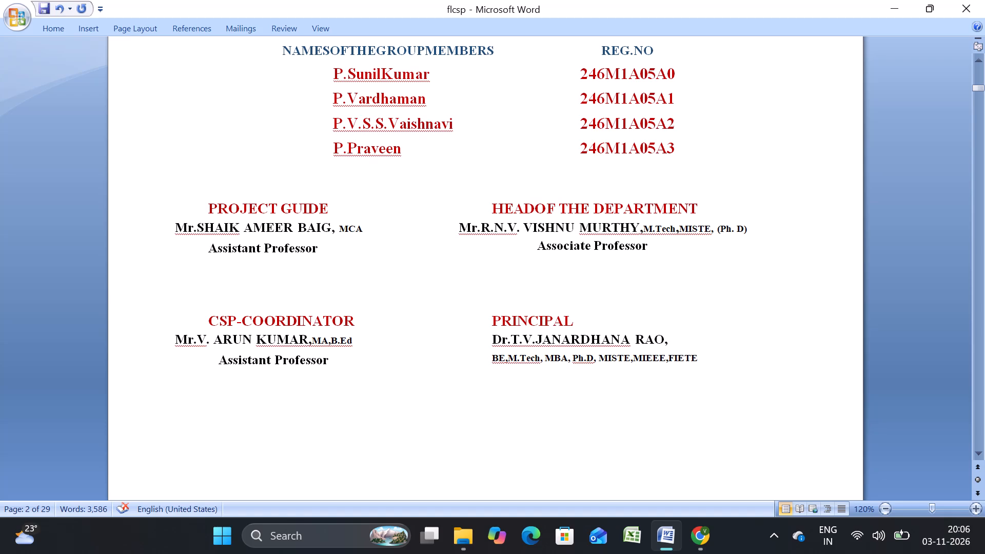
click(569, 226)
Check the font size of the head of department's name in the signature block on page 2.
click(520, 228)
drag(520, 228, 562, 230)
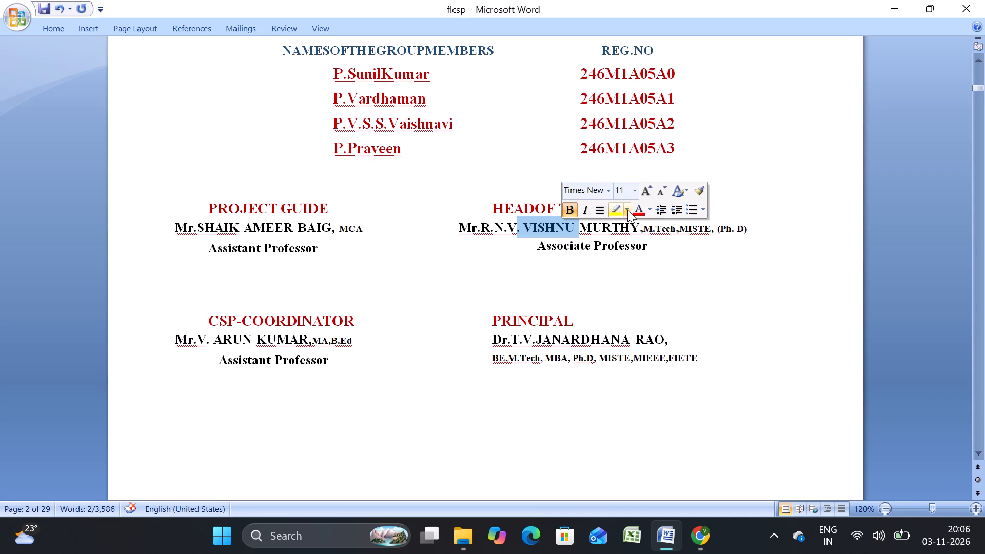
click(570, 233)
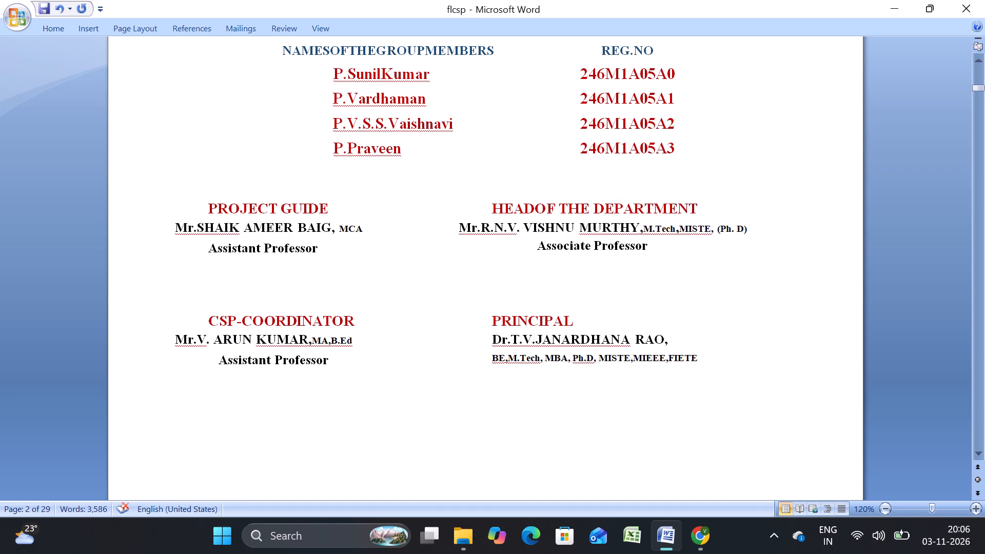
Set the font size of the head of department's name on the page 10 certificate to 11.
scroll(594, 272, down, 2)
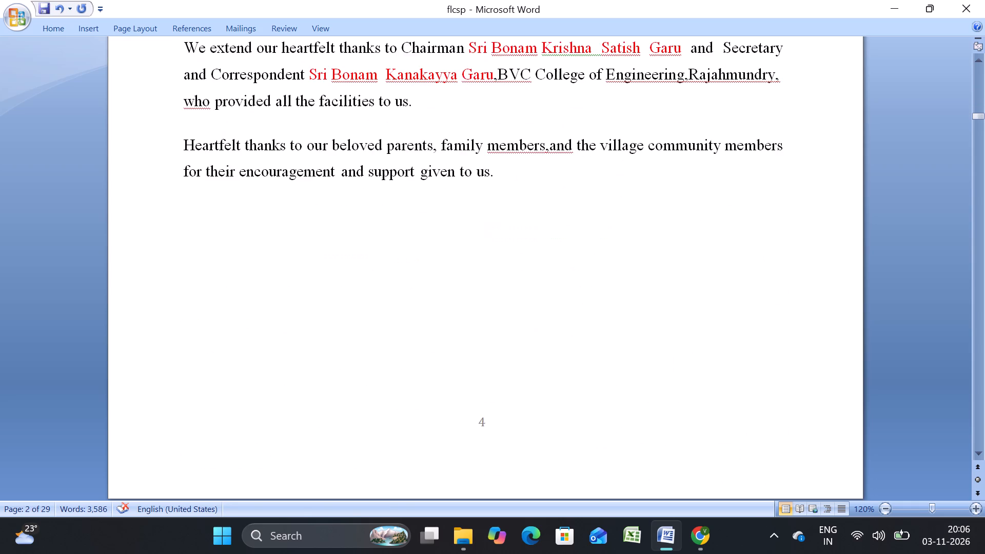
scroll(594, 272, down, 3)
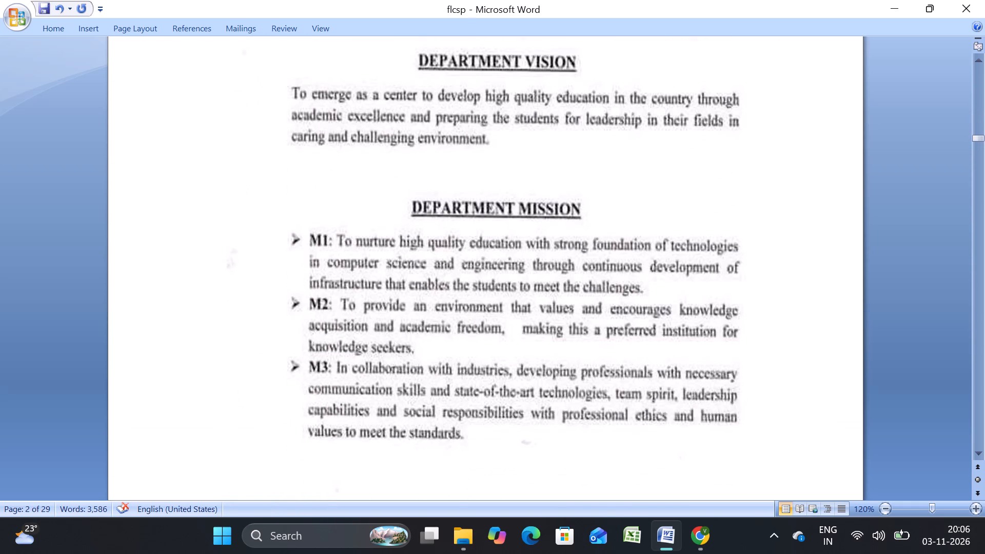
scroll(594, 272, down, 3)
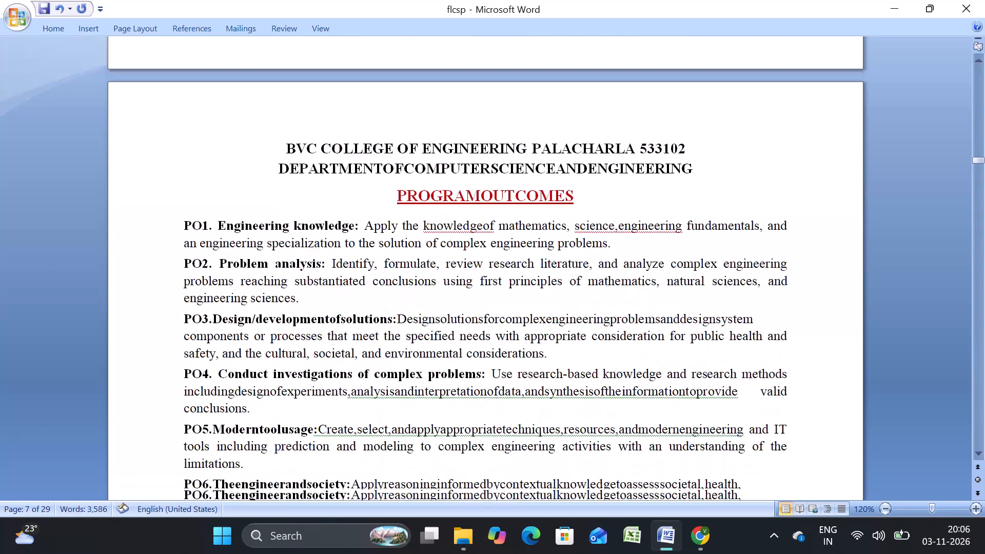
scroll(594, 272, down, 3)
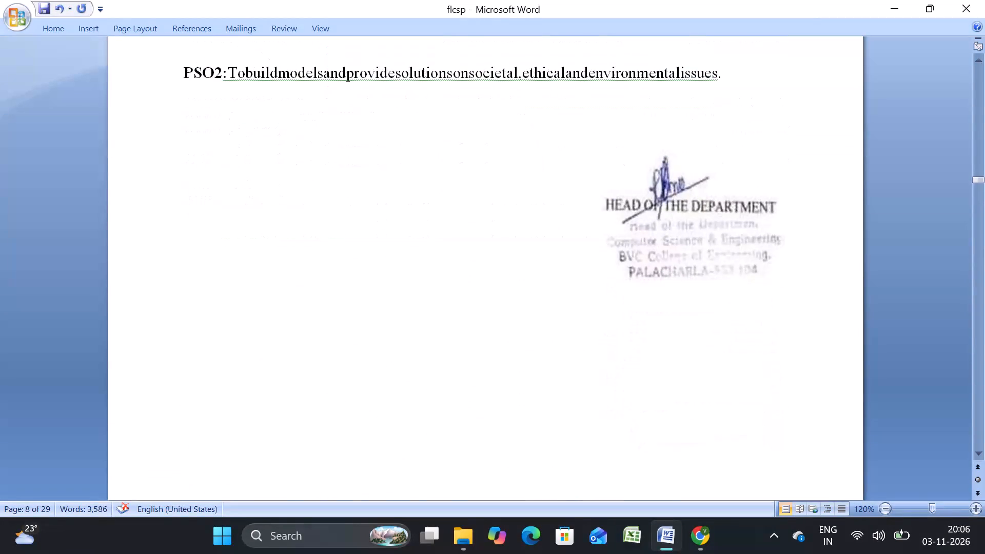
scroll(594, 272, down, 3)
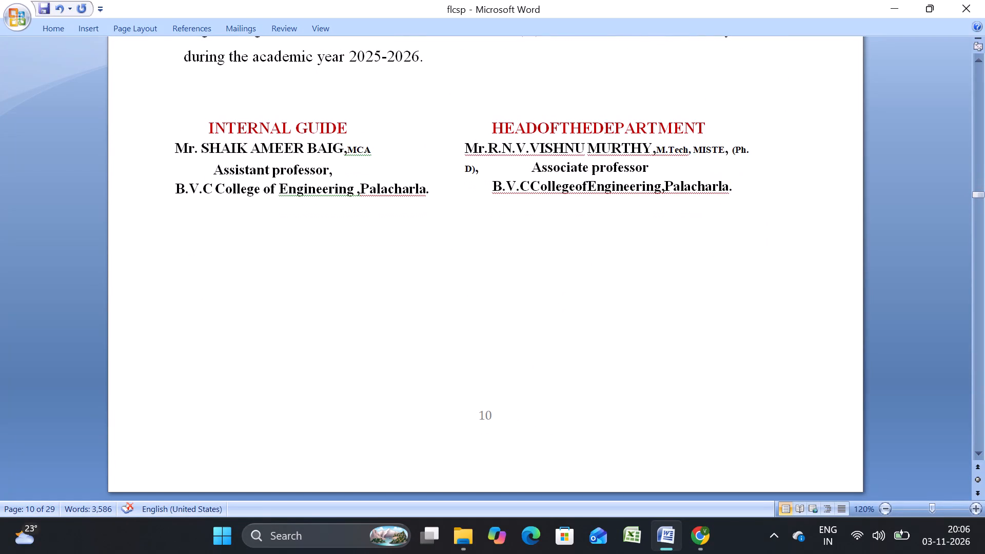
drag(467, 148, 563, 151)
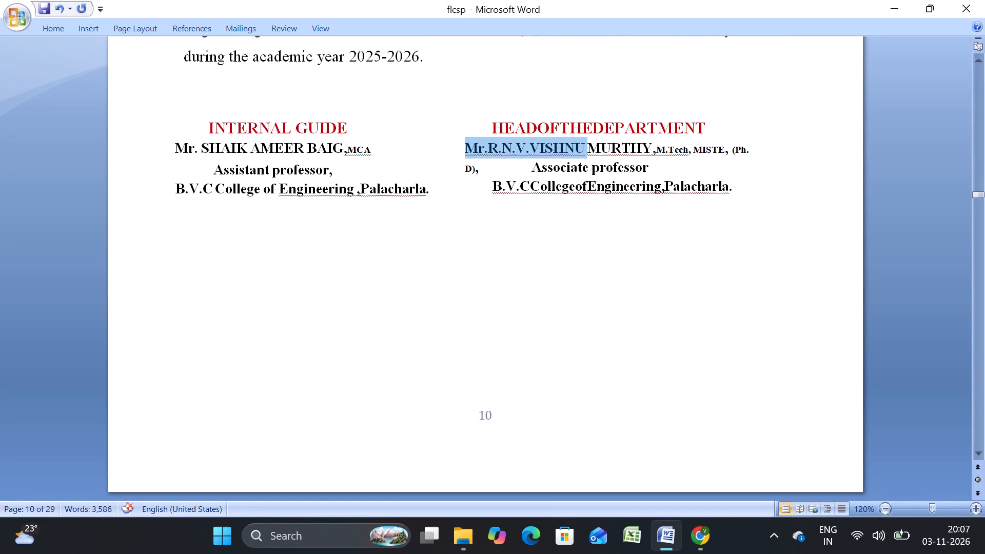
drag(563, 151, 634, 146)
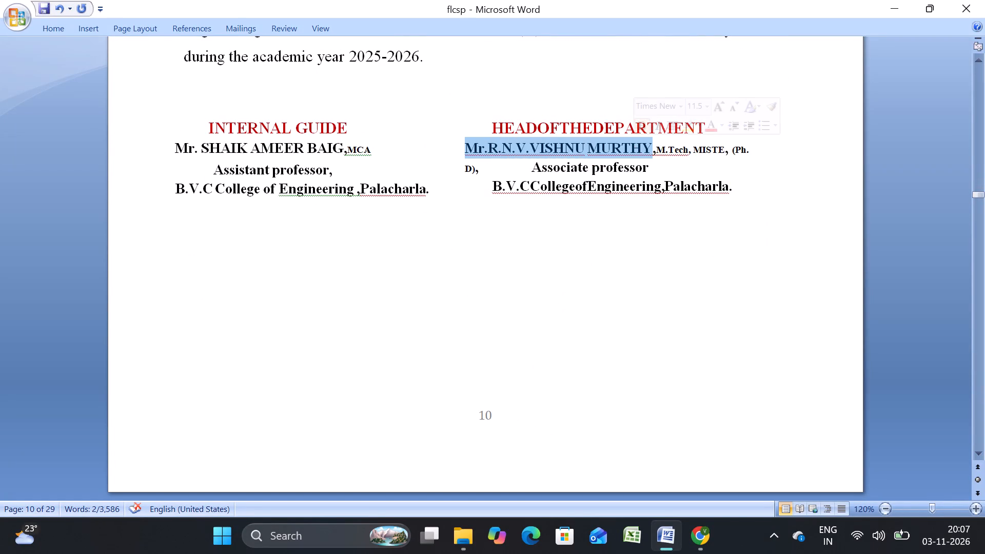
click(710, 108)
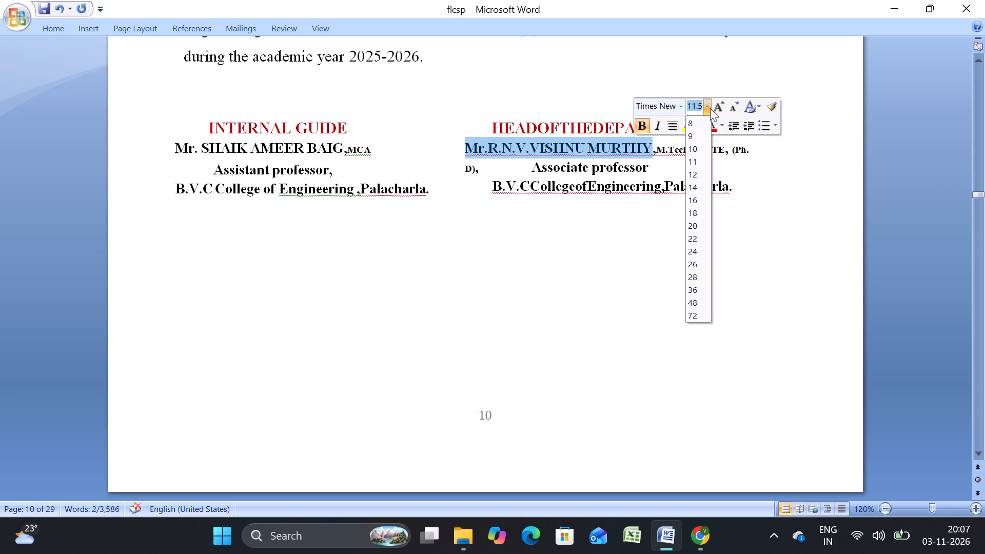
click(703, 163)
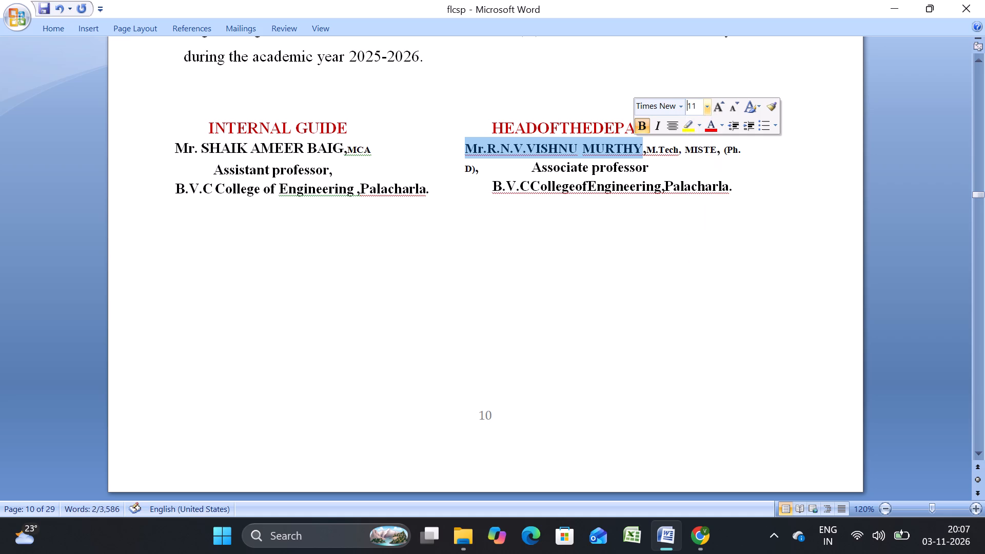
click(717, 165)
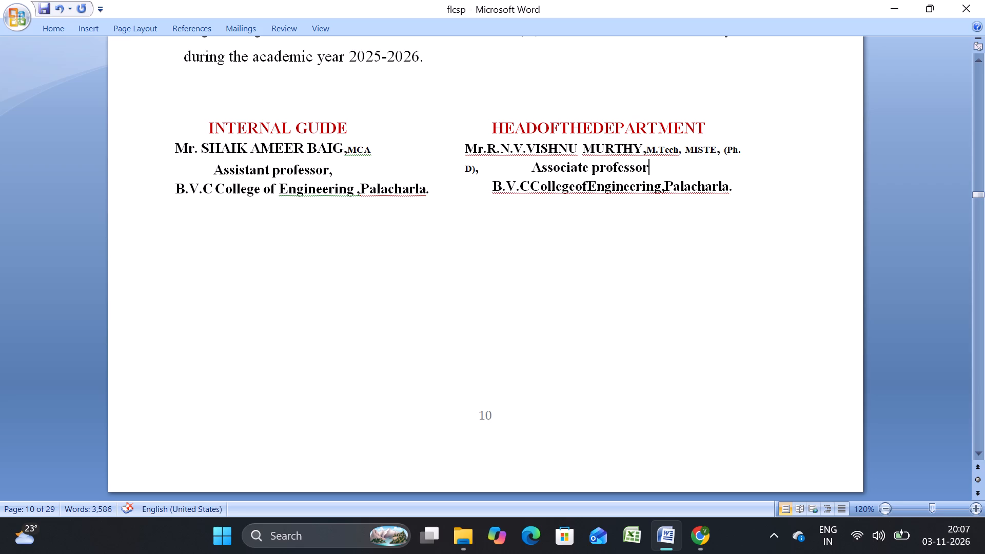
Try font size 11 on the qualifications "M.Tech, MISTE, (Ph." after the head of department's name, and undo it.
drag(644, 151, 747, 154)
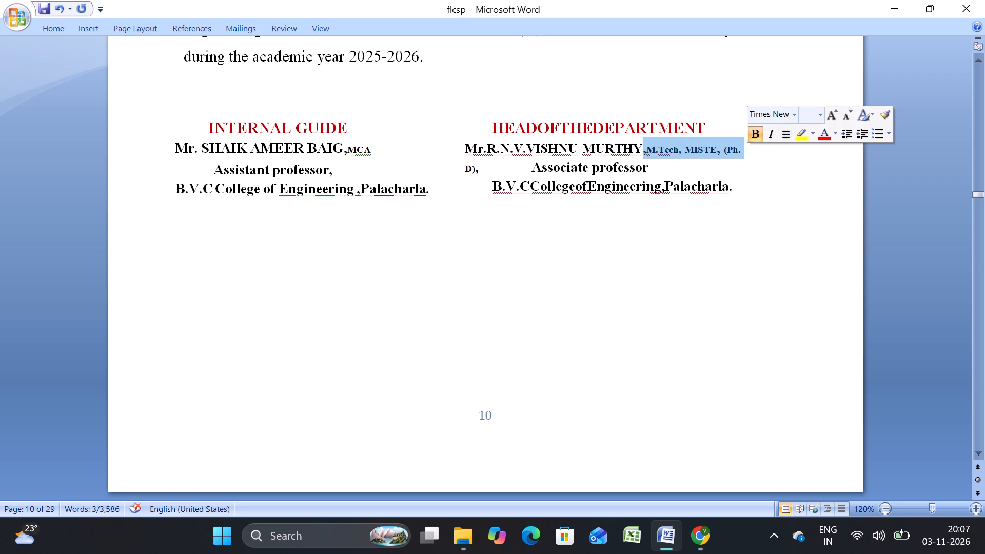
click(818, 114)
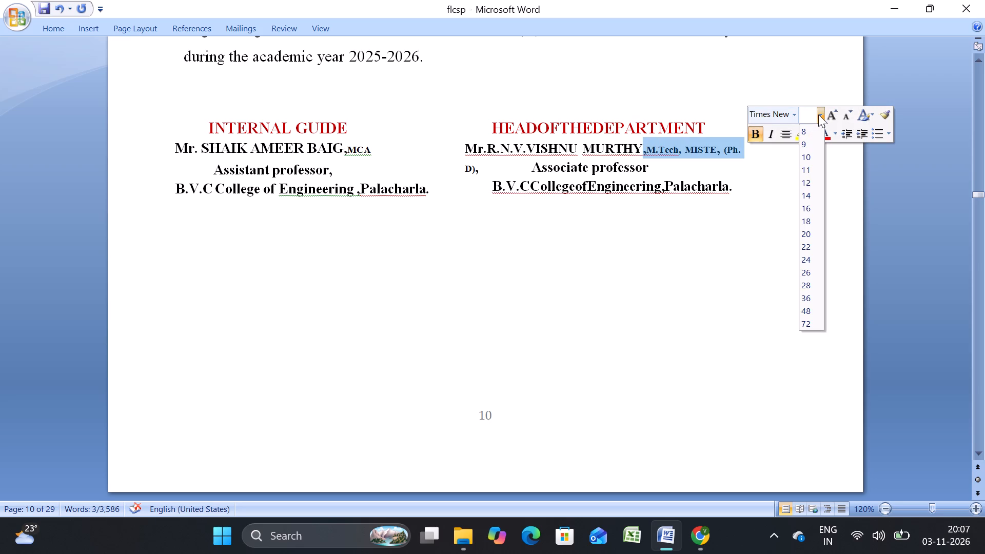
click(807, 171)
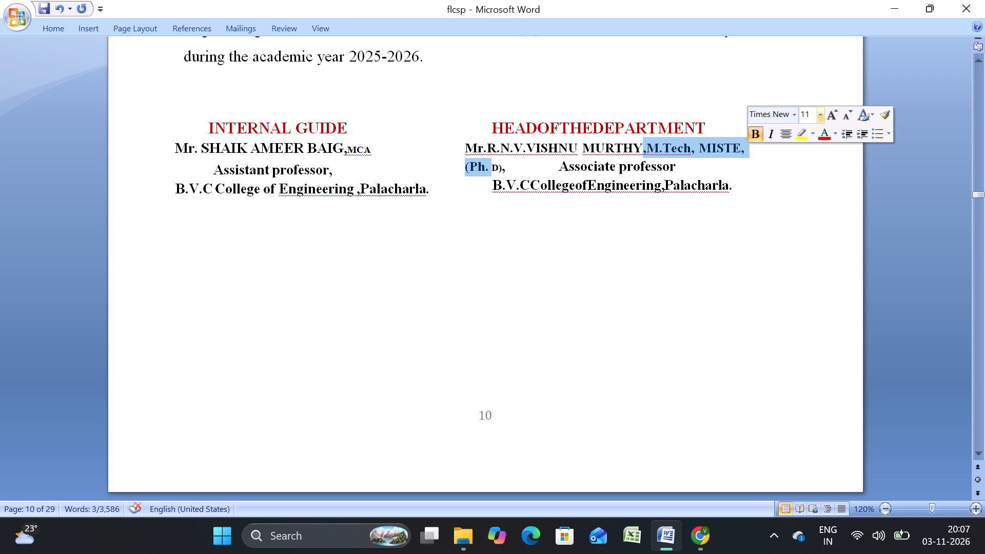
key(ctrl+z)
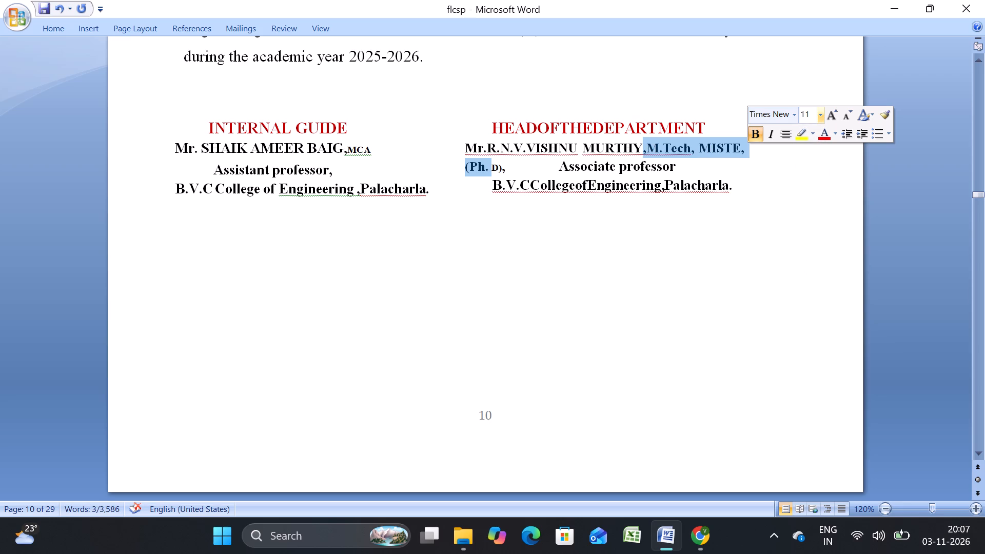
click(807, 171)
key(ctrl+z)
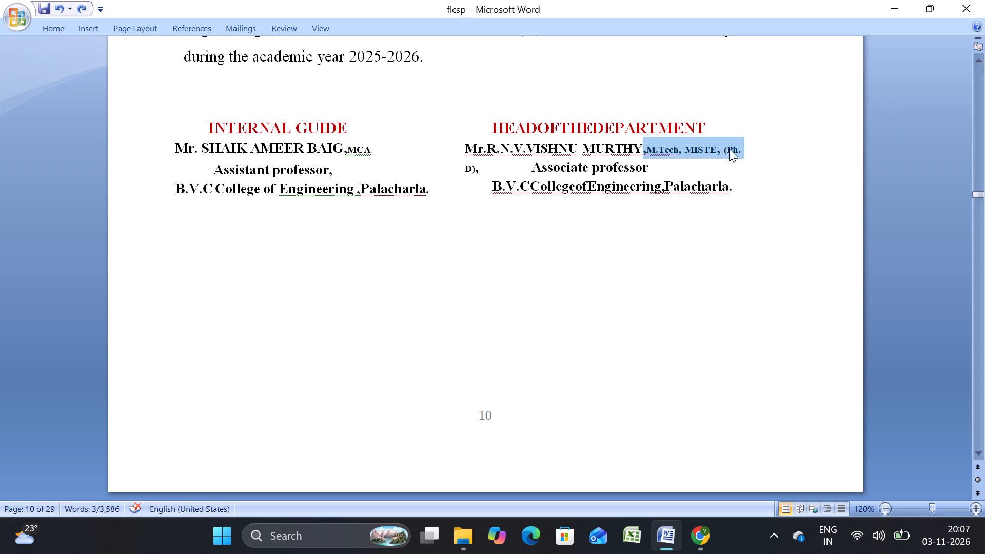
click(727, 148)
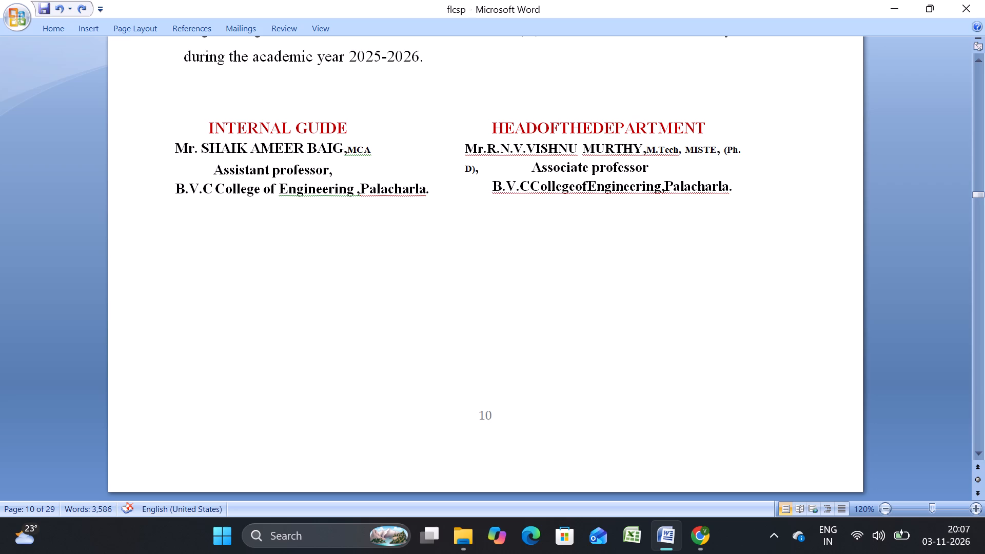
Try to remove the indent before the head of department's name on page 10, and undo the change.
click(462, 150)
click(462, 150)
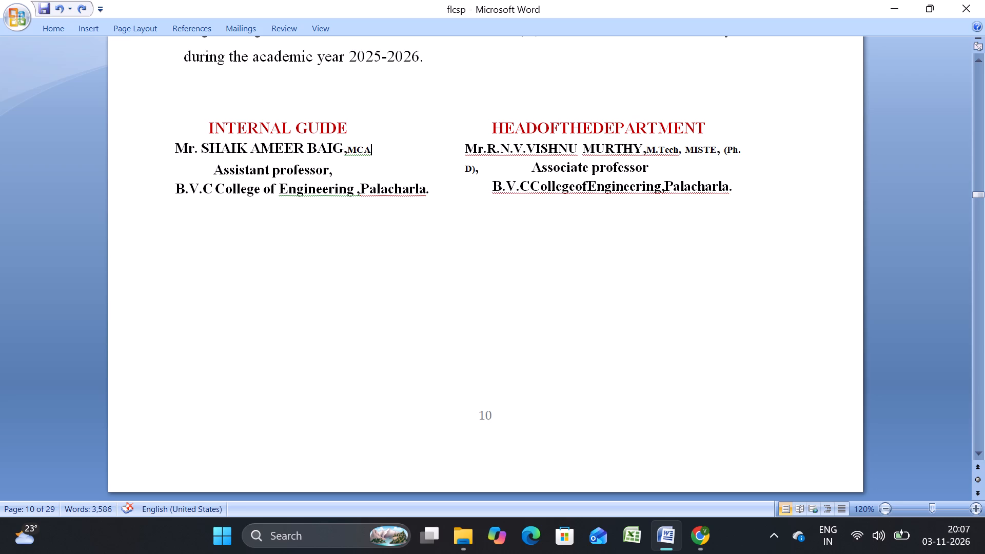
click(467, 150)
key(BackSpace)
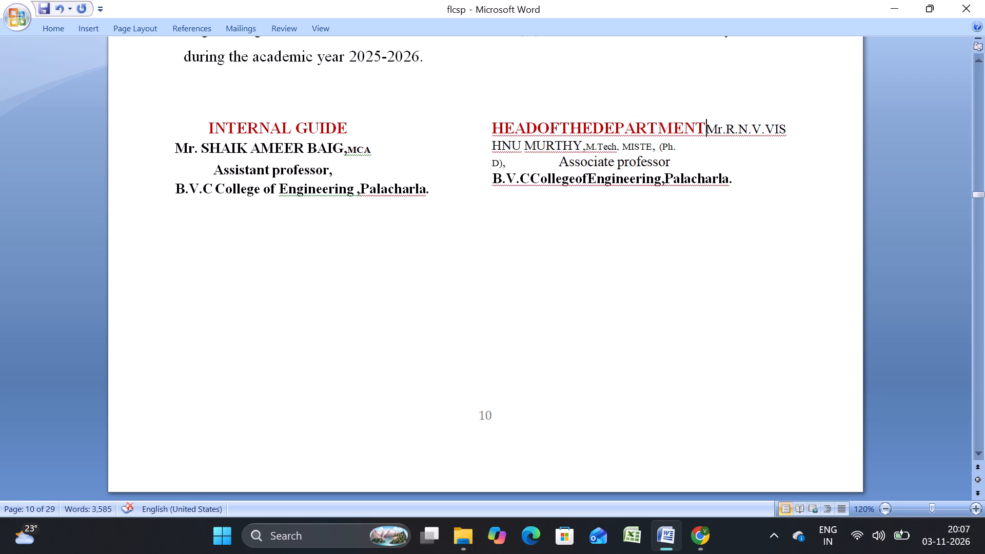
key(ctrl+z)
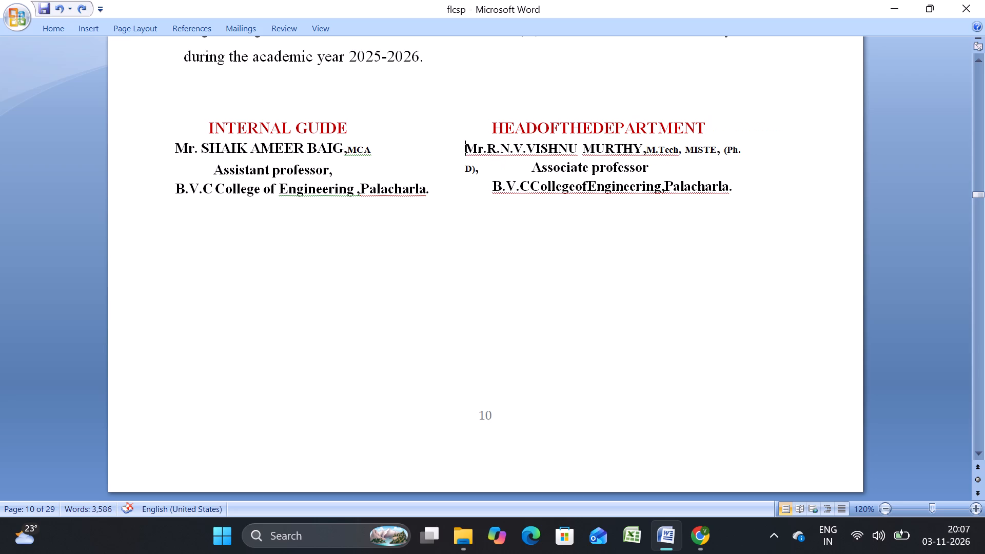
Remove the indent before the "HEADOFTHEDEPARTMENT" heading on page 10 and insert four spaces before it instead.
click(499, 129)
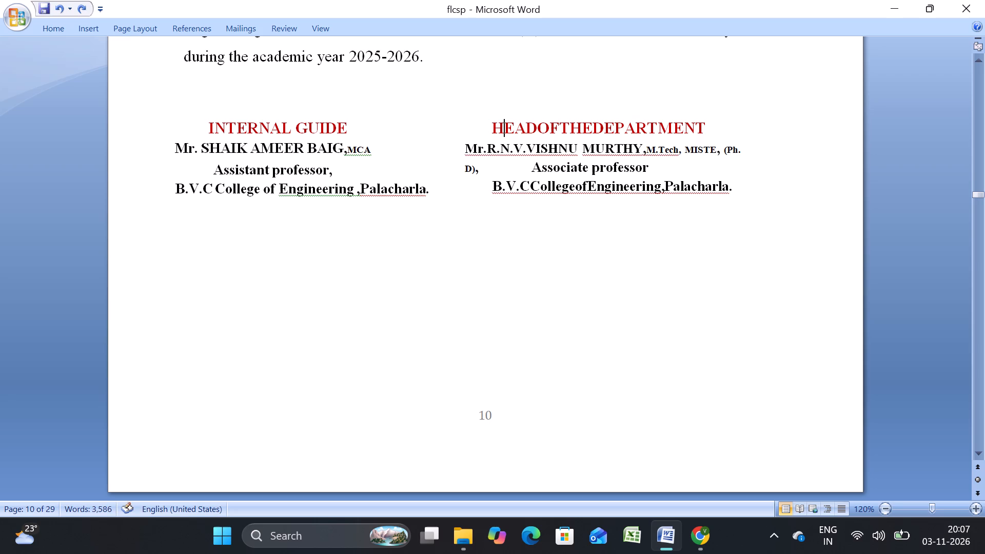
click(491, 129)
key(BackSpace)
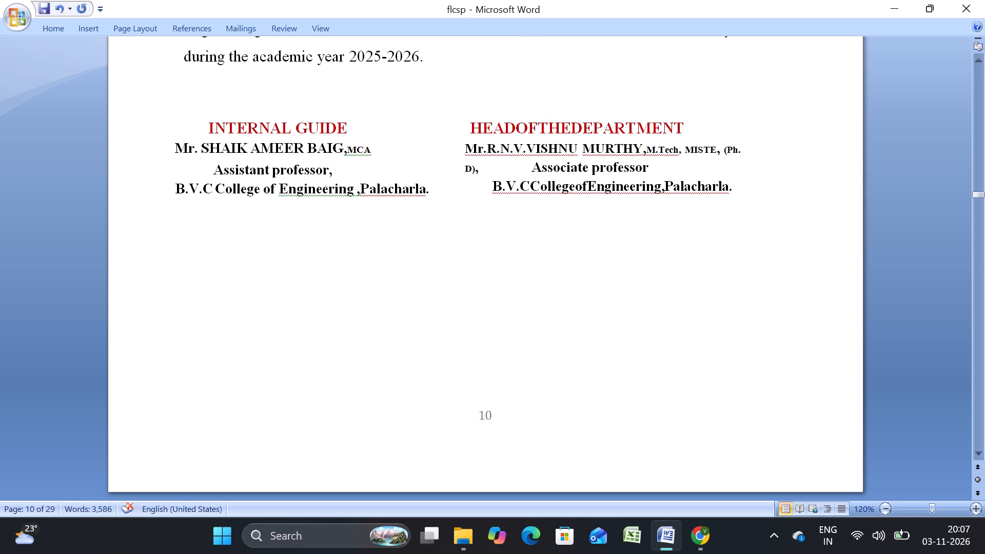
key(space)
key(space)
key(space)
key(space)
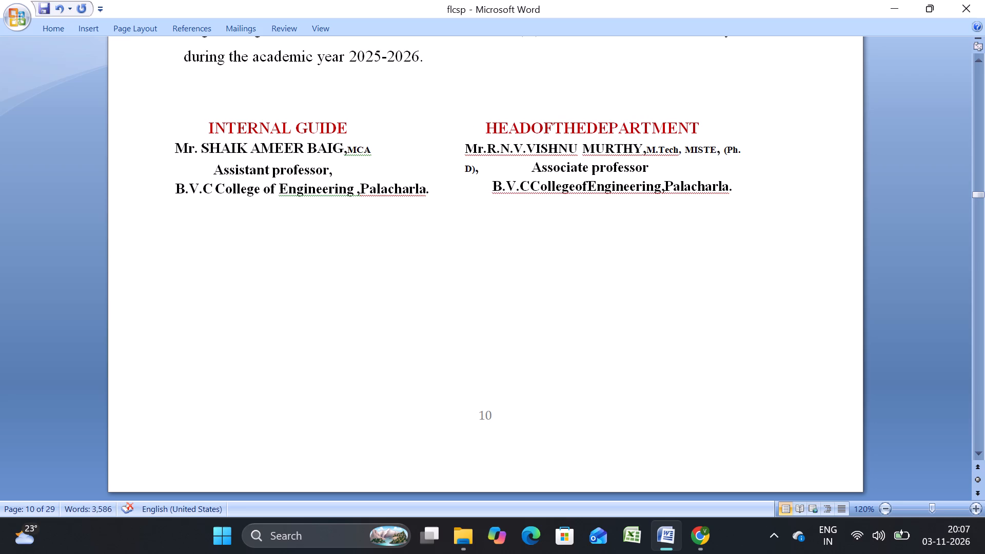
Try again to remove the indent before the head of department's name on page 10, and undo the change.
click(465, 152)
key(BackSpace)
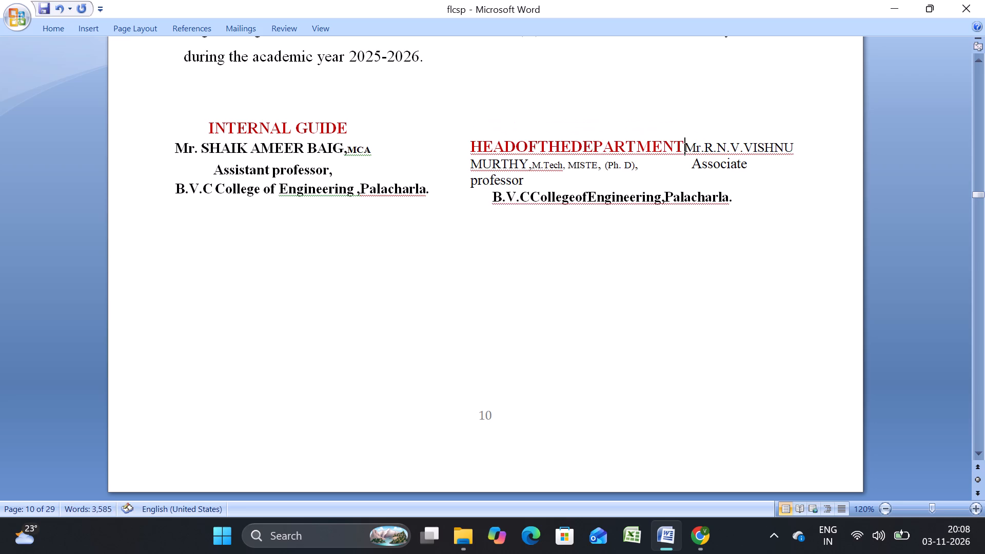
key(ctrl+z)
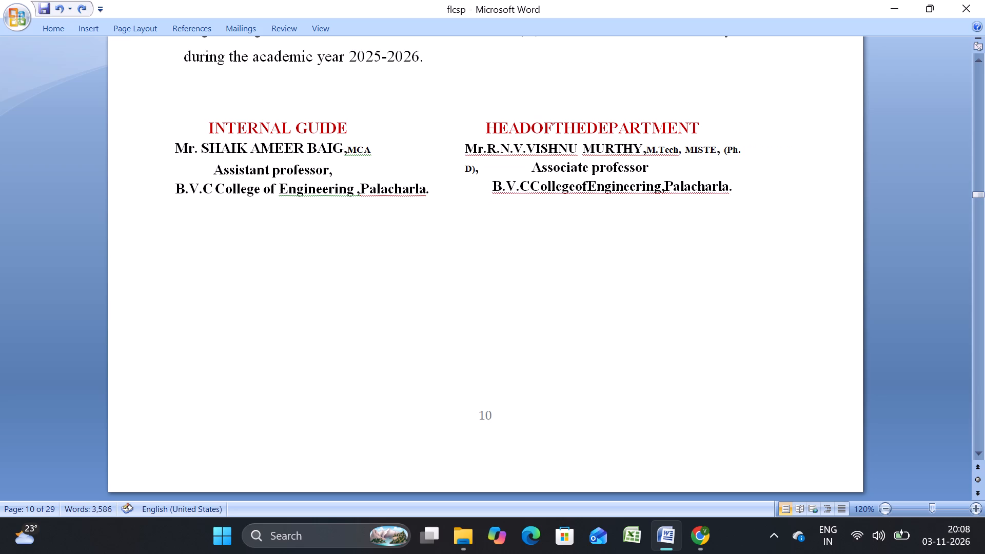